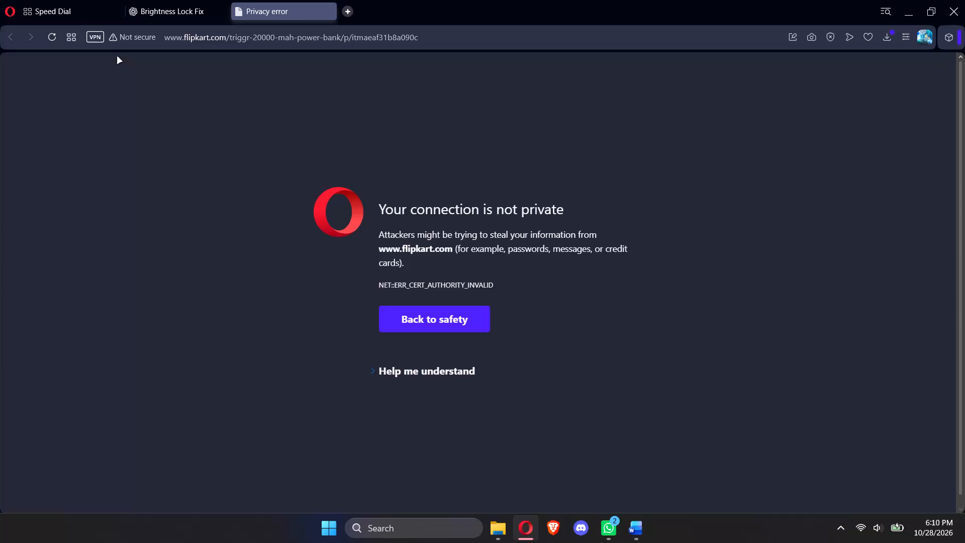
Turn on the browser's VPN and reload the blocked Flipkart power bank page.
click(93, 43)
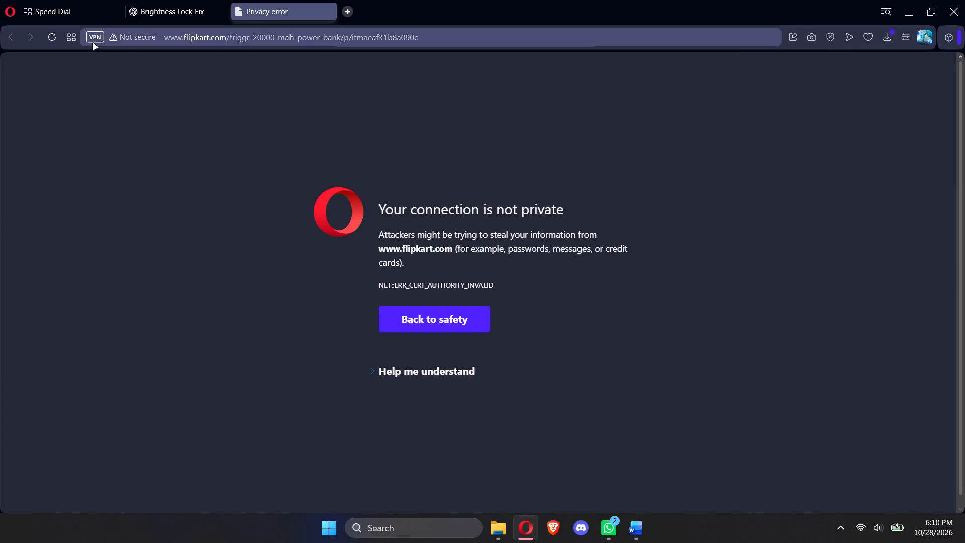
click(95, 35)
click(153, 127)
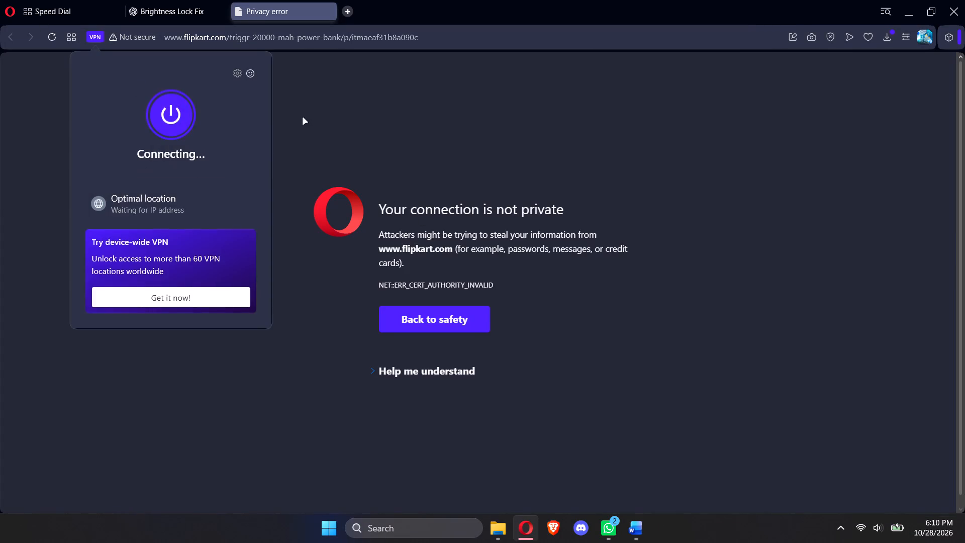
click(303, 117)
click(53, 41)
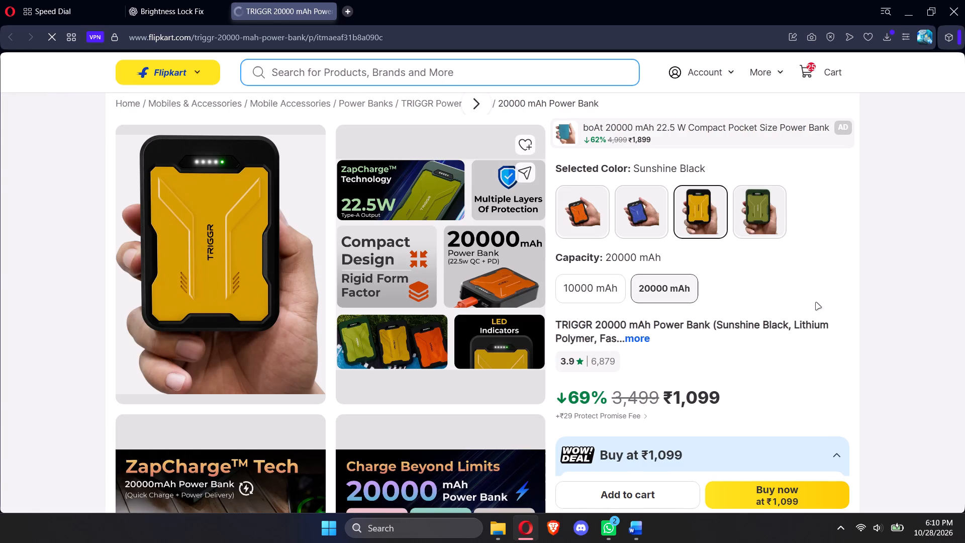
Look over the TRIGGR 20000 mAh power bank's photos, price, offers, delivery and warranty details.
scroll(816, 302, up, 1)
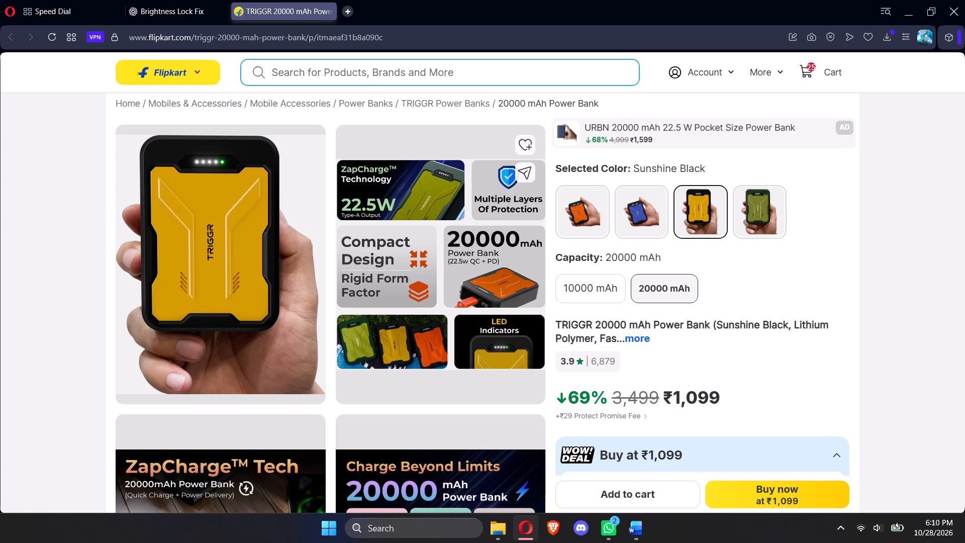
scroll(762, 322, down, 1)
scroll(885, 332, down, 2)
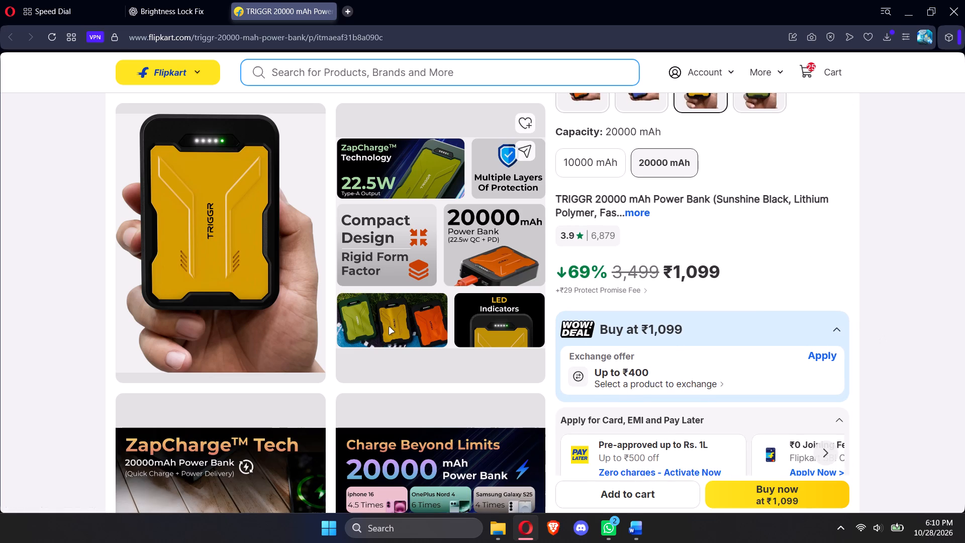
scroll(389, 327, down, 4)
scroll(381, 325, up, 9)
scroll(50, 241, down, 1)
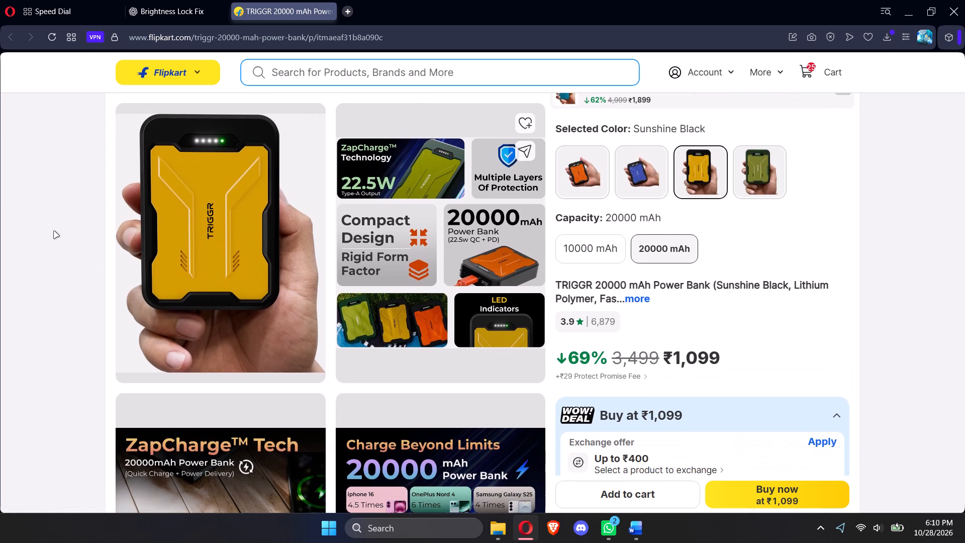
scroll(54, 227, down, 5)
scroll(54, 227, up, 6)
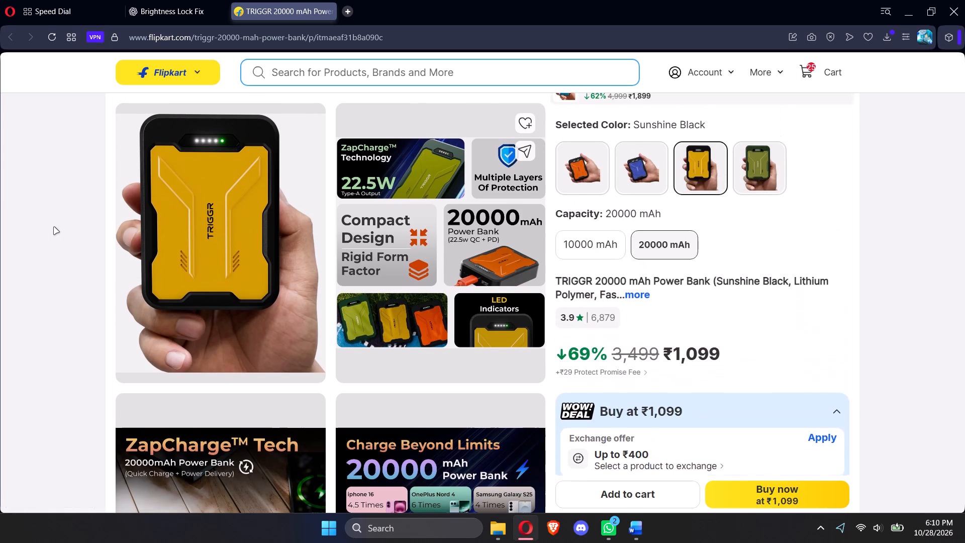
scroll(54, 227, up, 4)
scroll(54, 227, down, 15)
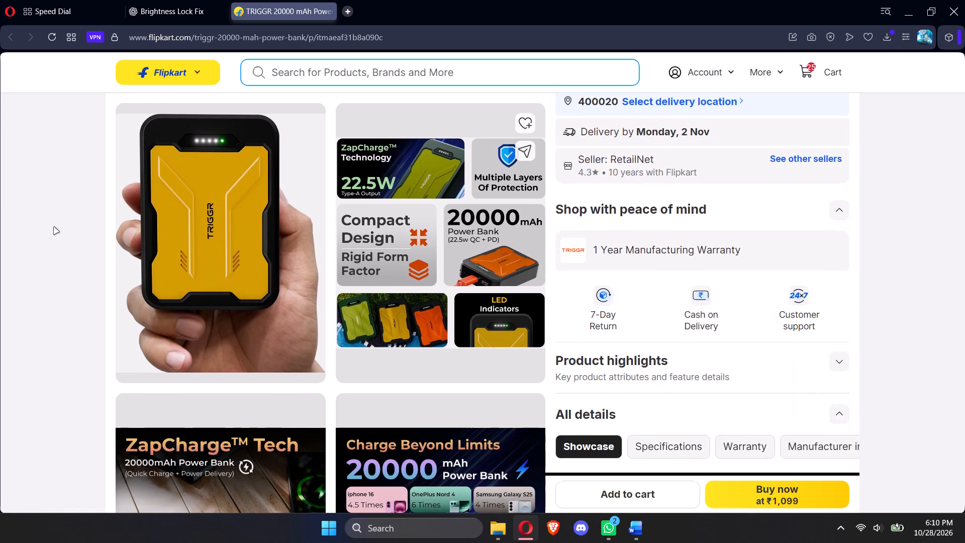
scroll(54, 227, down, 7)
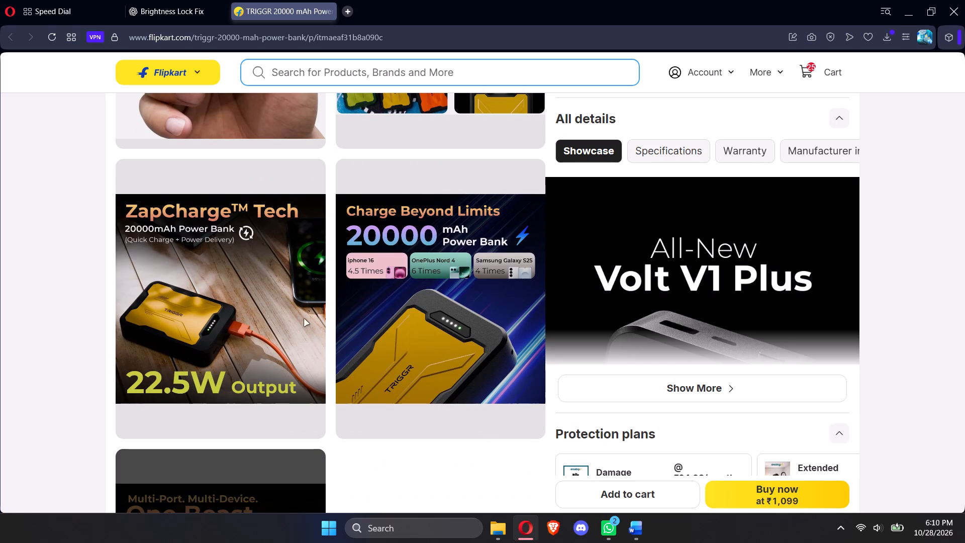
scroll(263, 317, up, 6)
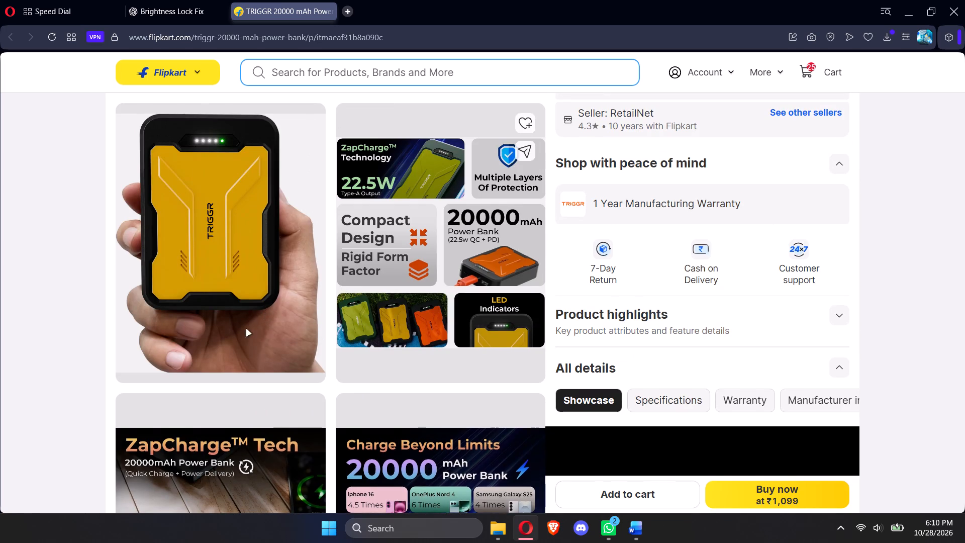
Examine the protection plans, similar power banks, and ratings and reviews further down the product page.
scroll(100, 318, down, 11)
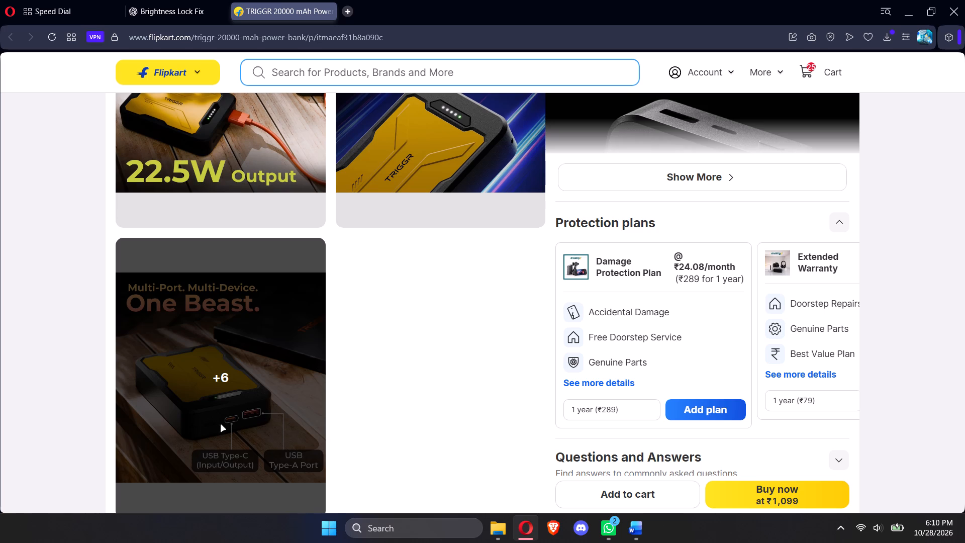
scroll(88, 408, down, 2)
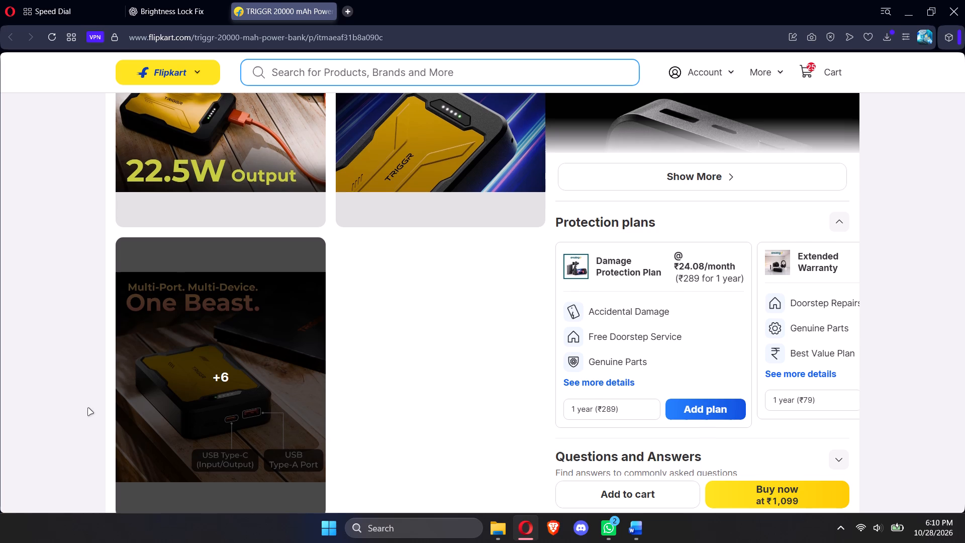
scroll(88, 408, down, 7)
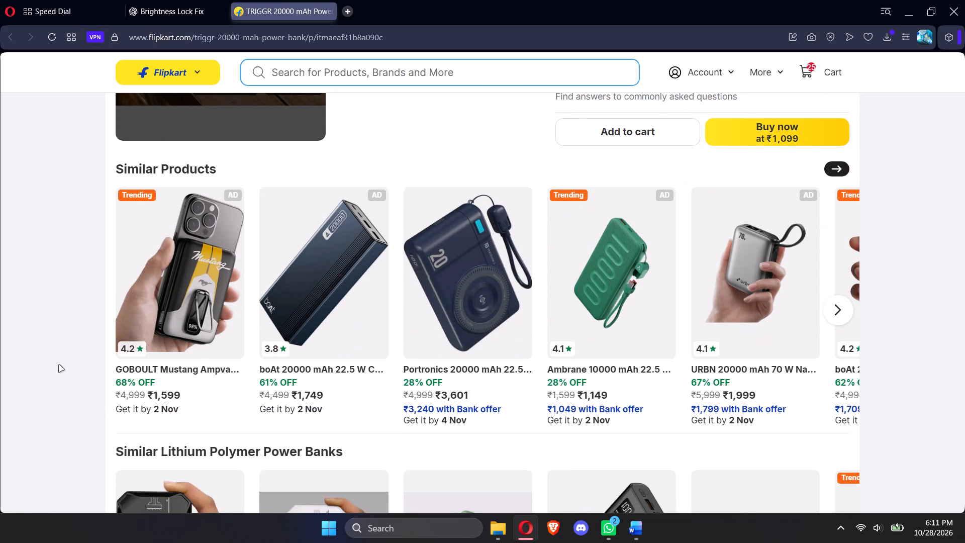
scroll(61, 365, down, 8)
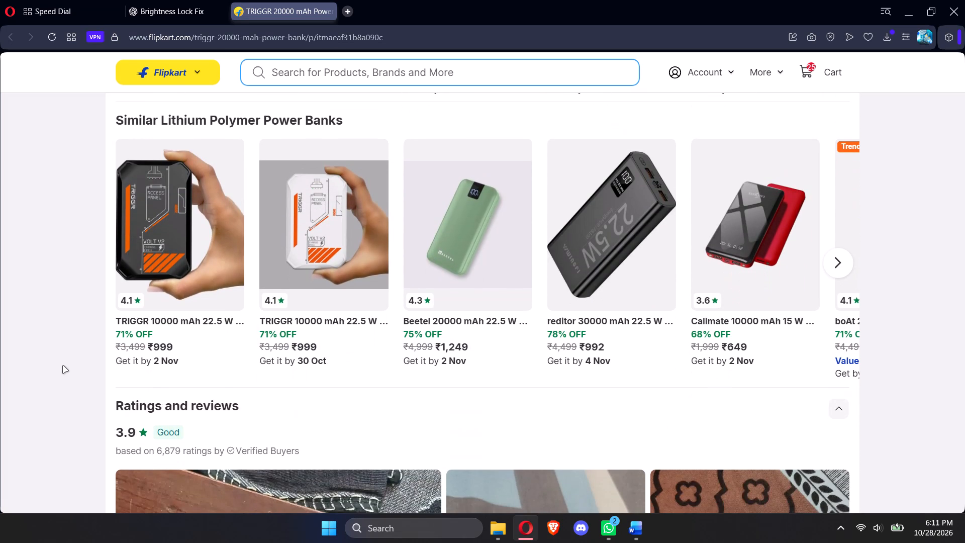
middle_click(63, 366)
click(42, 185)
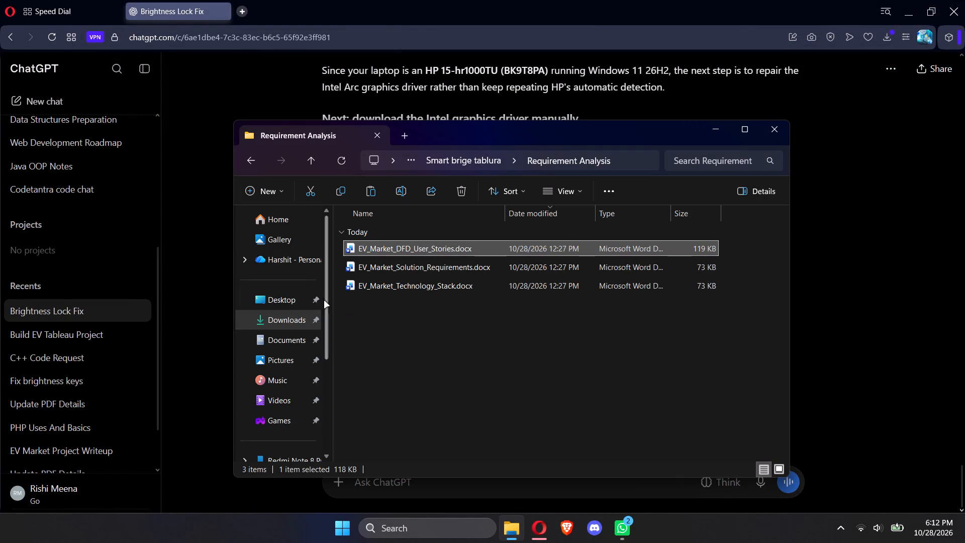
scroll(324, 301, up, 2)
click(289, 320)
scroll(364, 291, up, 5)
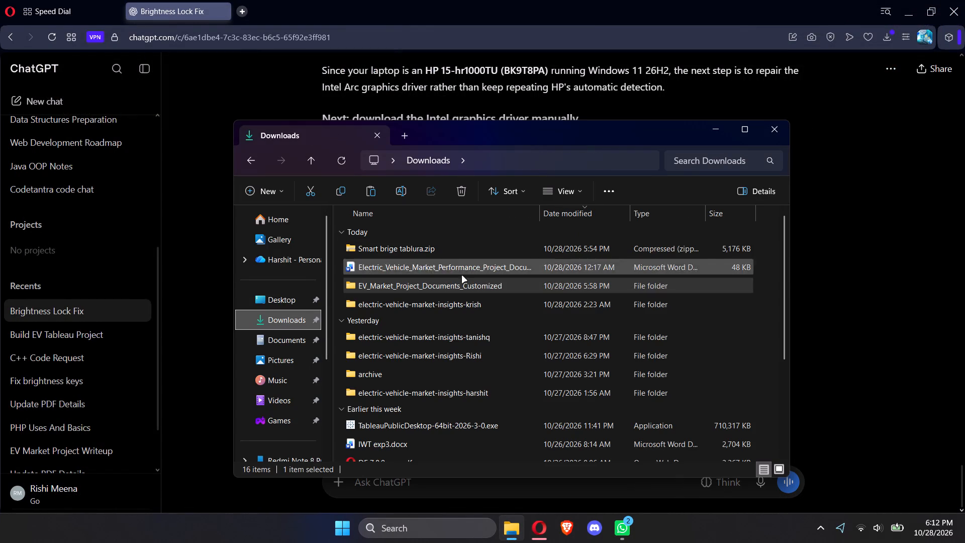
double_click(514, 282)
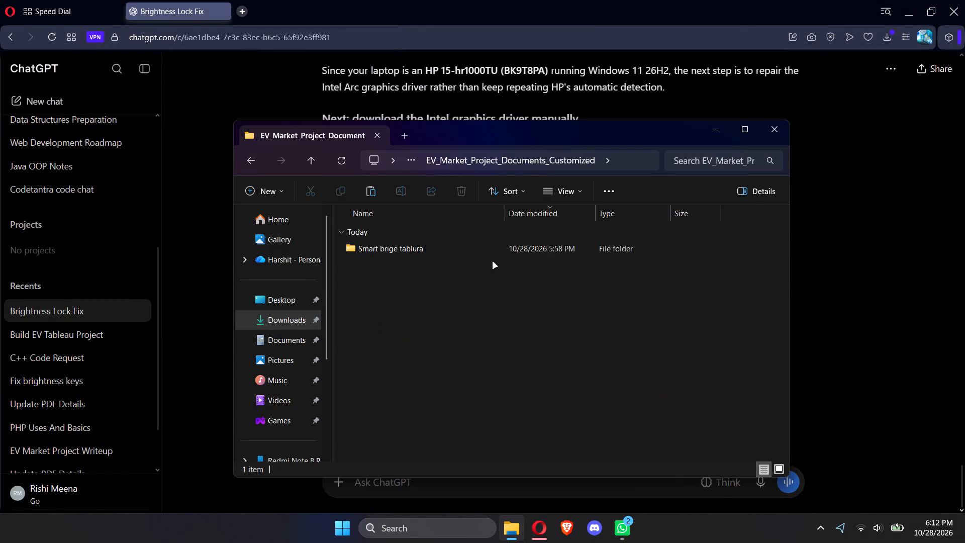
double_click(489, 254)
double_click(481, 251)
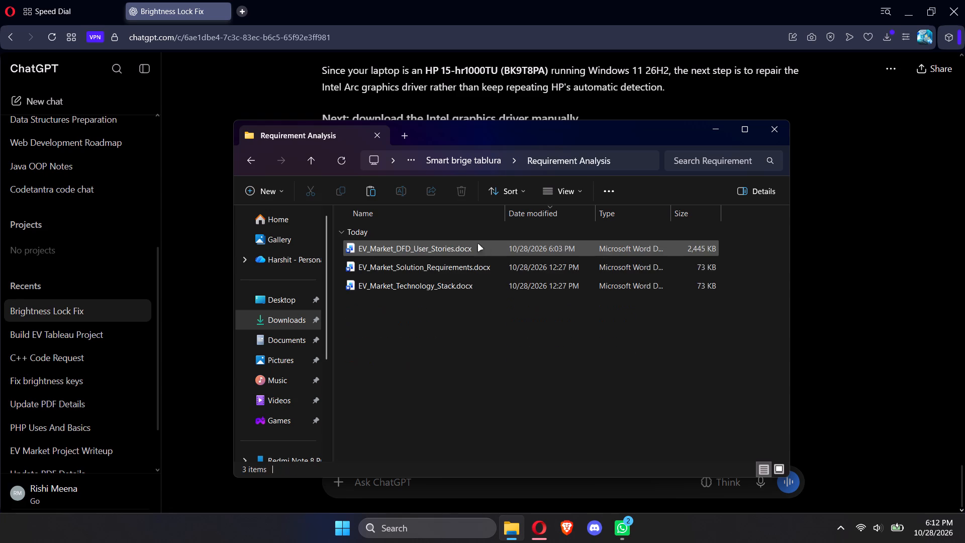
double_click(495, 245)
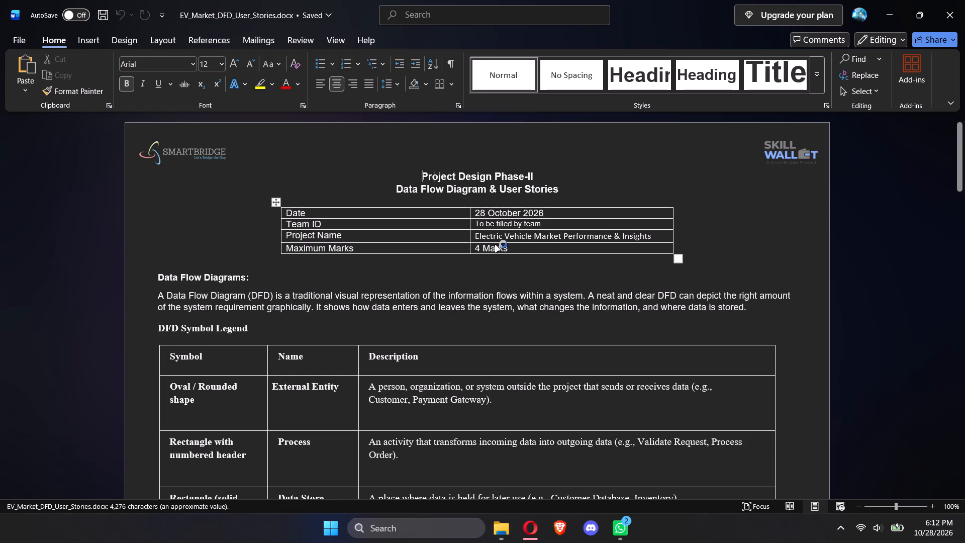
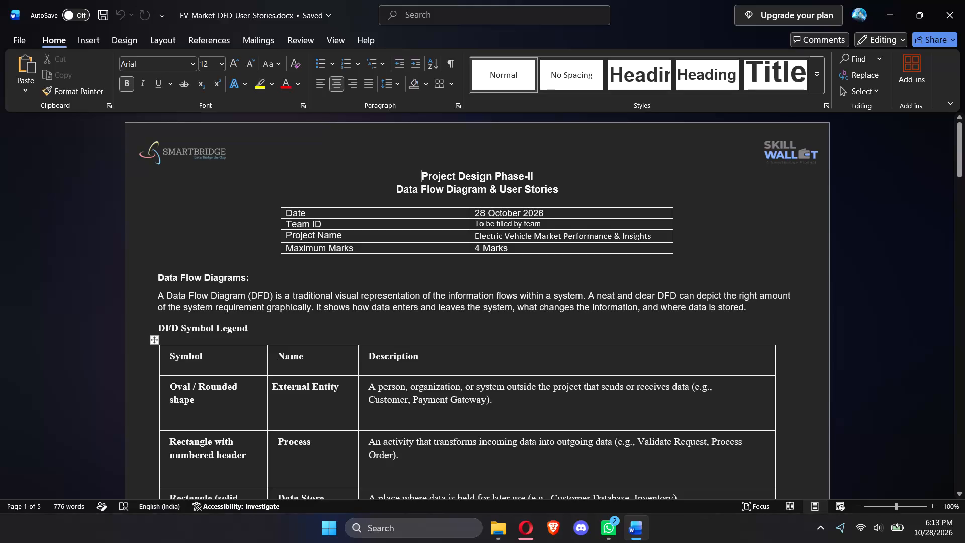
Clear the placeholder text from the Team ID cell in the document's header table.
scroll(450, 318, down, 2)
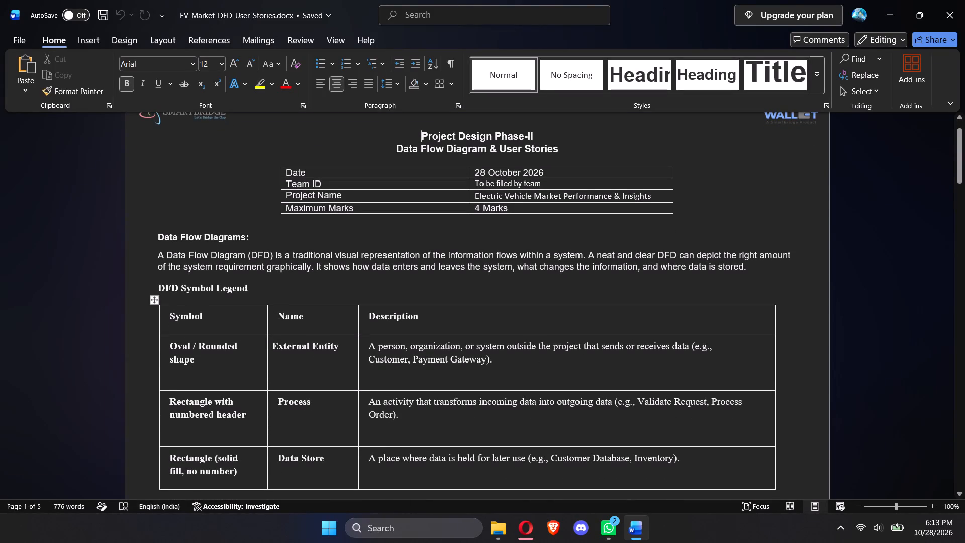
scroll(363, 357, down, 10)
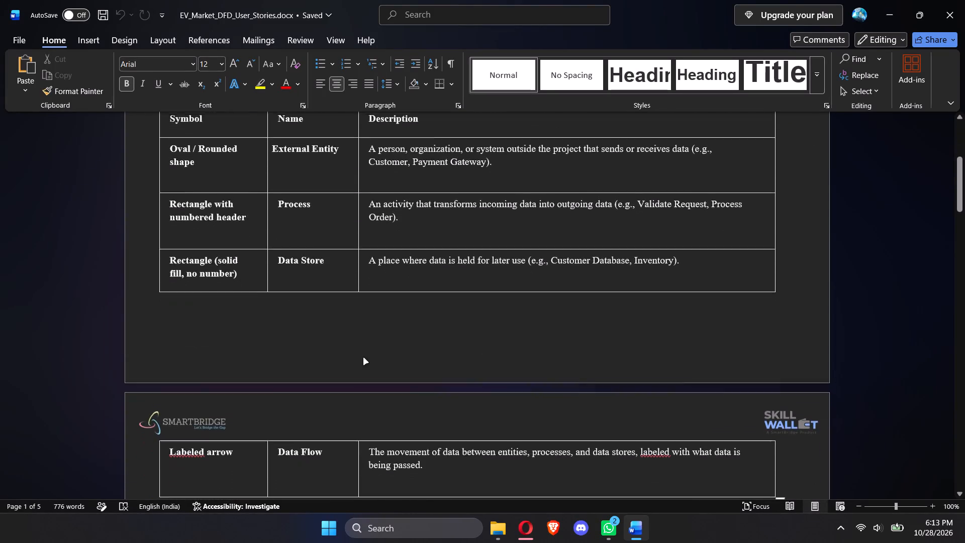
scroll(363, 357, down, 6)
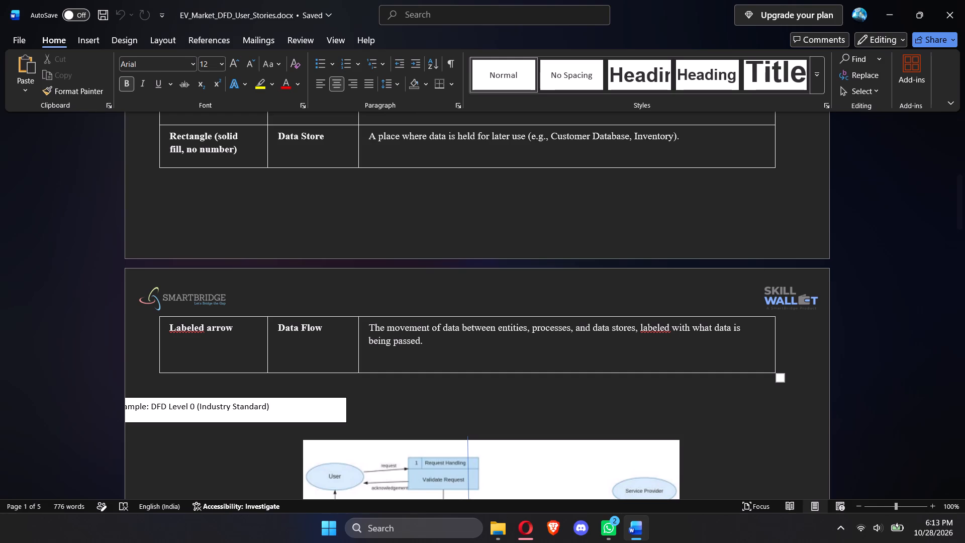
scroll(323, 340, up, 11)
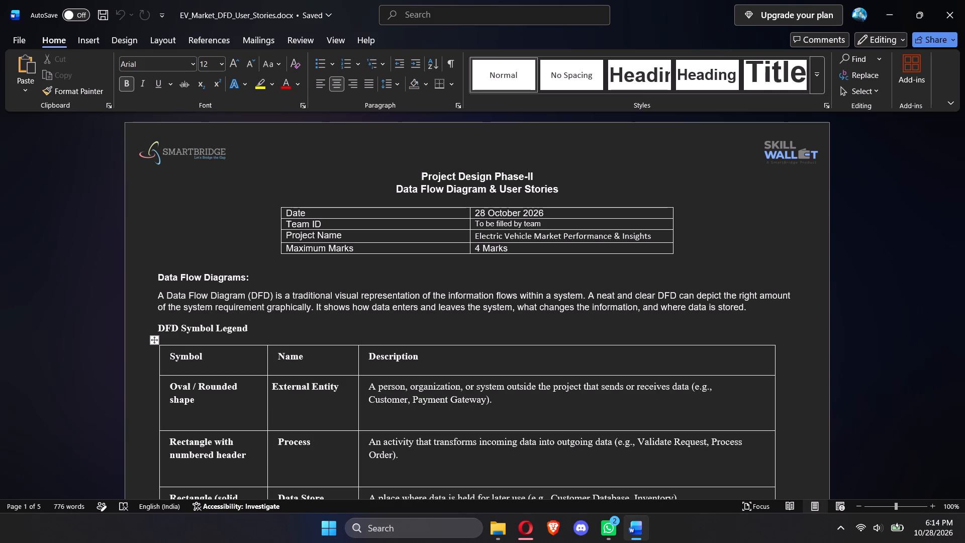
click(548, 220)
key(ctrl+BackSpace)
key(ctrl+BackSpace)
key(ctrl+BackSpace)
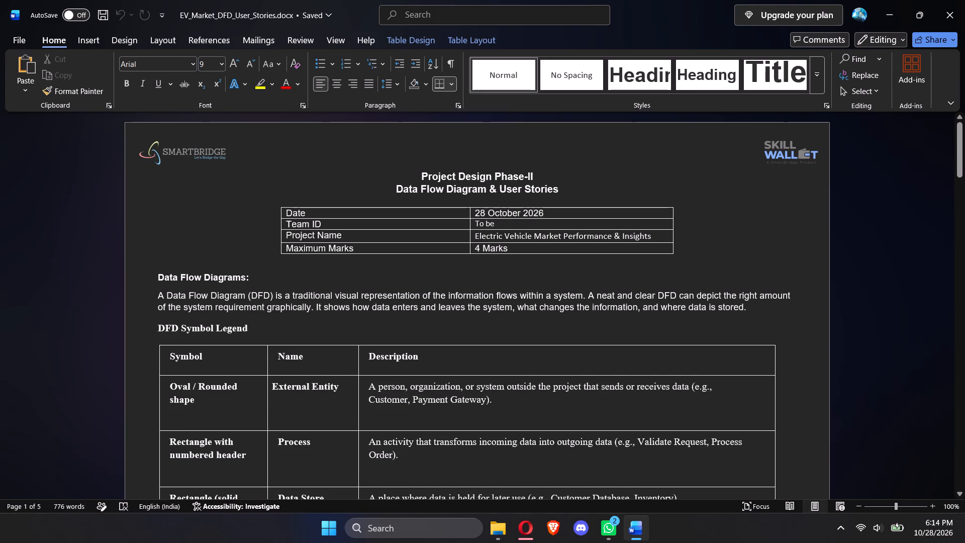
key(ctrl+BackSpace)
key(ctrl+BackSpace)
Move the "Example: DFD Level 0 (Industry Standard)" text box fully onto the page, centred above the data flow diagram.
scroll(503, 316, down, 11)
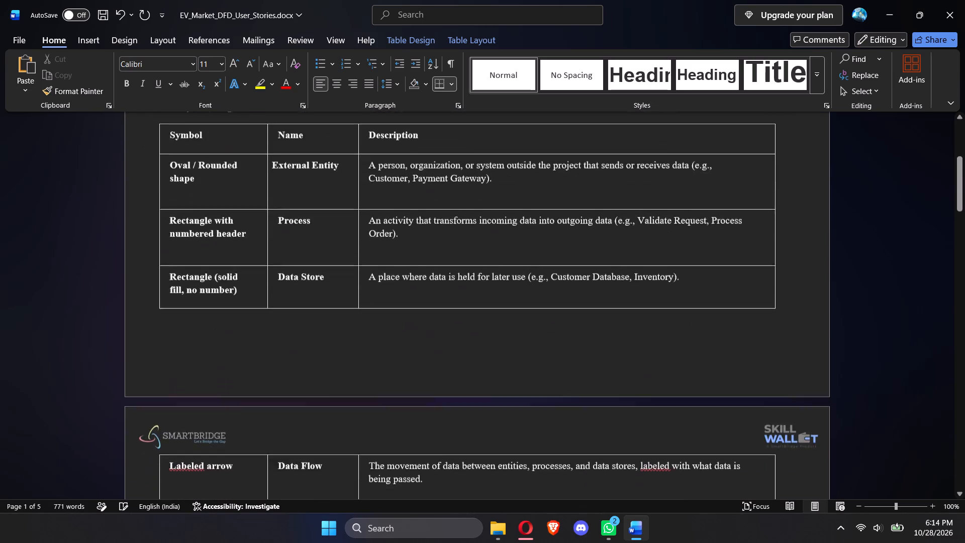
scroll(493, 320, down, 17)
click(297, 194)
click(295, 205)
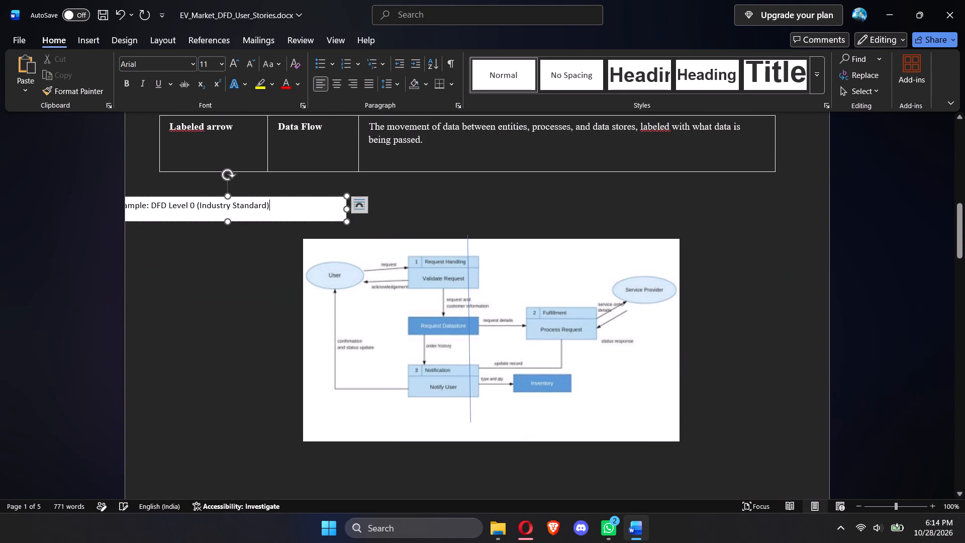
drag(227, 197, 278, 190)
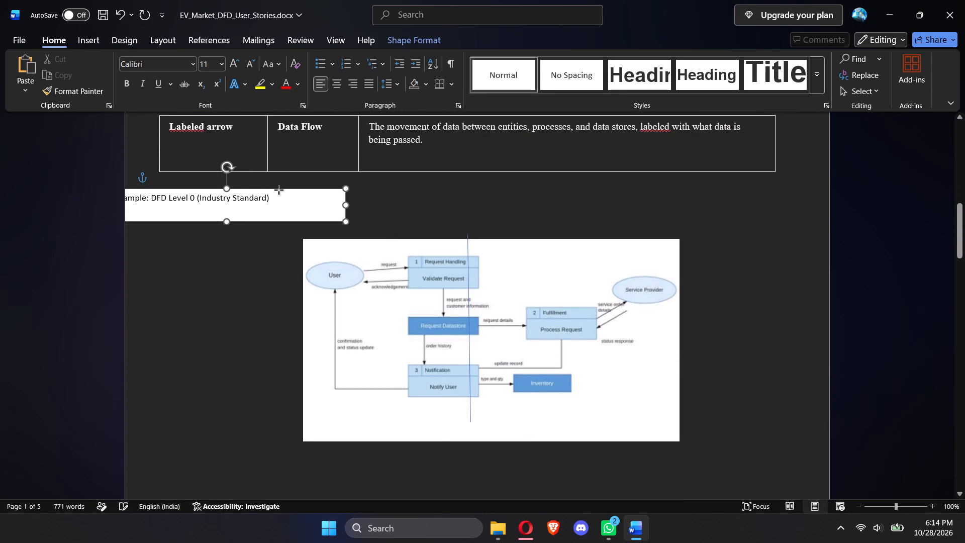
drag(278, 190, 271, 193)
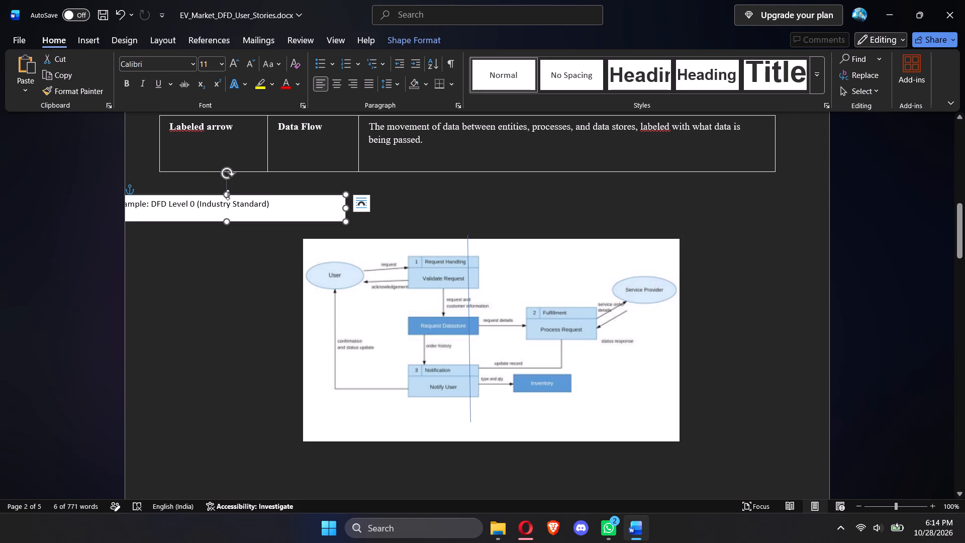
drag(240, 194, 429, 195)
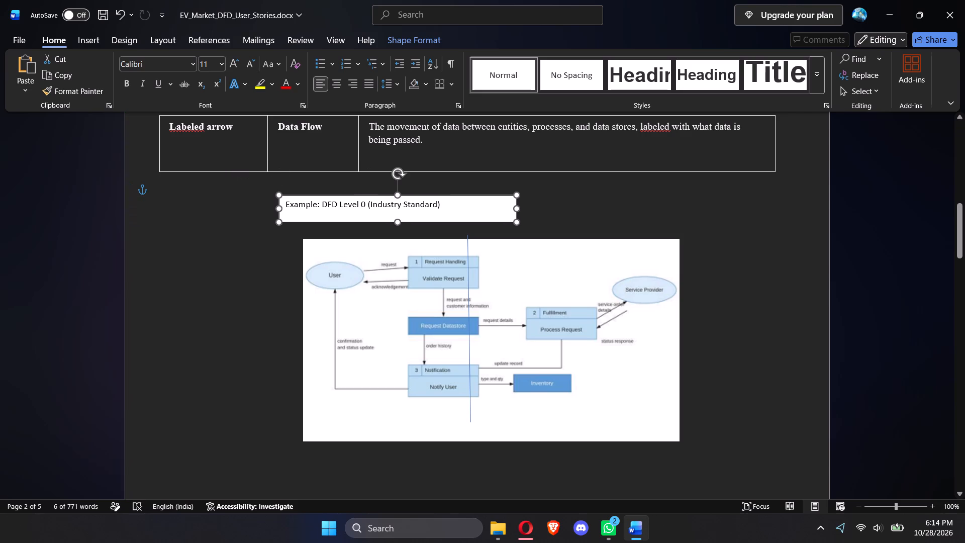
drag(429, 195, 477, 191)
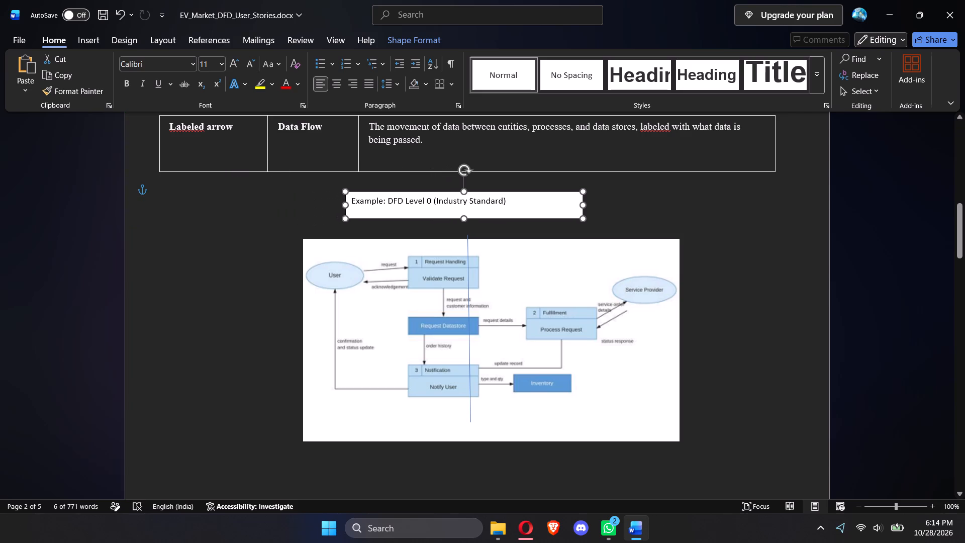
drag(477, 191, 494, 193)
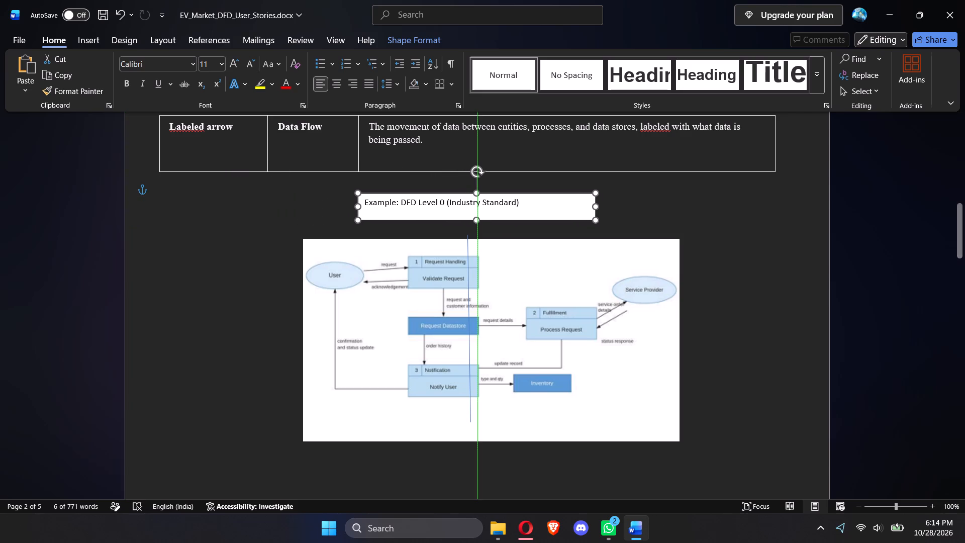
drag(494, 193, 493, 193)
click(199, 274)
Delete the sentence "Use the below template to list all the user stories for the product." under the User Stories heading.
scroll(253, 291, down, 16)
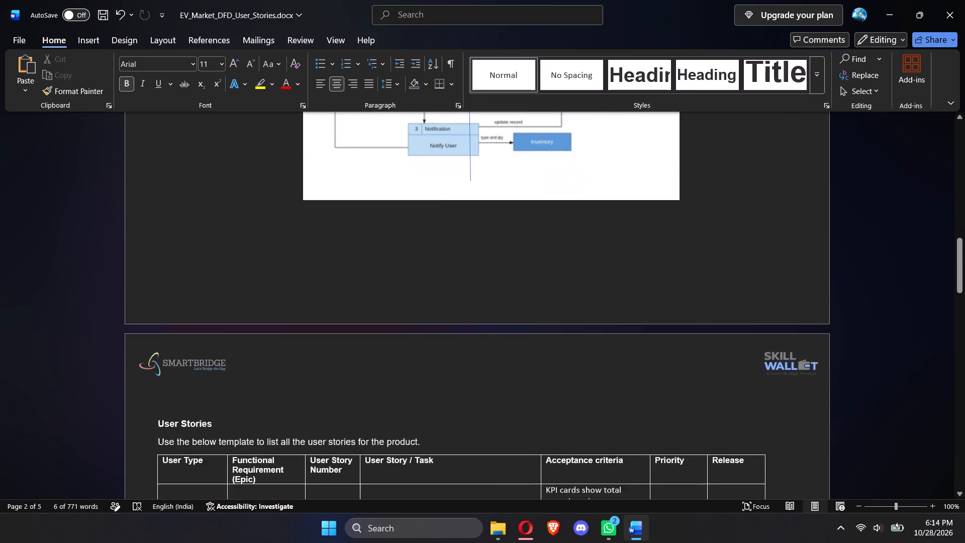
scroll(245, 285, down, 10)
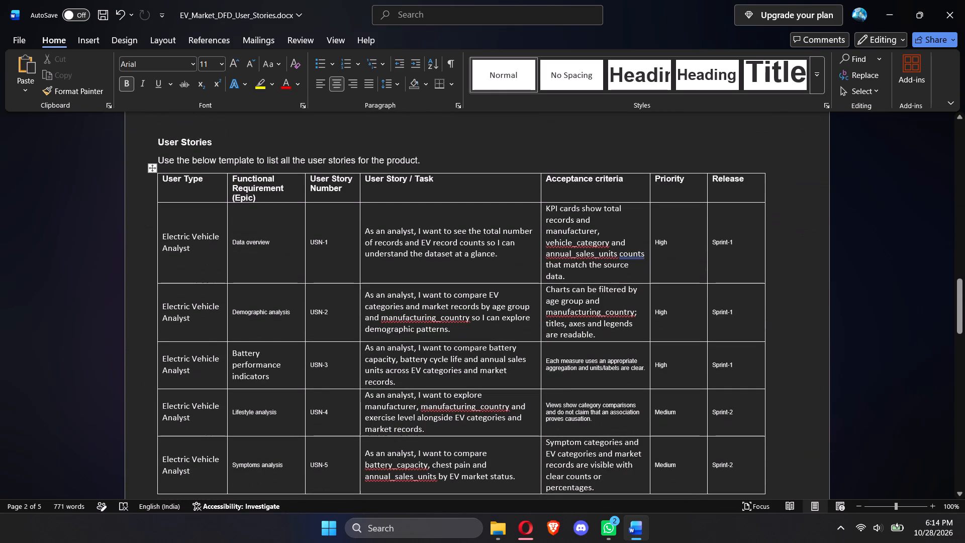
scroll(241, 278, up, 4)
drag(433, 238, 357, 244)
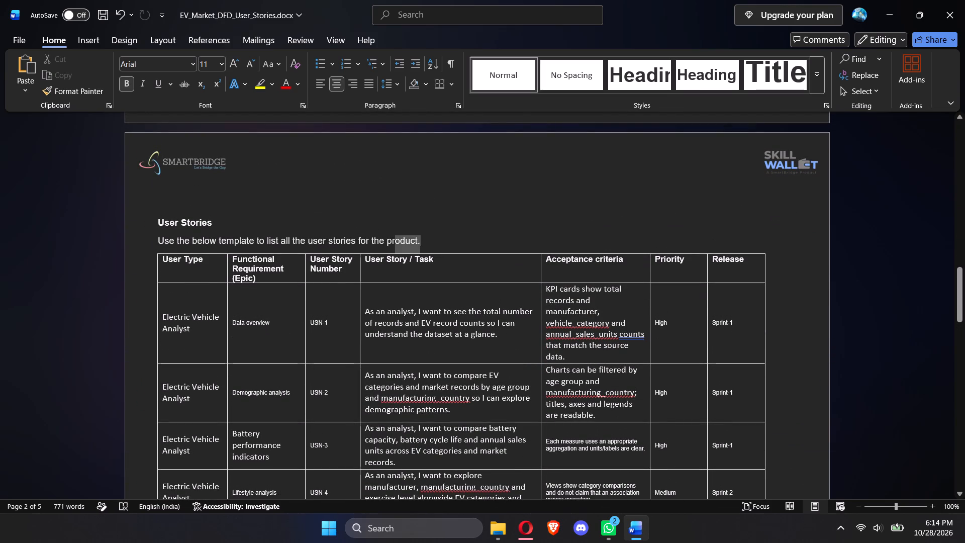
drag(357, 244, 164, 235)
key(BackSpace)
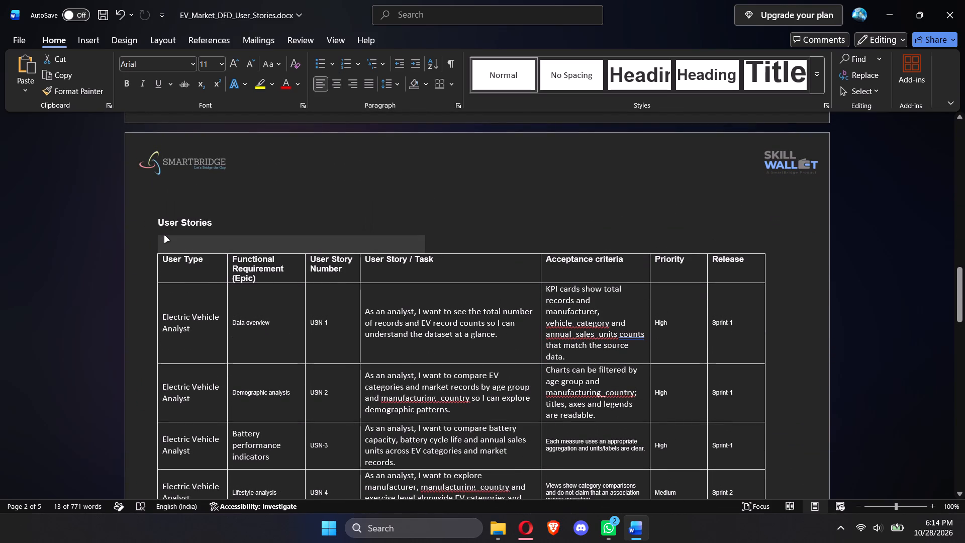
Review the remaining user stories, the Electric Vehicle Dashboard data flow section and the closing notes, and recheck the first two pages.
scroll(321, 268, down, 20)
scroll(387, 300, down, 7)
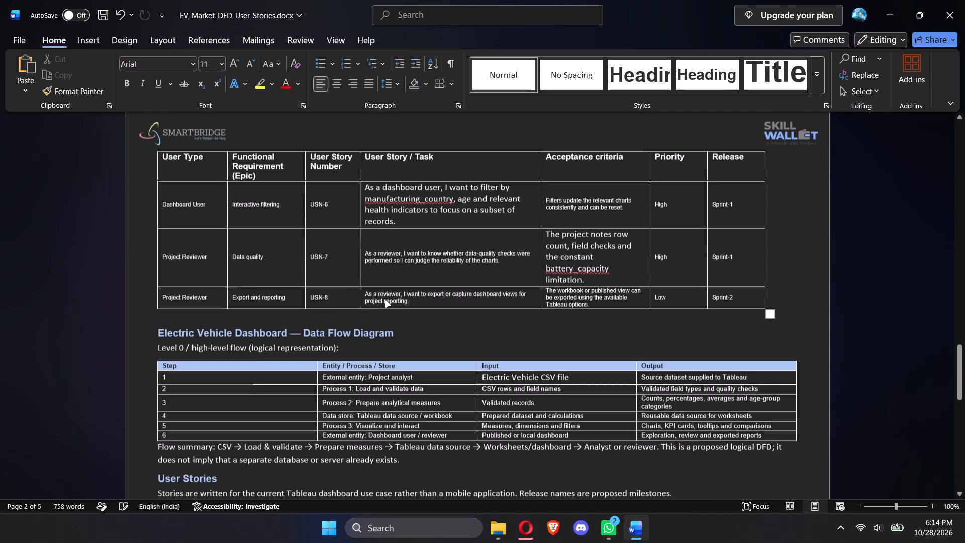
scroll(377, 351, down, 4)
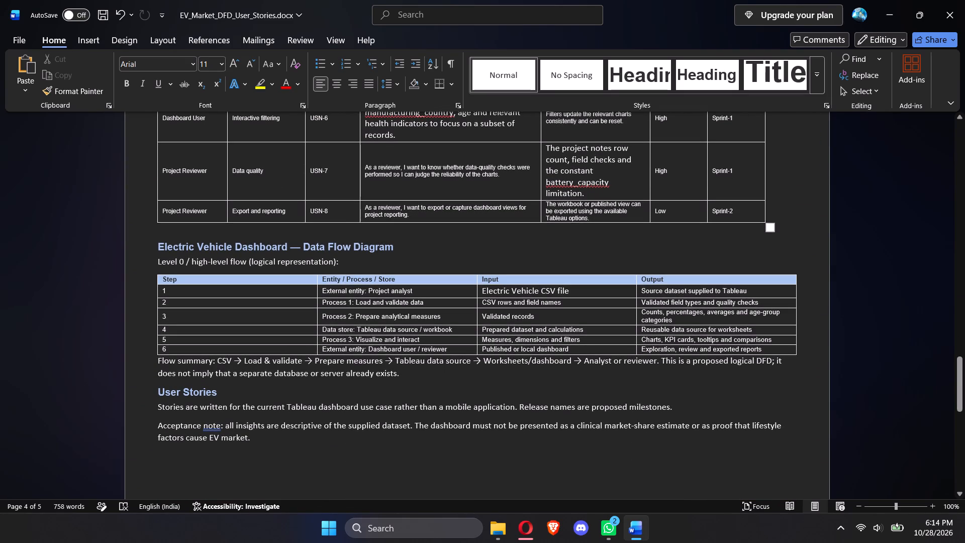
scroll(363, 427, down, 10)
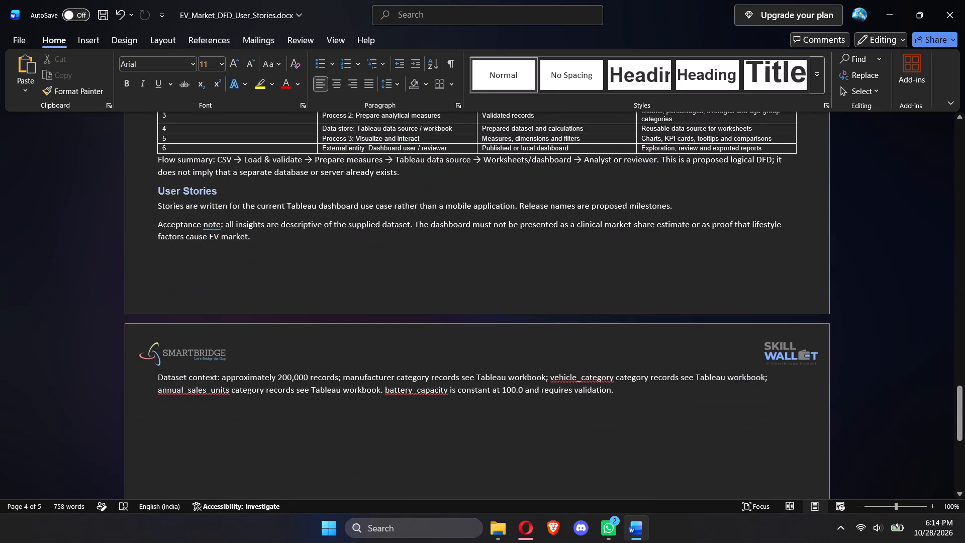
middle_click(358, 425)
middle_click(332, 187)
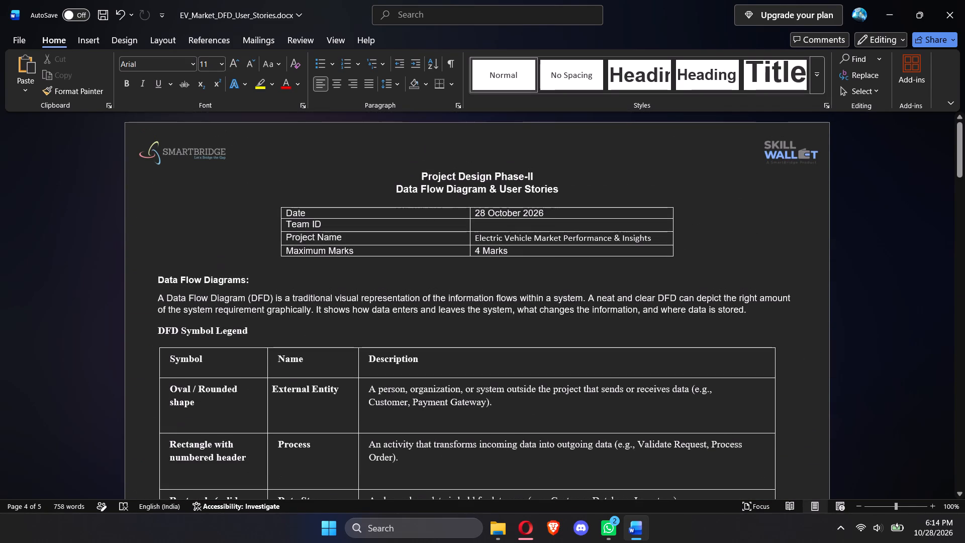
scroll(136, 260, down, 11)
scroll(121, 268, up, 1)
scroll(121, 268, down, 6)
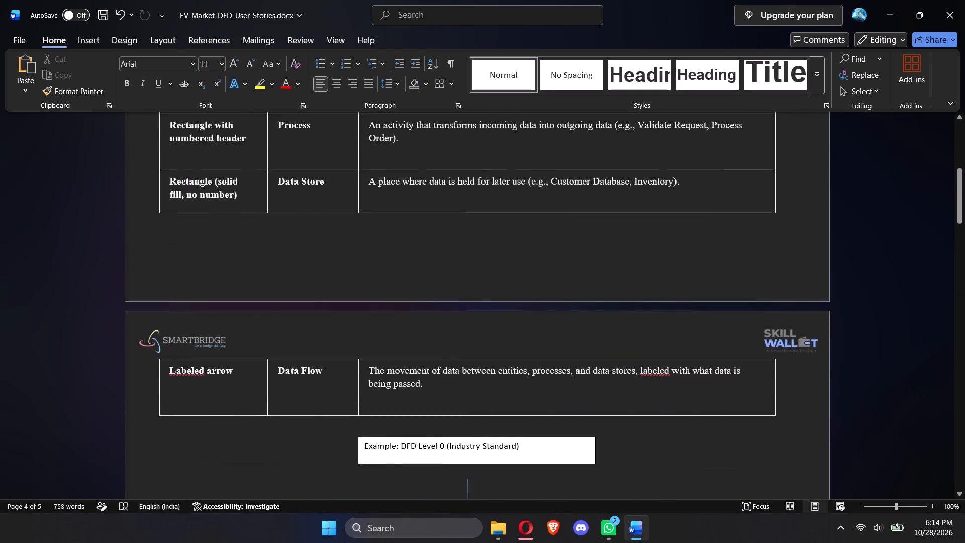
scroll(117, 268, down, 12)
Save EV_Market_DFD_User_Stories.docx and close it.
key(ctrl+s)
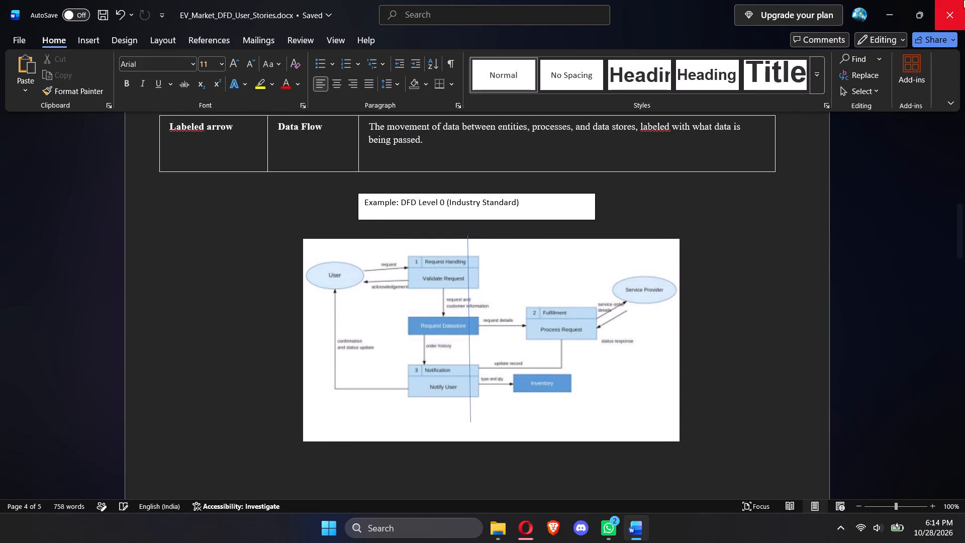
click(964, 0)
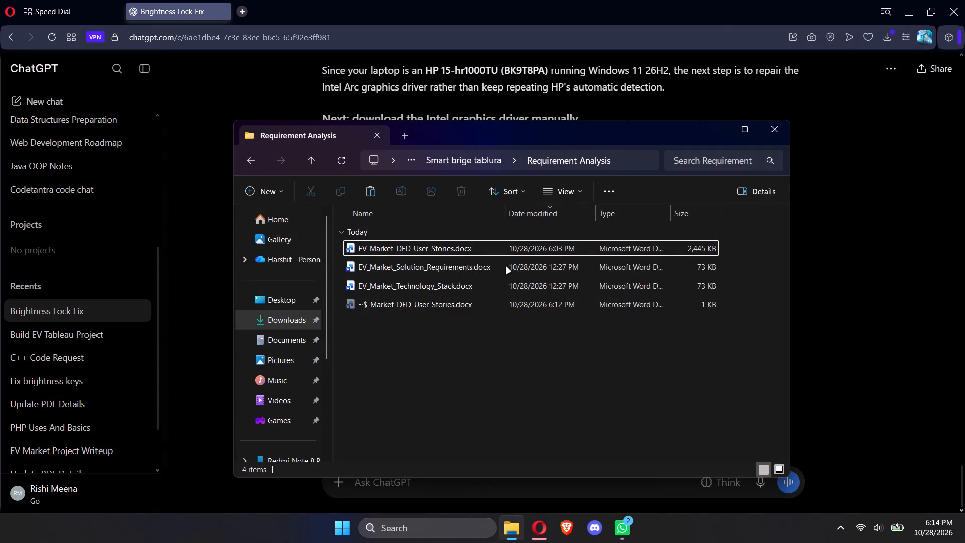
Open EV_Market_Solution_Requirements.docx from the Requirement Analysis folder.
double_click(503, 268)
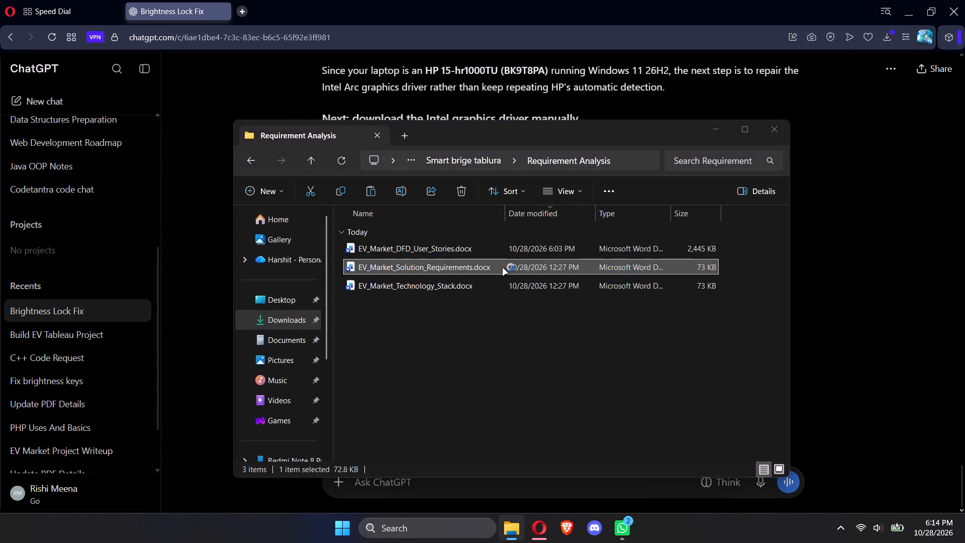
click(499, 60)
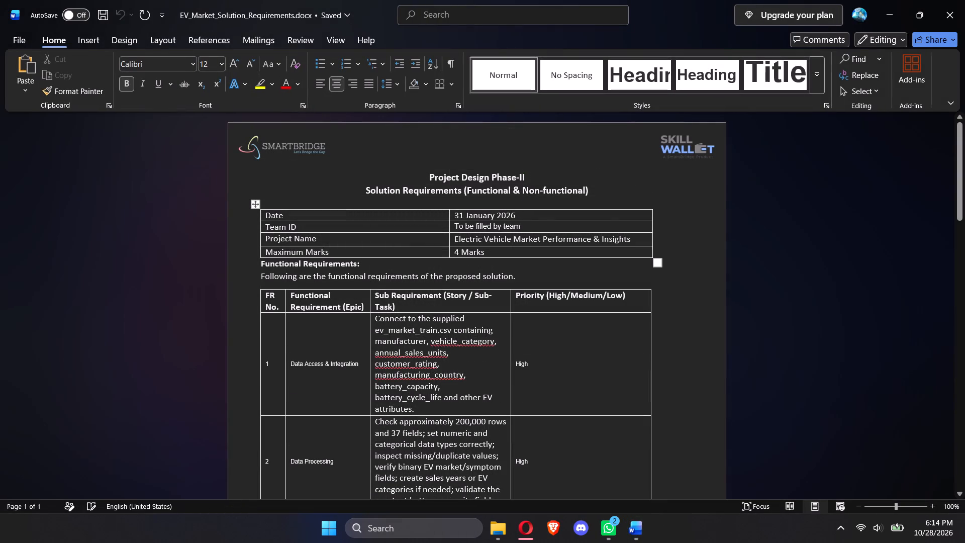
Change the Date cell in the header table to 28 October 2026.
click(496, 216)
key(ctrl+BackSpace)
key(ctrl+BackSpace)
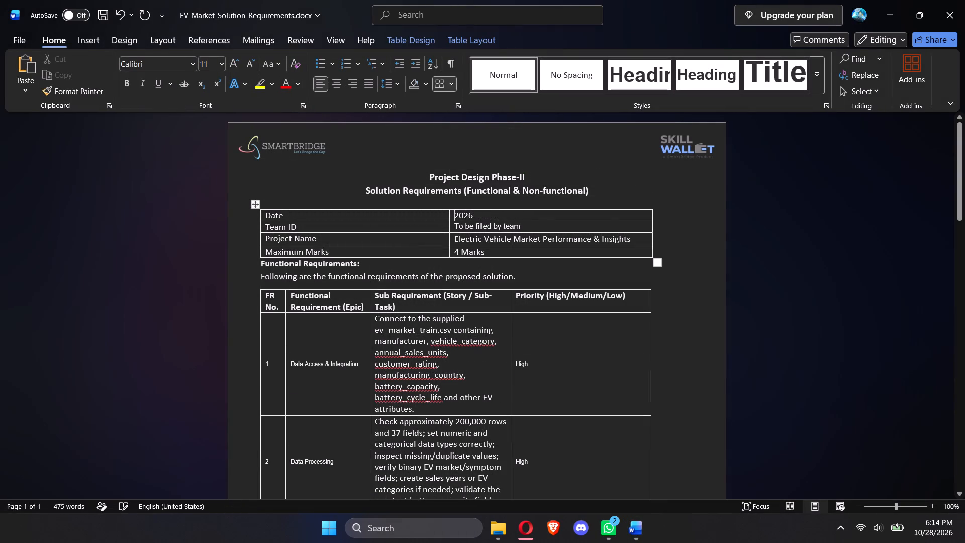
text(28)
key(space)
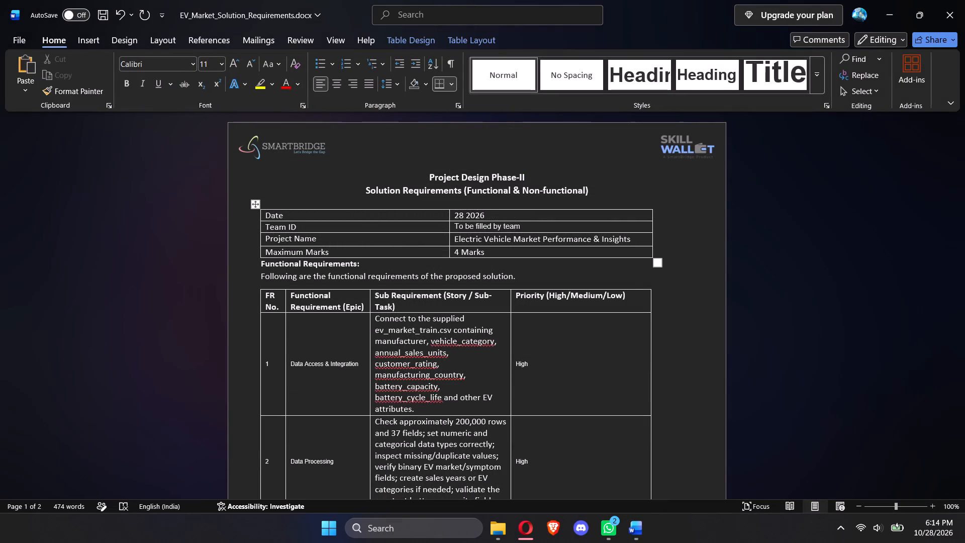
key(o)
key(BackSpace)
text(October)
key(space)
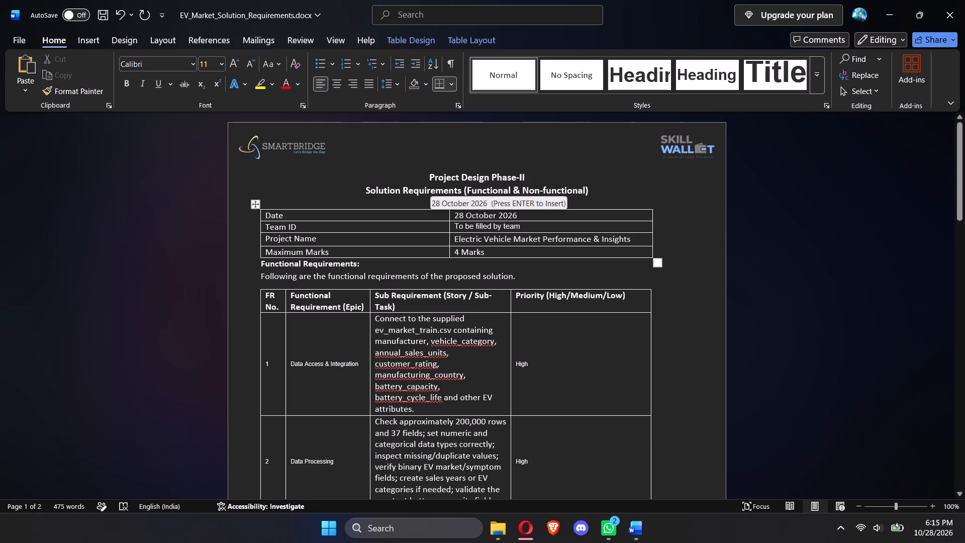
Clear the placeholder text from the Team ID cell of the Solution Requirements header table.
click(524, 228)
key(ctrl+BackSpace)
key(ctrl+BackSpace)
key(ctrl+BackSpace)
key(ctrl+BackSpace)
key(ctrl+BackSpace)
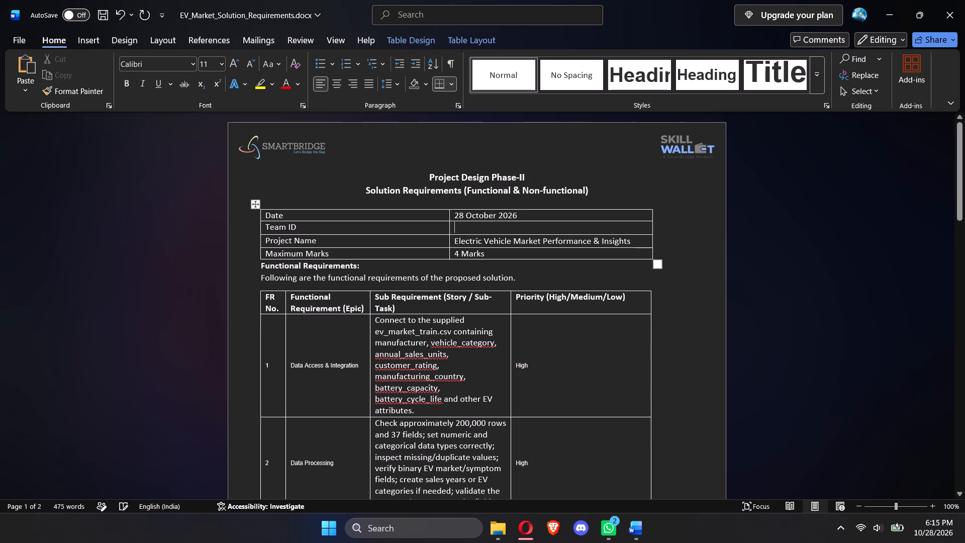
In the Data Access & Integration sub-requirement, replace the underscore in vehicle_category with a space.
scroll(517, 281, down, 2)
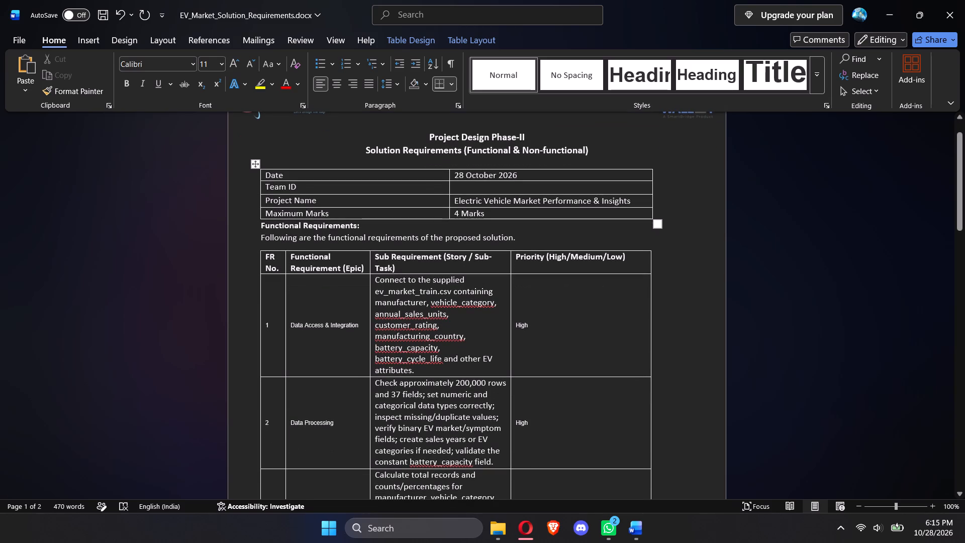
scroll(536, 326, down, 4)
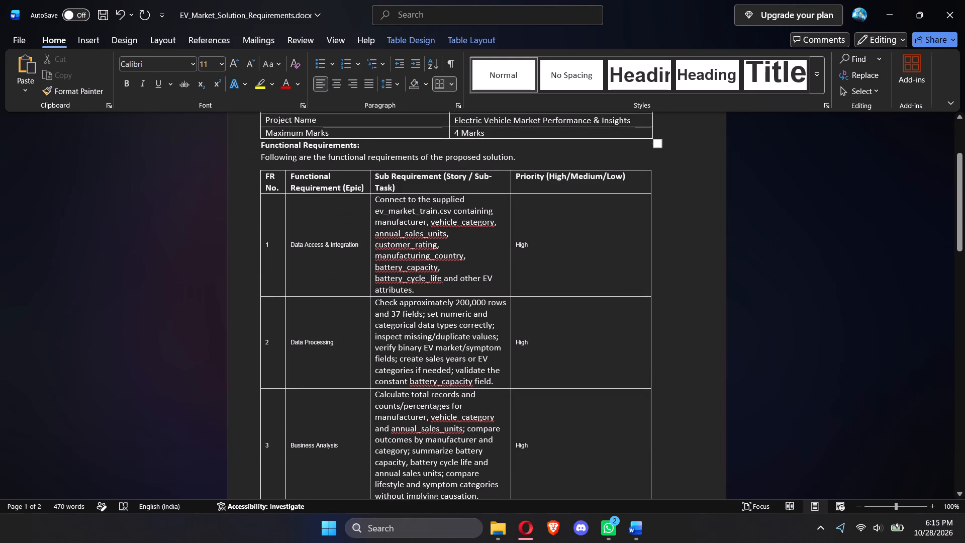
click(460, 221)
key(BackSpace)
key(space)
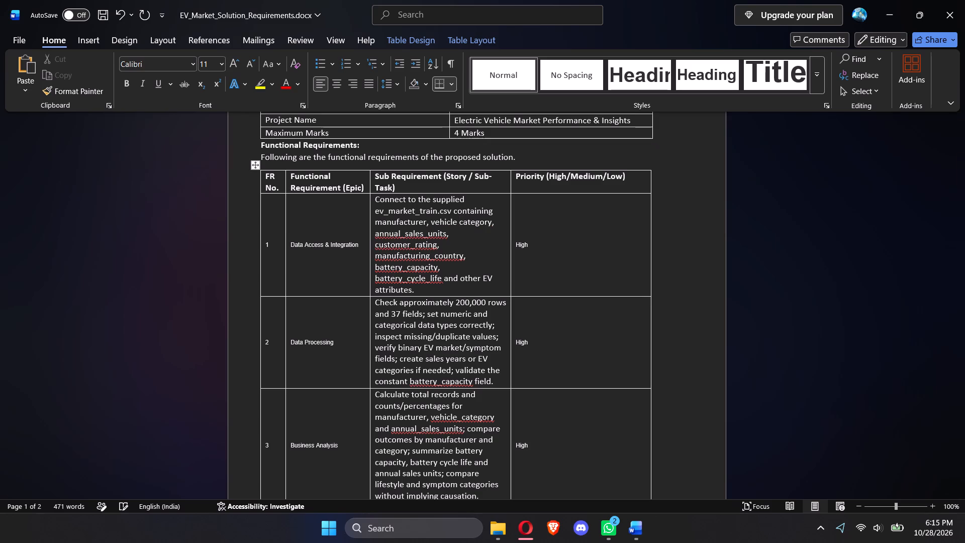
In the same sub-requirement, replace both underscores in annual_sales_units with spaces.
key(Down)
key(Left)
key(Left)
key(Left)
key(Left)
key(Left)
key(Left)
key(Left)
key(BackSpace)
key(space)
key(Left)
key(Left)
key(Left)
key(Left)
key(Left)
key(Left)
key(BackSpace)
key(space)
In the Data Access & Integration sub-requirement, replace the underscore in customer_rating with a space.
key(Down)
key(Right)
key(Right)
key(Right)
key(BackSpace)
key(space)
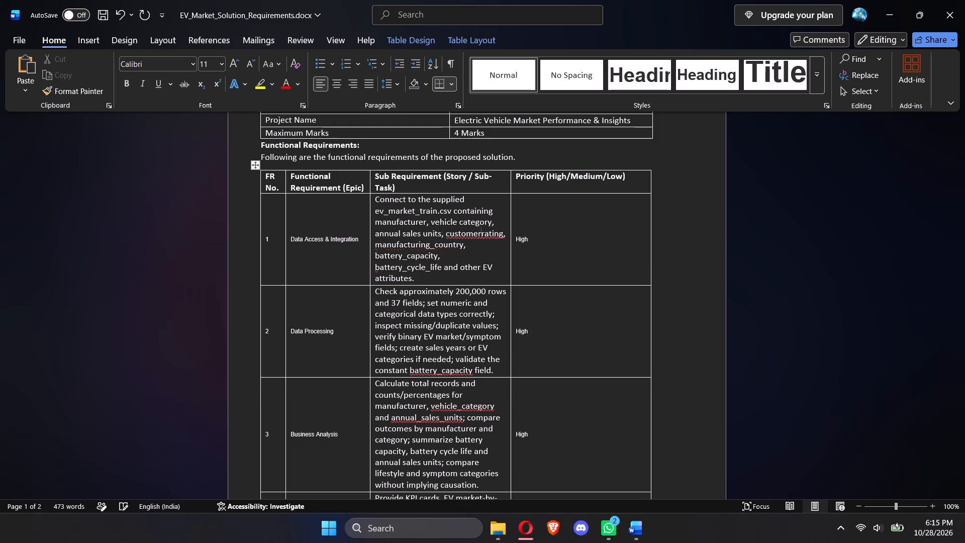
In the Data Access & Integration sub-requirement, replace the underscore in manufacturing_country with a space.
key(Right)
key(Right)
key(Right)
key(Right)
key(Right)
key(Right)
key(Right)
key(Right)
key(Right)
key(Right)
key(Right)
key(Right)
key(Right)
key(Right)
key(Right)
key(Right)
key(Right)
key(Right)
key(Right)
key(Right)
key(Right)
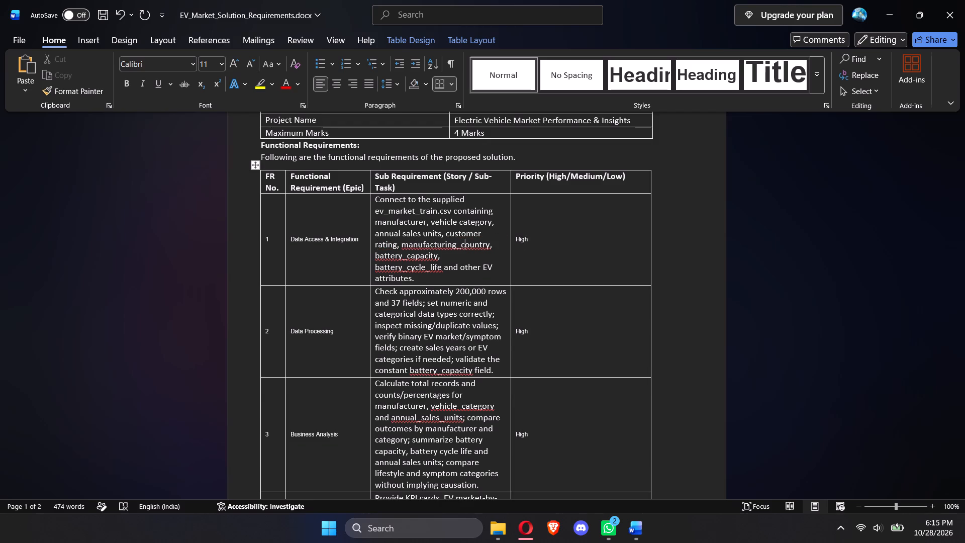
key(Left)
key(BackSpace)
key(space)
In the Data Access & Integration sub-requirement, replace the underscore in battery_capacity with a space.
key(Down)
key(Left)
key(Left)
key(Left)
key(Left)
key(Left)
key(Left)
key(Left)
key(Left)
key(Left)
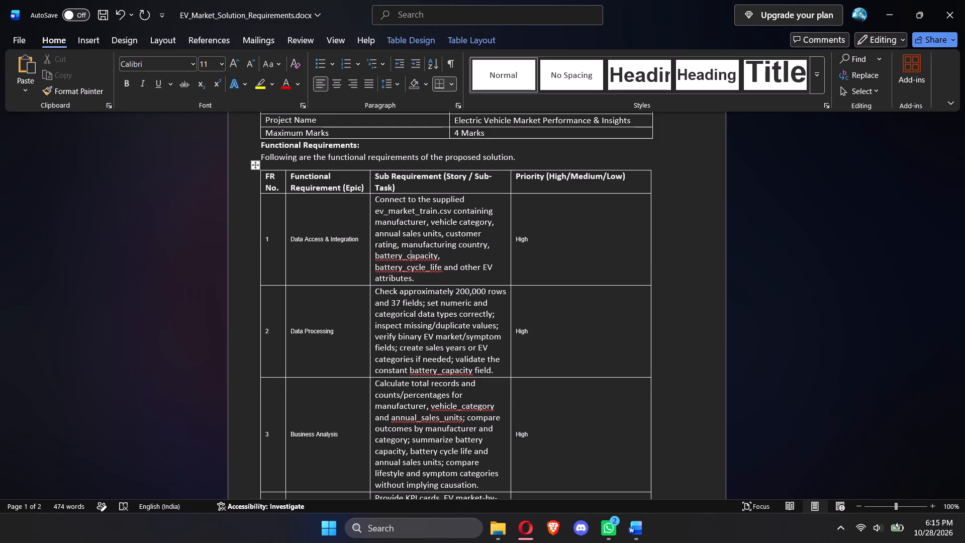
key(Left)
key(BackSpace)
key(space)
In the Data Access & Integration sub-requirement, replace both underscores in battery_cycle_life with spaces.
key(Down)
key(Right)
key(Up)
key(Right)
key(Right)
key(Right)
key(Right)
key(Right)
key(Right)
key(Right)
key(Right)
key(Right)
key(Right)
key(Right)
key(Right)
key(Right)
key(Right)
key(Right)
key(Right)
key(Right)
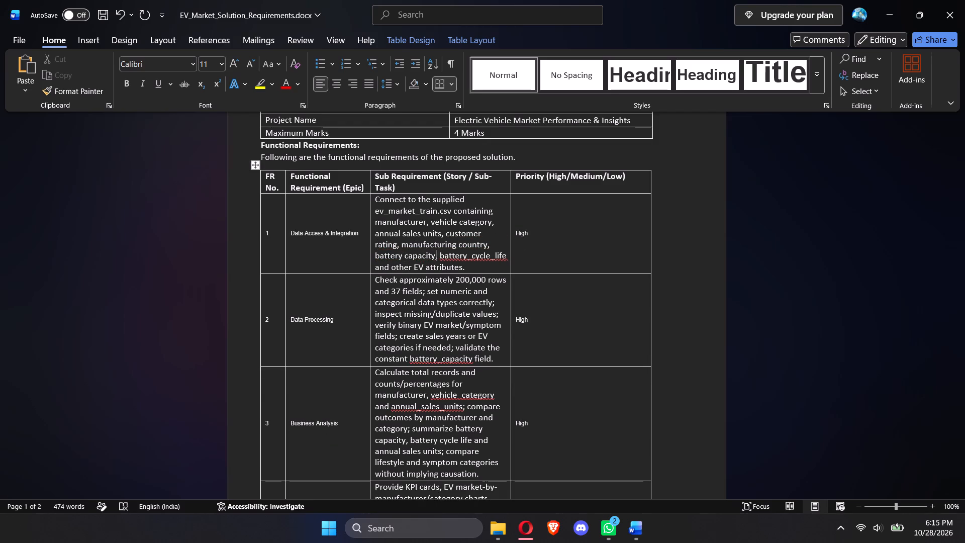
key(Right)
key(Left)
key(BackSpace)
key(space)
key(Right)
key(Right)
key(Right)
key(Right)
key(Right)
key(Right)
key(Right)
key(Right)
key(Left)
key(Left)
key(BackSpace)
key(space)
In the Data Processing sub-requirement, replace the underscore in battery_capacity with a space.
click(444, 360)
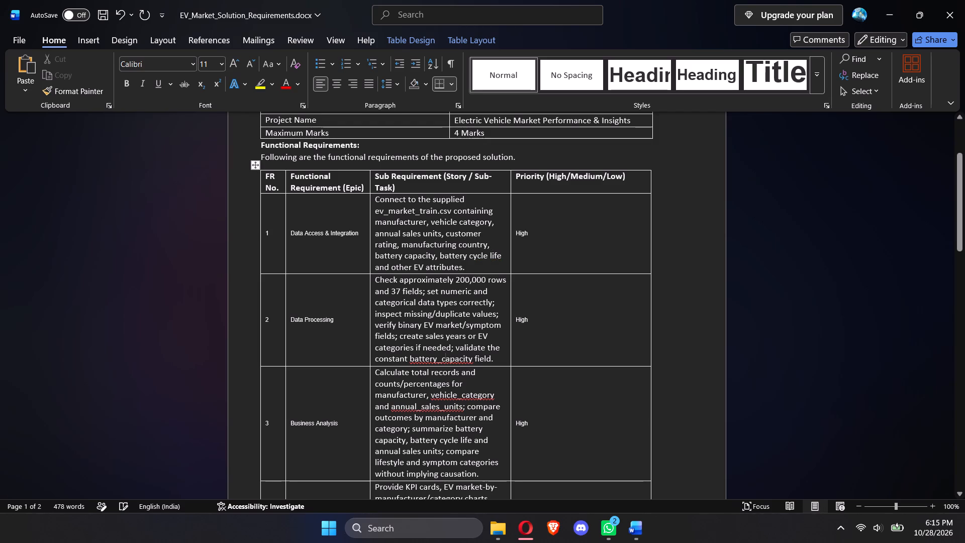
key(Left)
key(BackSpace)
key(space)
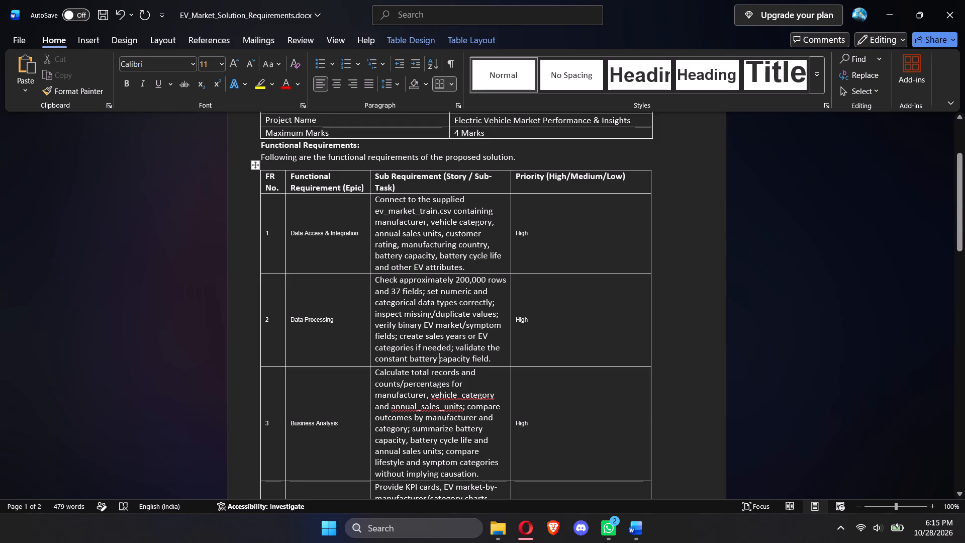
In the Business Analysis sub-requirement, replace the underscore in vehicle_category with a space.
click(462, 394)
key(BackSpace)
key(space)
In the Business Analysis sub-requirement, replace both underscores in annual_sales_units with spaces.
key(Down)
key(Left)
key(Left)
key(Left)
key(Left)
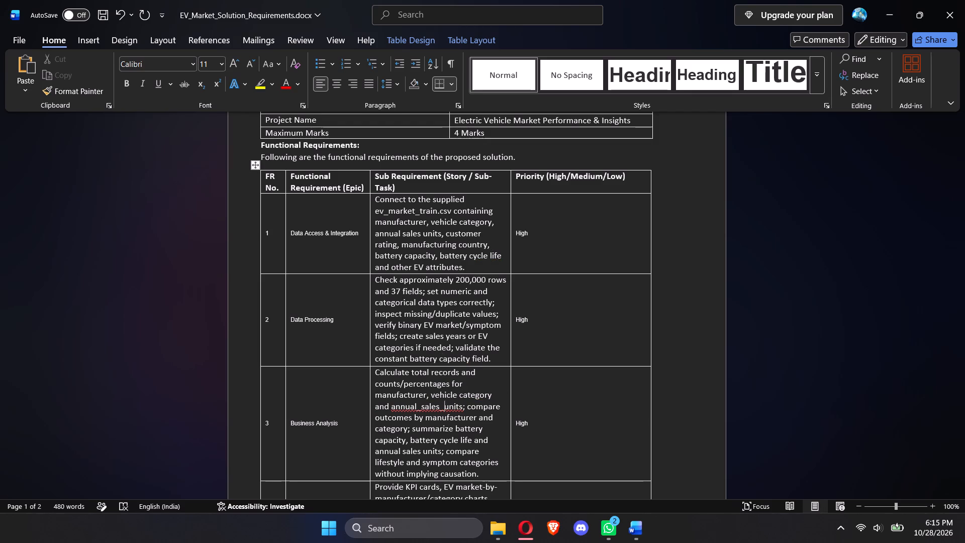
key(BackSpace)
key(space)
key(Left)
key(Left)
key(Left)
key(Left)
key(Left)
key(Left)
key(BackSpace)
key(space)
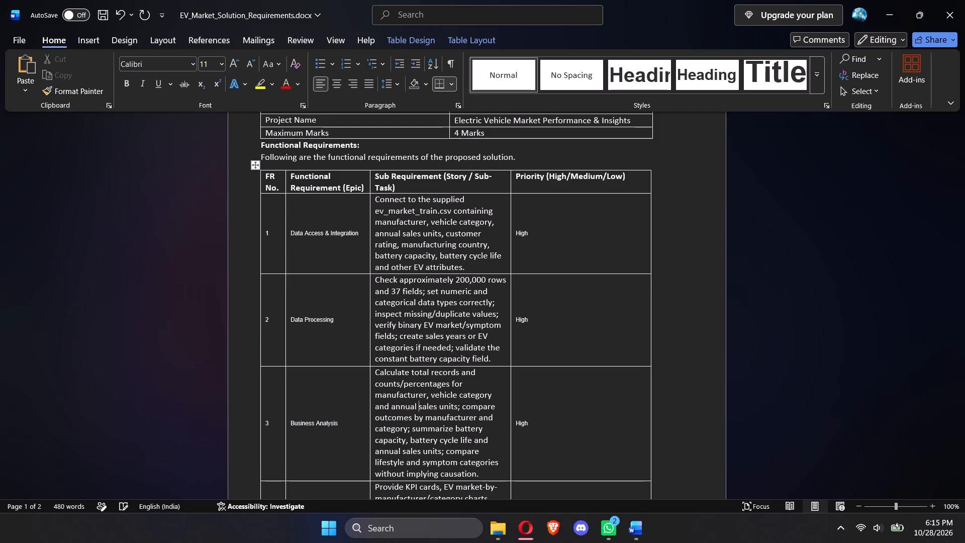
In the User Interaction & Analysis sub-requirement, replace the underscore in manufacturing_country with a space.
scroll(462, 408, down, 11)
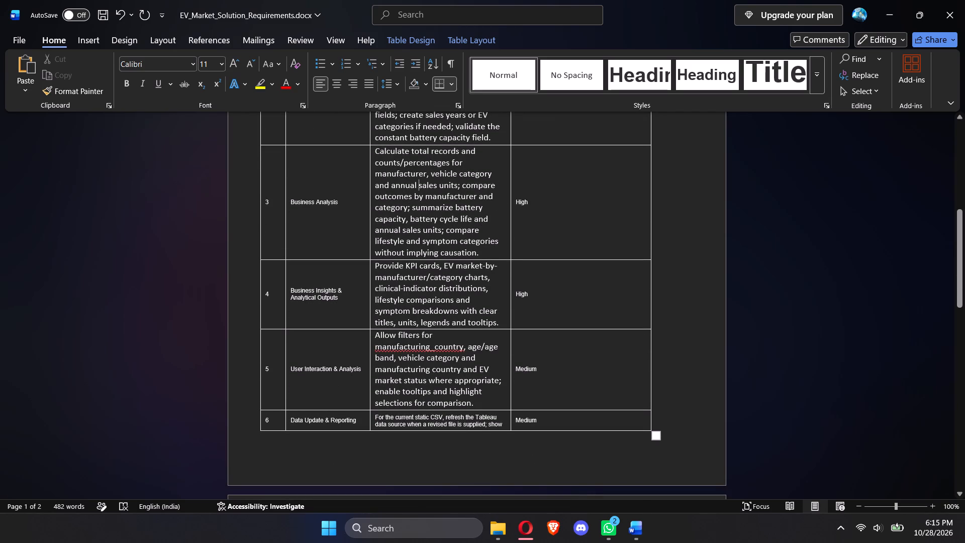
click(435, 346)
key(BackSpace)
key(space)
In the Current source size paragraph under Completed Solution Requirements, replace the underscore in vehicle_category with a space.
scroll(488, 405, down, 8)
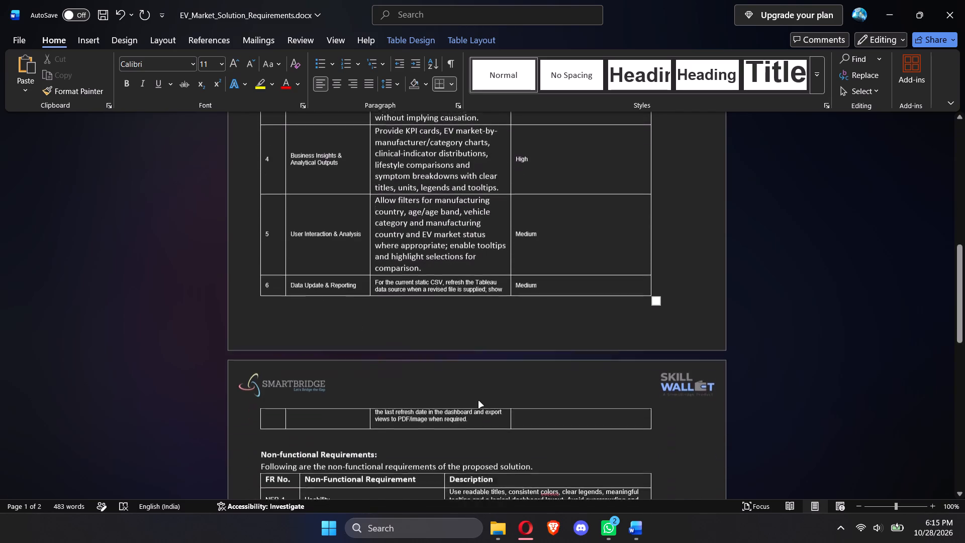
scroll(478, 401, down, 6)
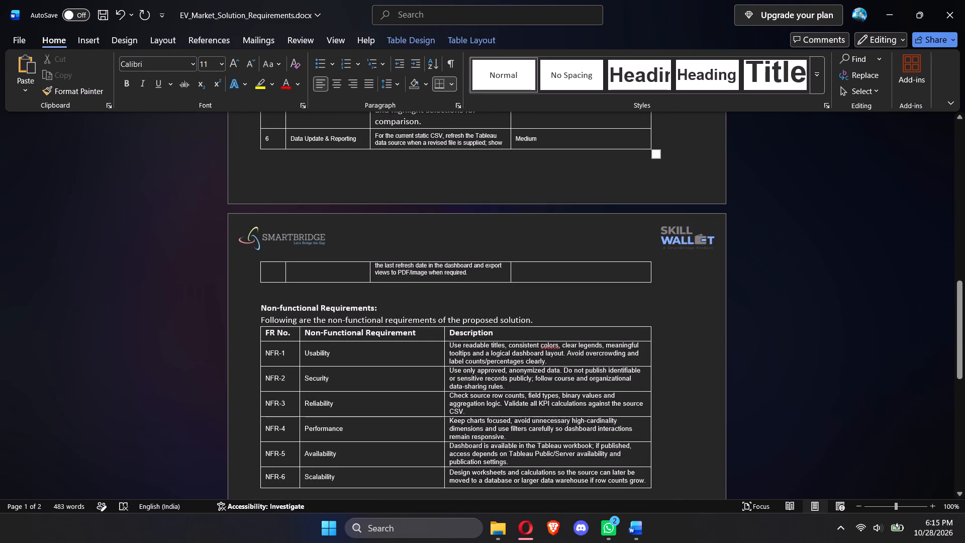
scroll(471, 372, down, 1)
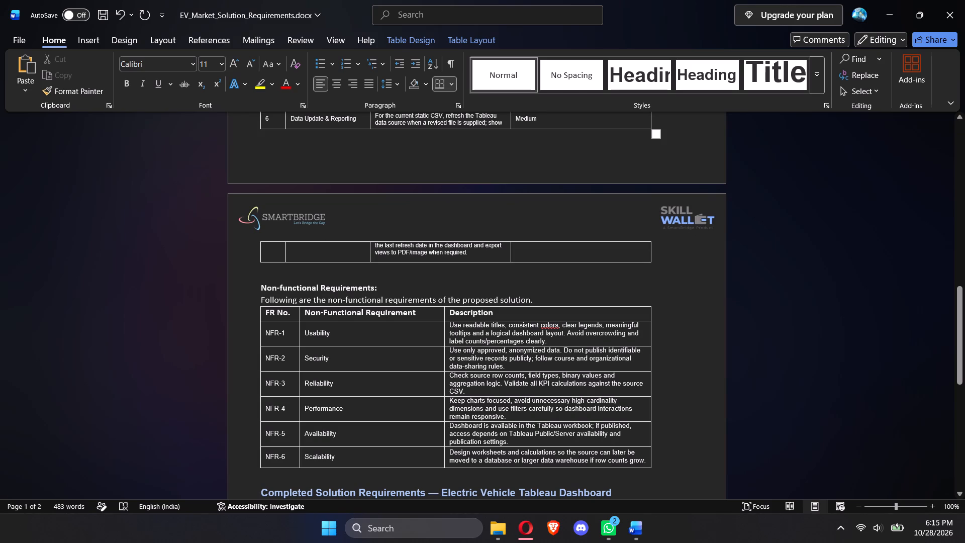
scroll(388, 367, down, 4)
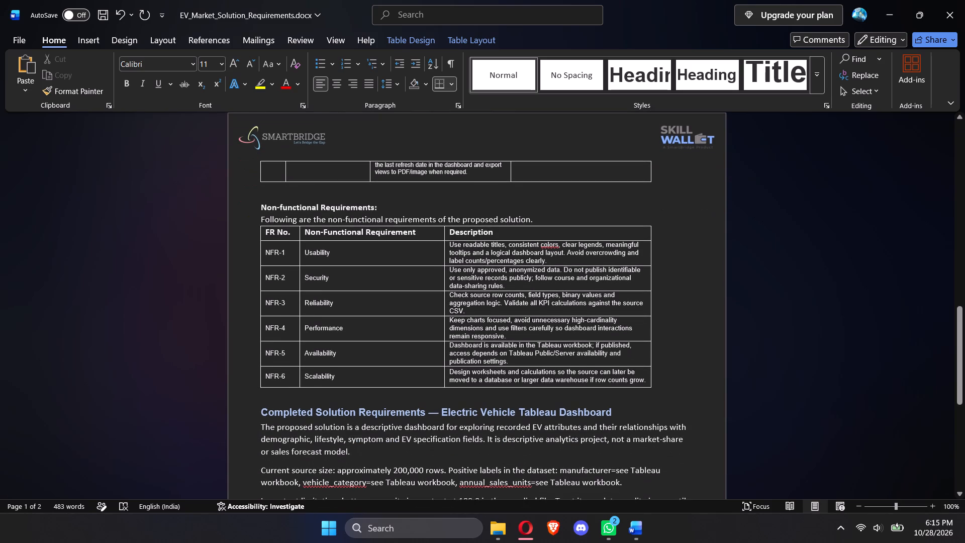
scroll(384, 363, down, 5)
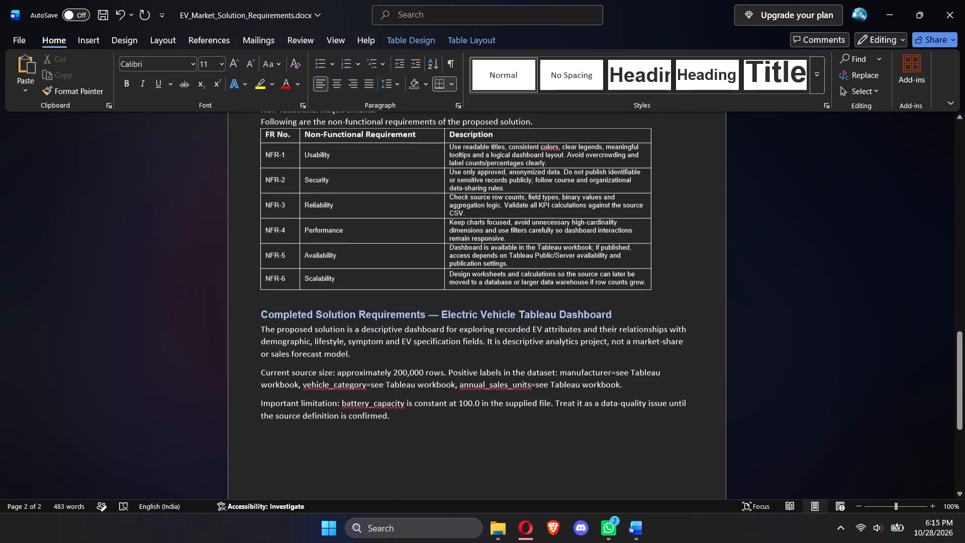
click(335, 379)
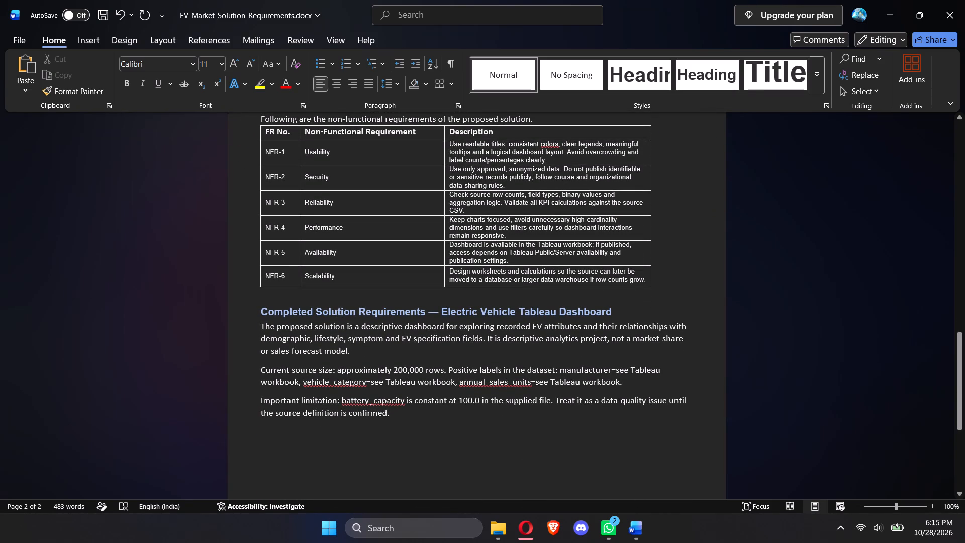
key(BackSpace)
key(space)
In the Current source size paragraph, replace both underscores in annual_sales_units with spaces.
click(487, 382)
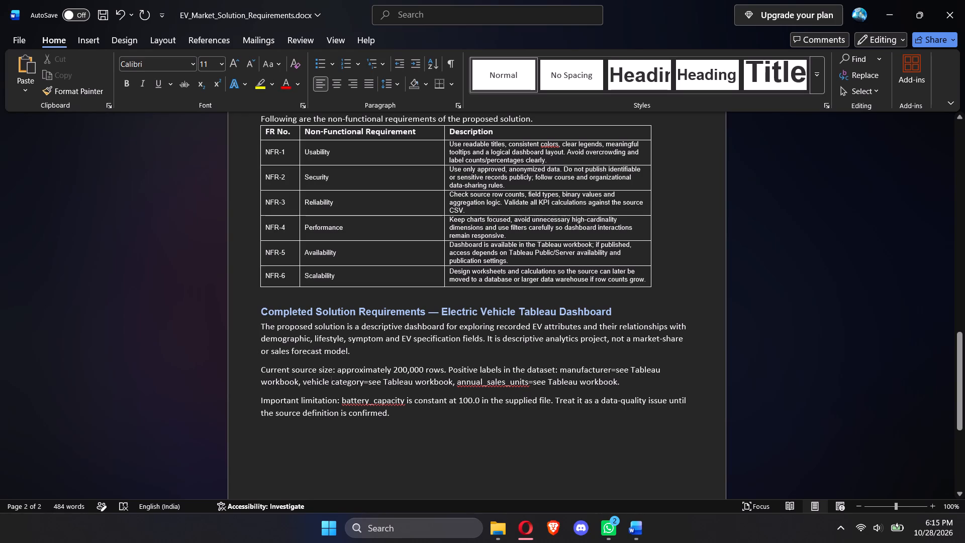
key(space)
key(BackSpace)
key(BackSpace)
key(space)
key(Right)
key(Right)
key(Right)
key(Right)
key(Right)
key(Right)
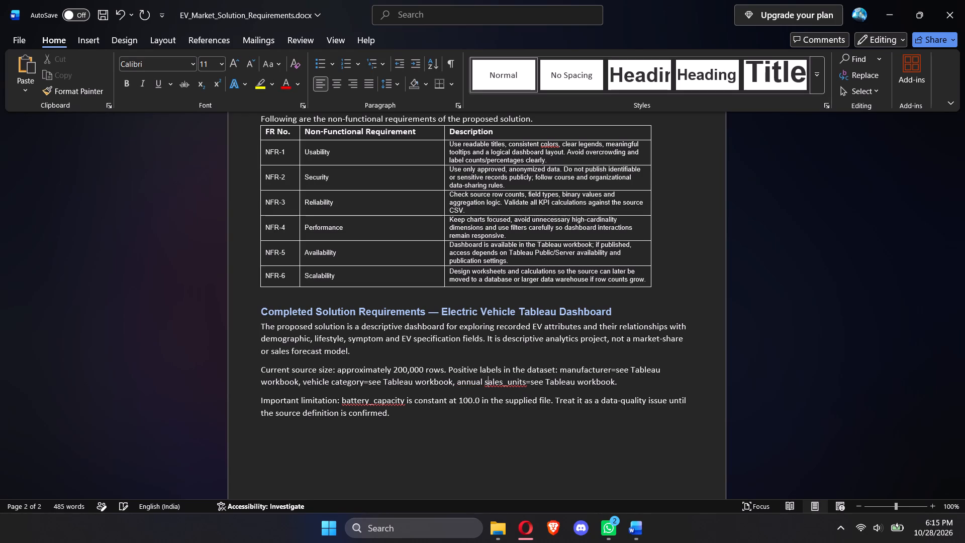
key(BackSpace)
key(space)
In the Important limitation paragraph, replace the underscore in battery_capacity with a space.
key(Down)
key(Left)
key(Left)
key(Left)
key(Left)
key(Left)
key(Left)
key(Left)
key(Left)
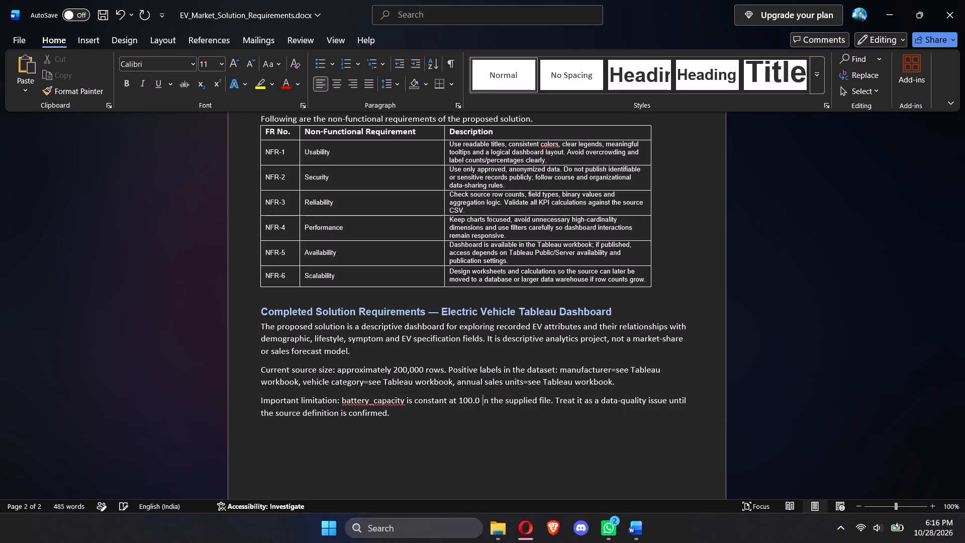
key(ctrl+Left)
key(ctrl+Left)
key(ctrl+Left)
key(ctrl+Left)
key(ctrl+Left)
key(ctrl+Left)
key(ctrl+Left)
key(BackSpace)
key(space)
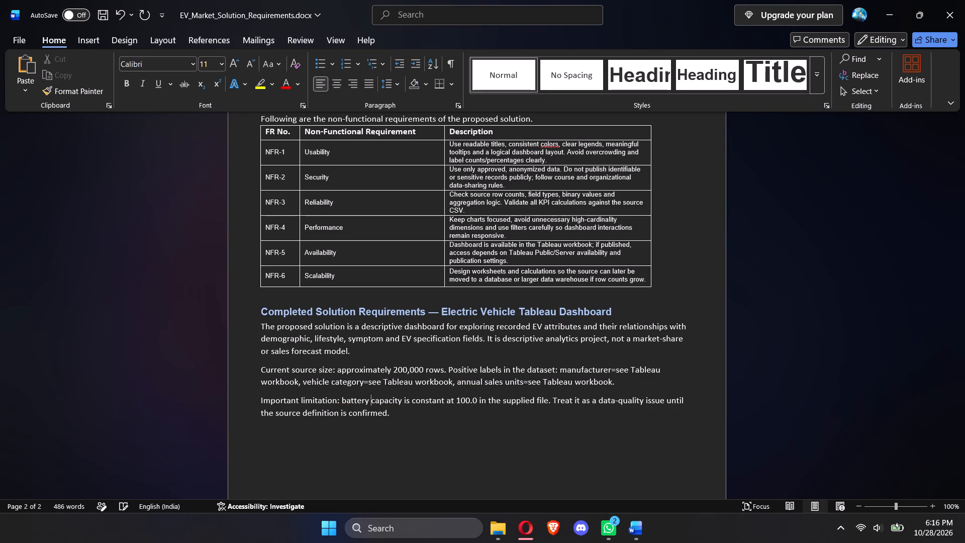
Save the Solution Requirements document, look it over and close it.
scroll(486, 398, down, 20)
scroll(486, 398, down, 1)
scroll(450, 400, up, 7)
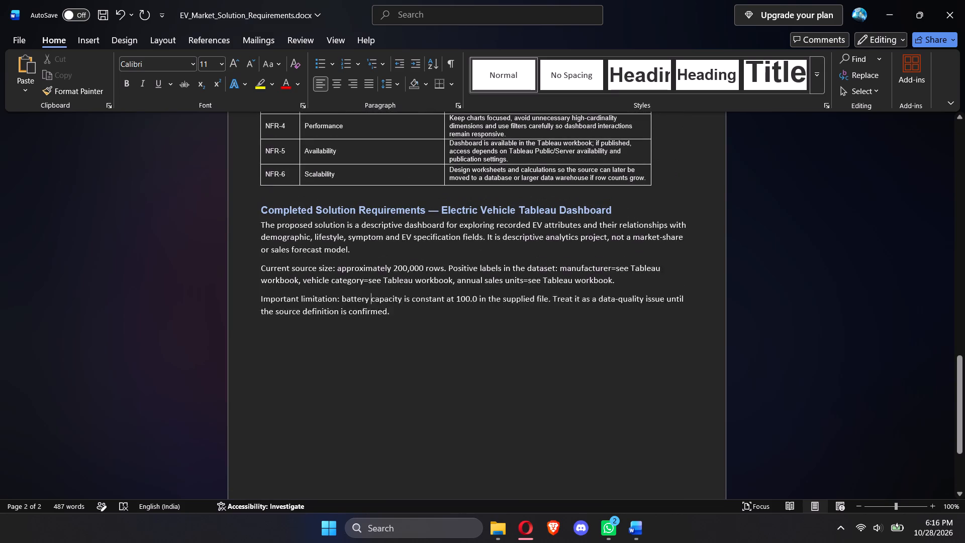
key(ctrl+s)
middle_drag(741, 410, 746, 408)
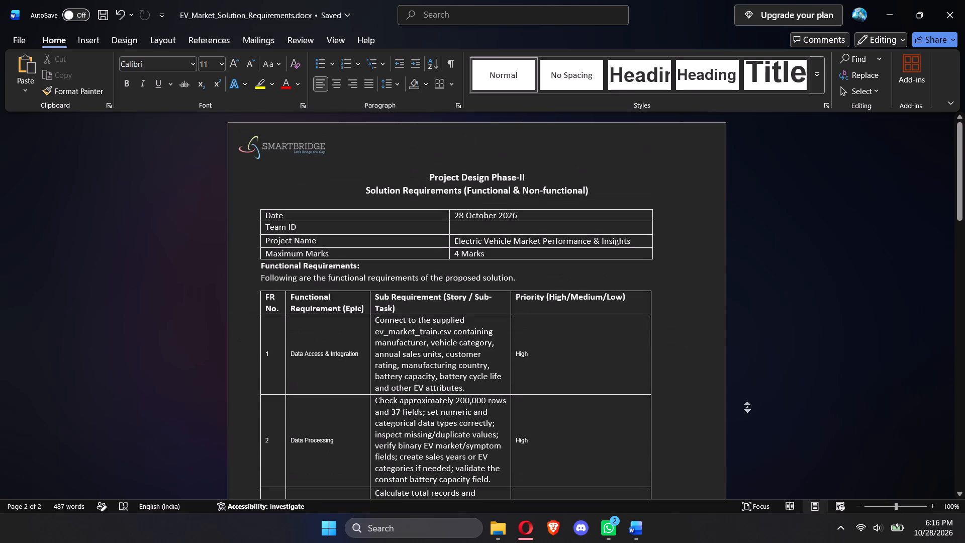
middle_click(774, 247)
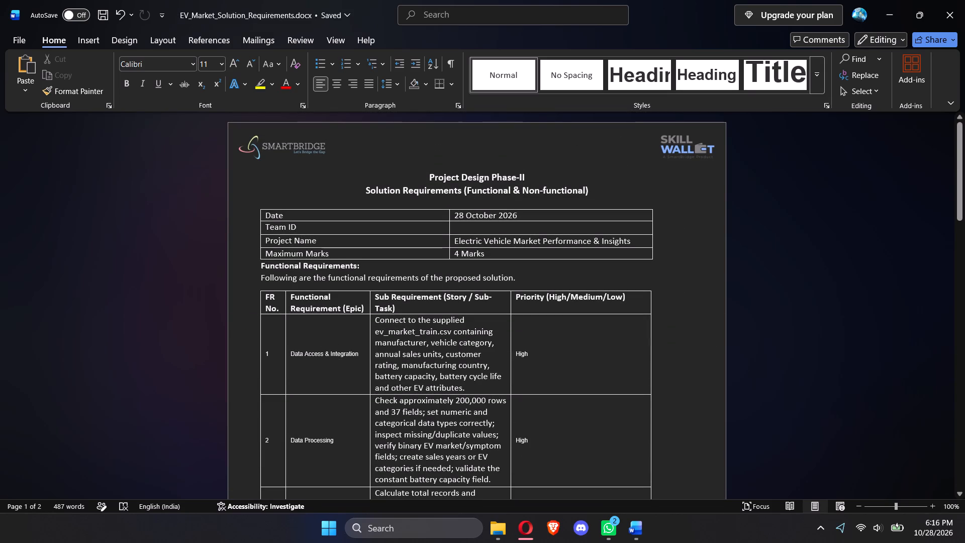
click(964, 0)
Open EV_Market_Technology_Stack.docx from File Explorer and enable editing.
double_click(493, 286)
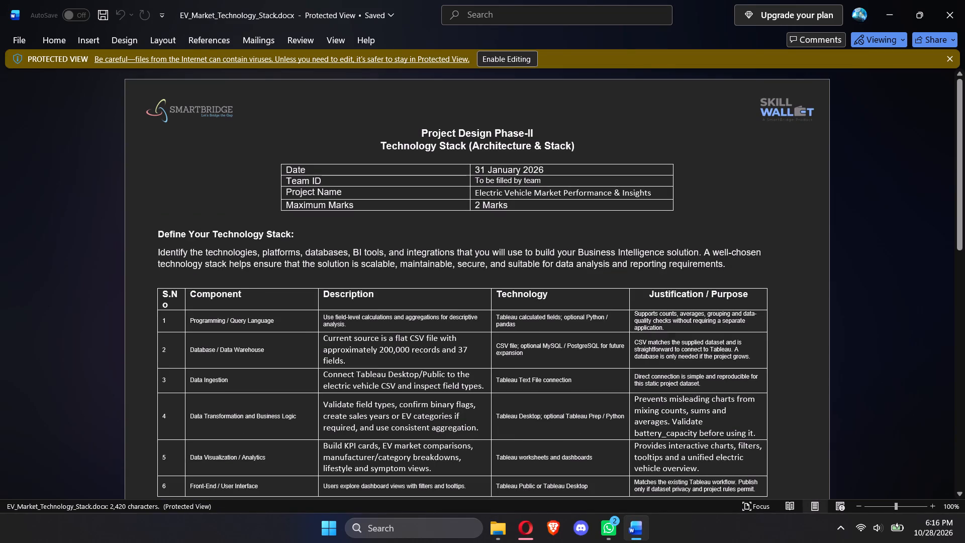
click(513, 58)
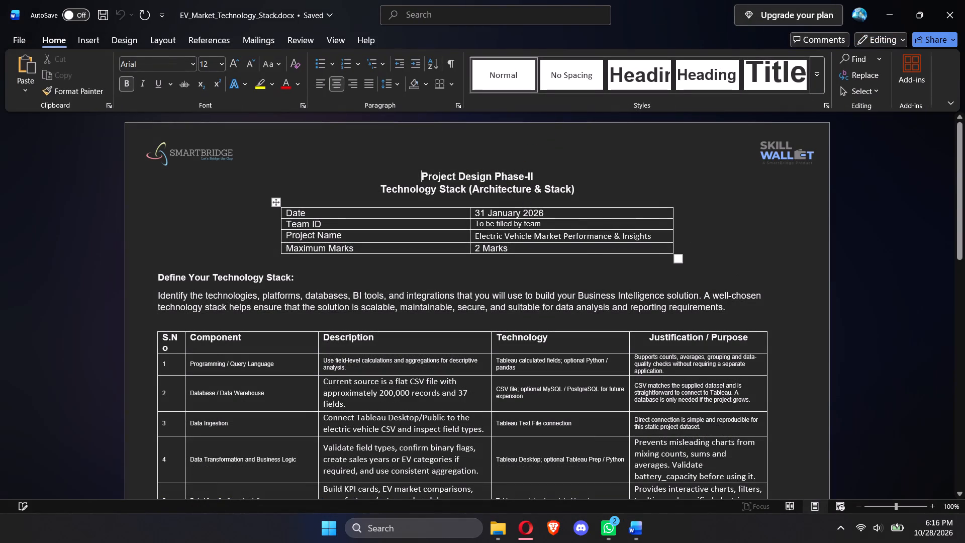
Set the date in the Technology Stack header table to 28 October 2026.
click(521, 208)
click(519, 212)
key(ctrl+BackSpace)
key(ctrl+BackSpace)
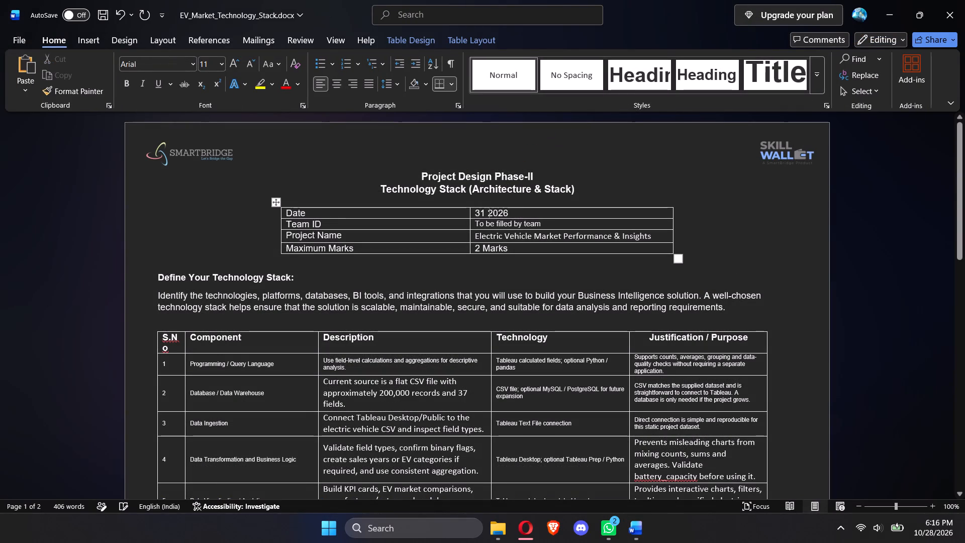
text(28 October)
key(space)
Clear the "To be filled by team" placeholder from the Team ID row of the Technology Stack header table.
key(Down)
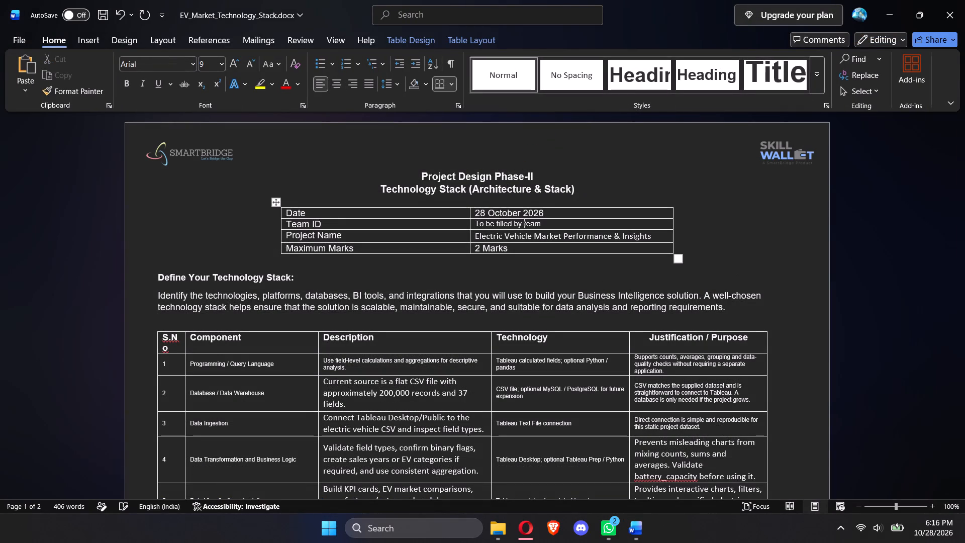
key(ctrl+Right)
key(ctrl+BackSpace)
key(ctrl+BackSpace)
key(ctrl+BackSpace)
key(ctrl+BackSpace)
key(ctrl+BackSpace)
Retype the first column heading of the technology stack table as "S.no".
scroll(560, 251, down, 6)
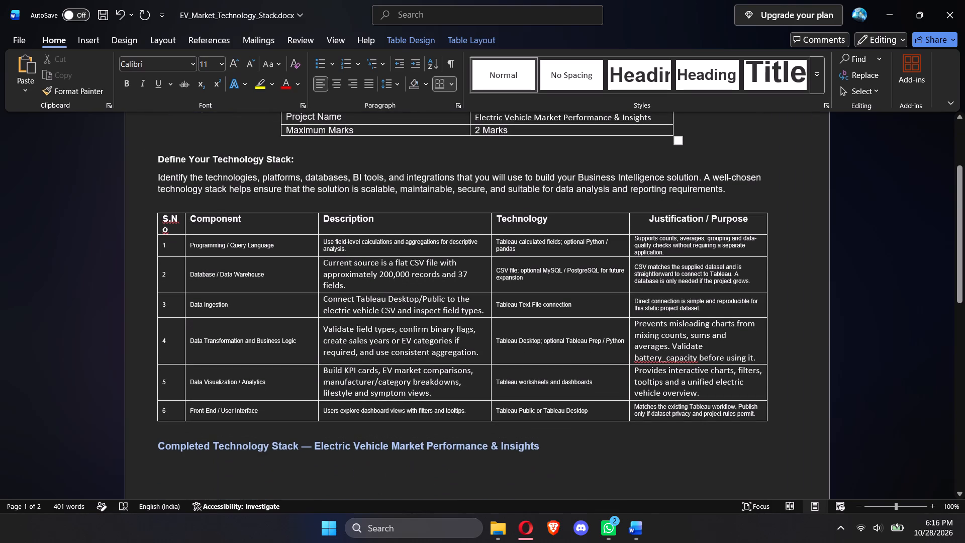
click(169, 231)
key(BackSpace)
key(BackSpace)
key(BackSpace)
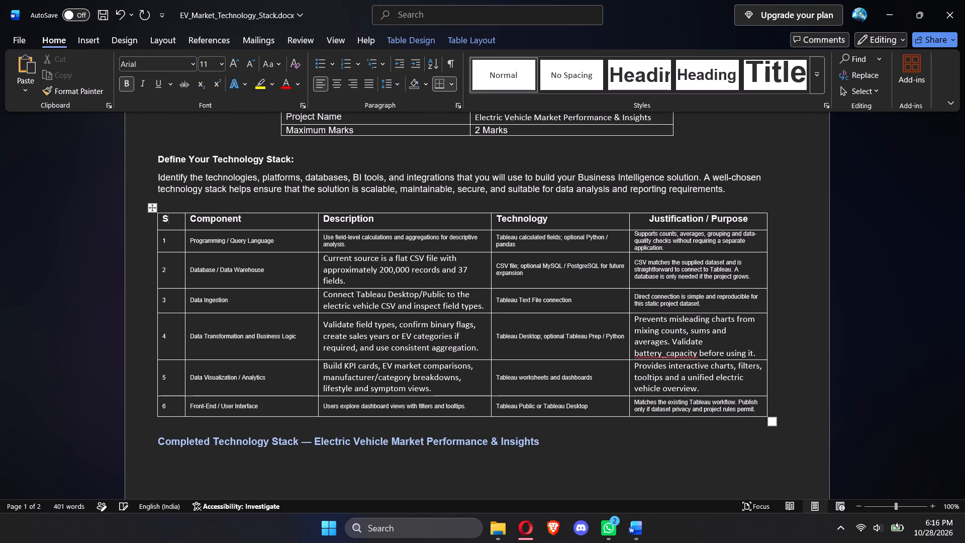
text(.no)
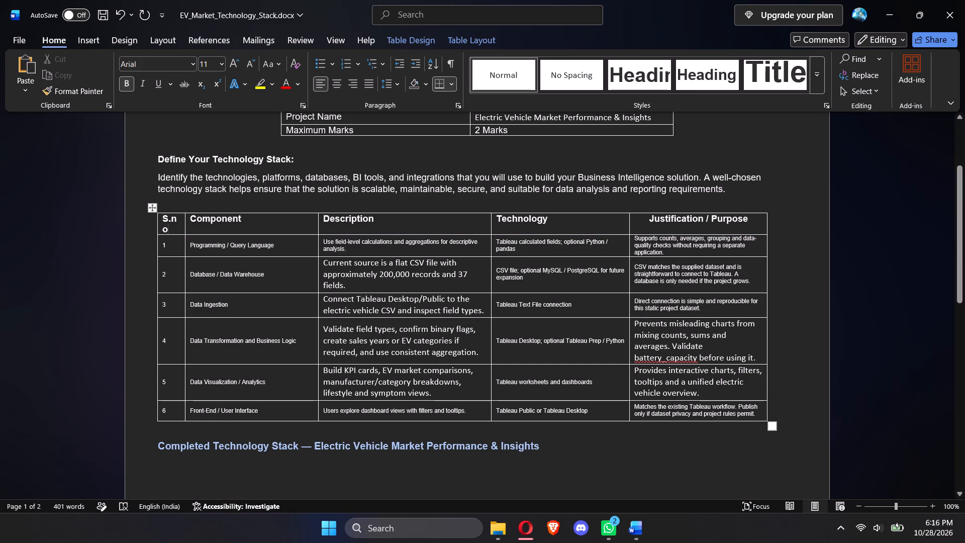
Widen the technology stack table so its outer edge extends slightly past the body text.
drag(774, 430, 778, 430)
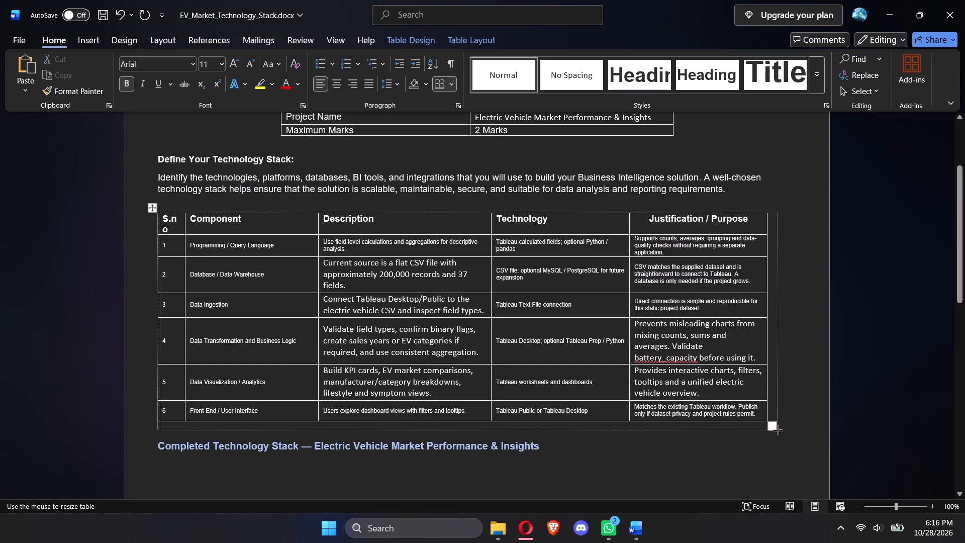
drag(778, 430, 782, 423)
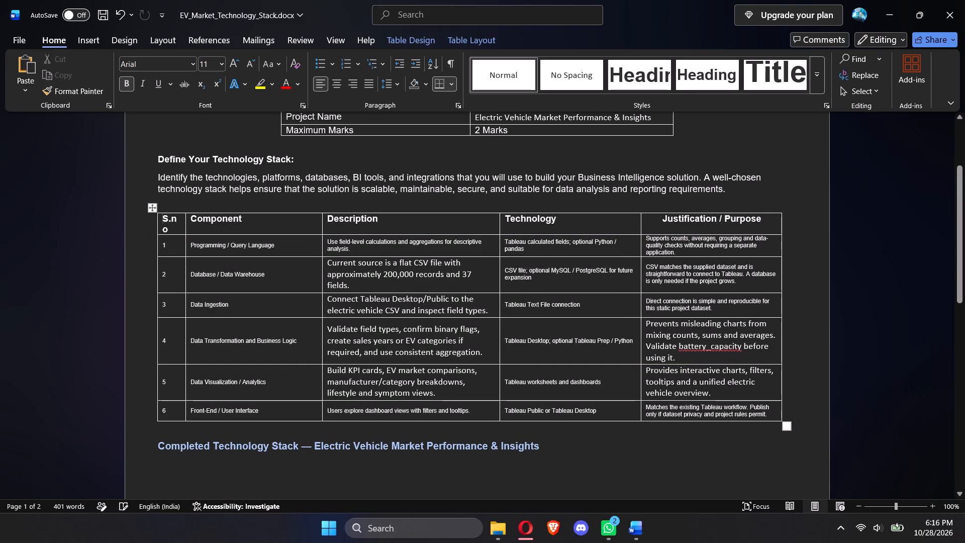
drag(786, 424, 793, 426)
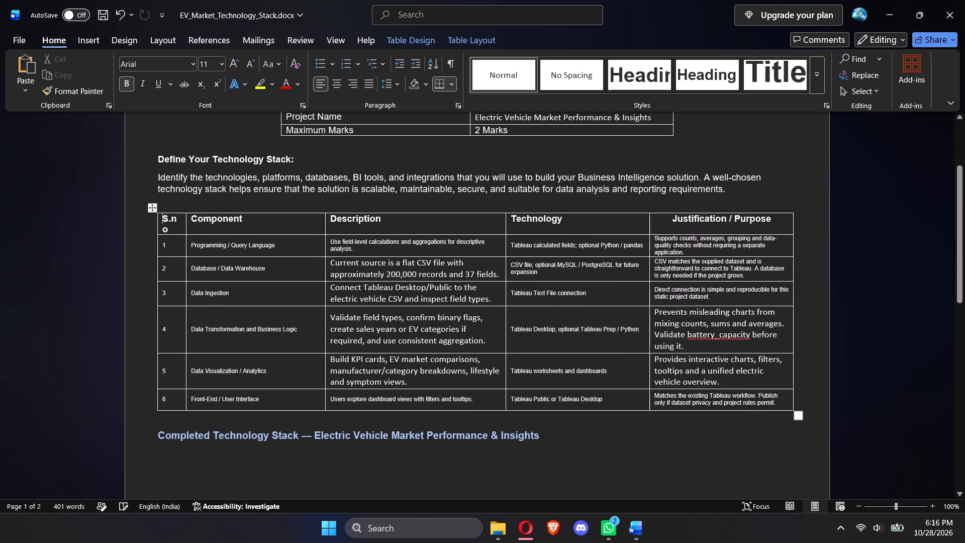
drag(799, 417, 804, 418)
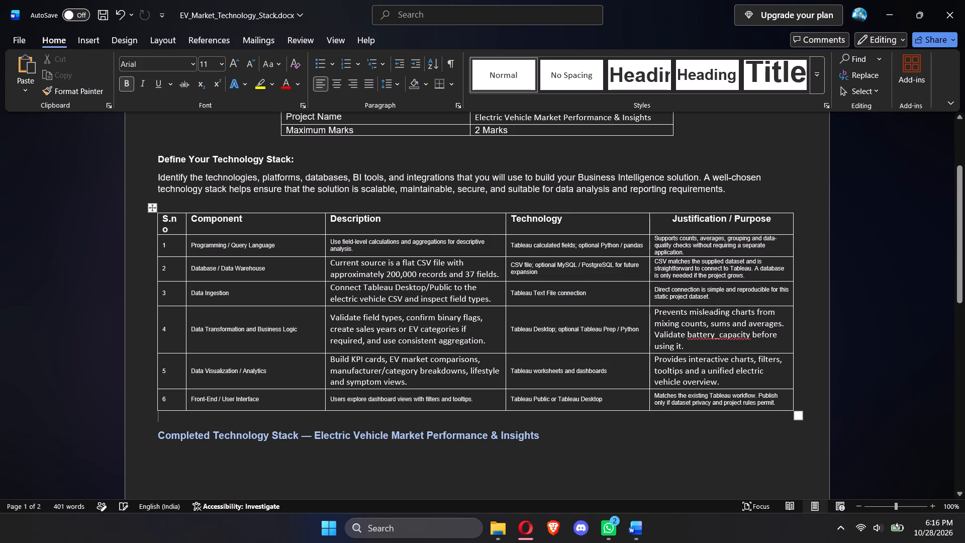
Set the font size of the "S.no" column heading to 10.
drag(170, 226, 156, 220)
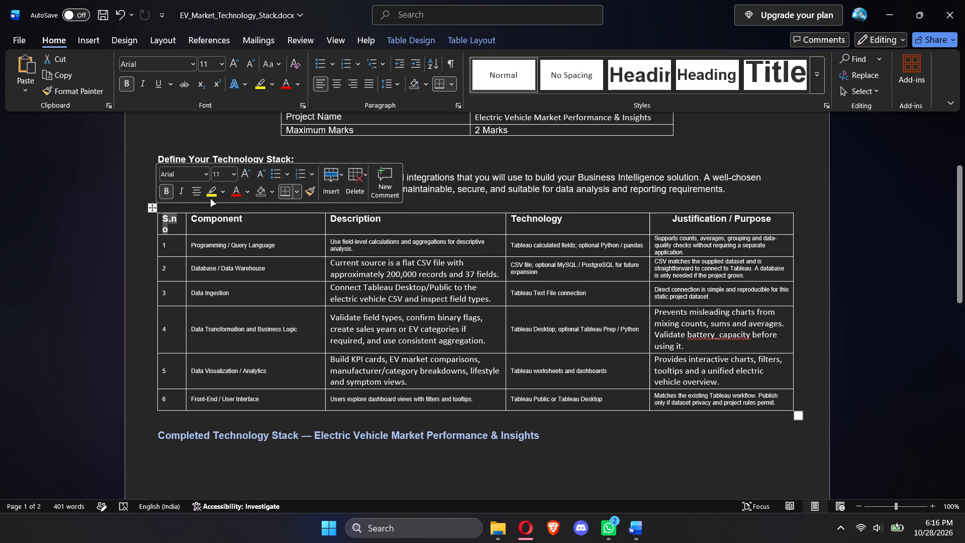
click(235, 174)
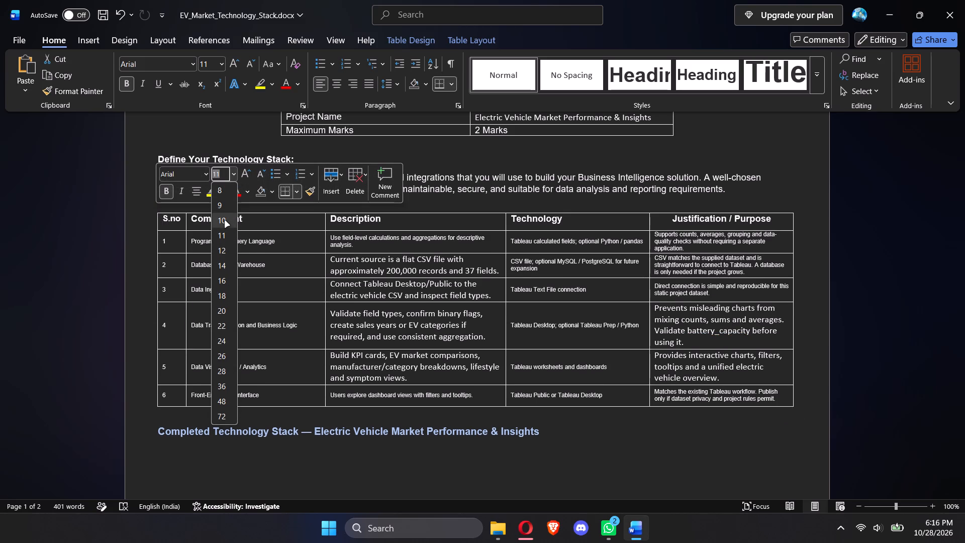
click(225, 220)
In the Data Transformation and Business Logic row's justification, replace the underscore in battery_capacity with a space.
click(719, 329)
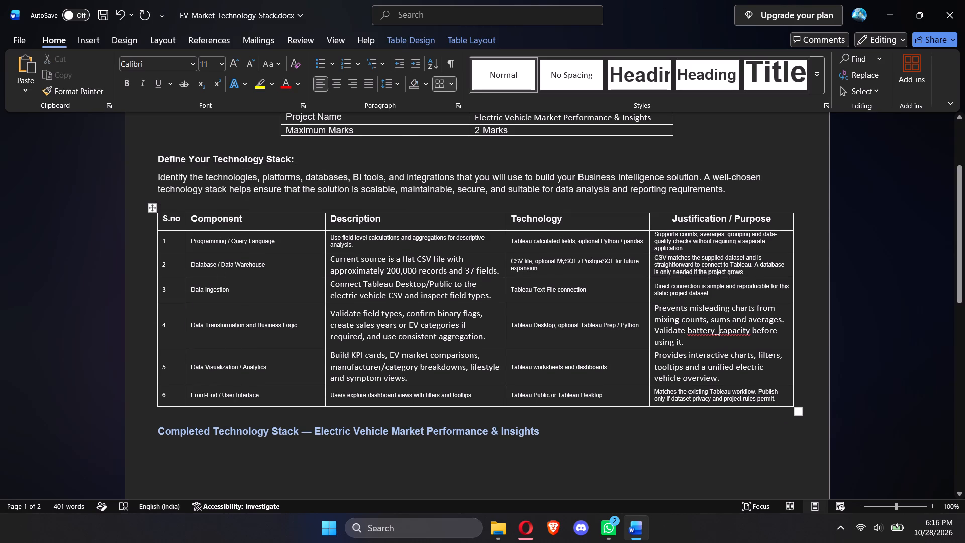
key(BackSpace)
key(space)
In the Dataset note paragraph on page 2, replace the underscore in vehicle_category with a space.
scroll(664, 354, down, 7)
scroll(407, 371, down, 5)
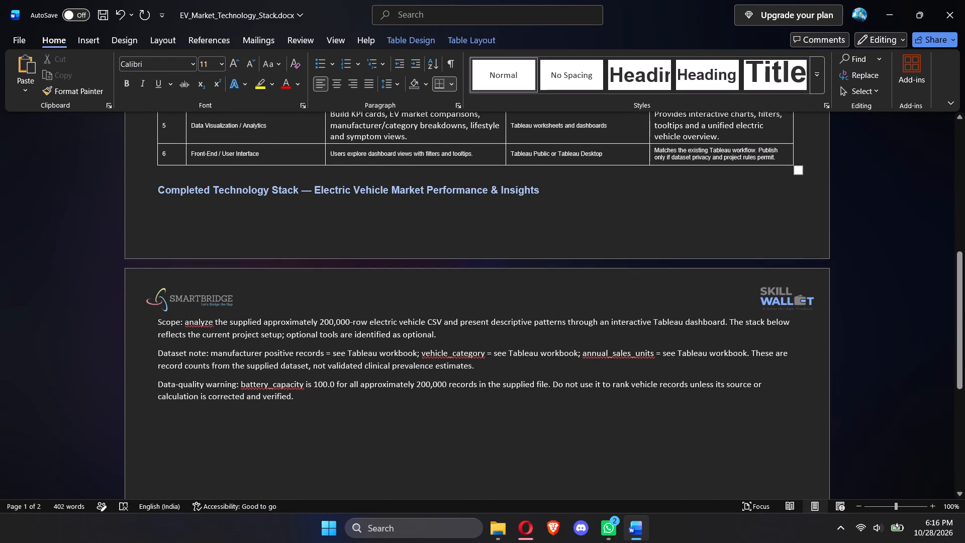
click(455, 353)
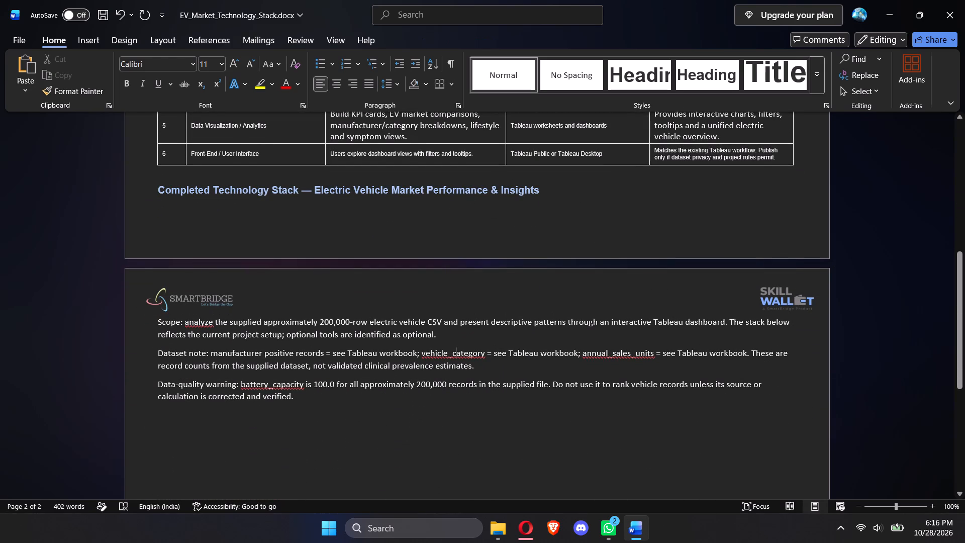
key(Left)
key(BackSpace)
key(space)
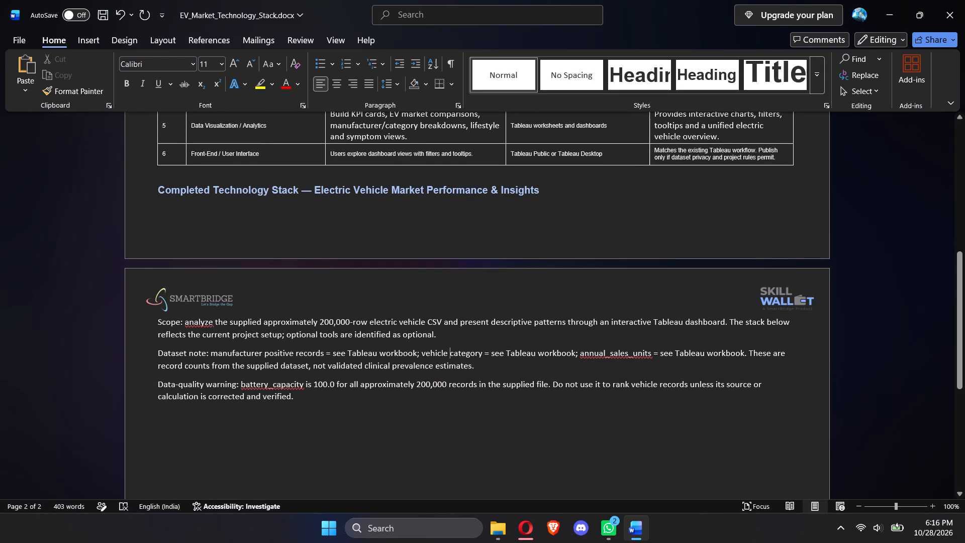
In the Dataset note paragraph, replace both underscores in annual_sales_units with spaces.
click(608, 351)
key(Right)
key(BackSpace)
key(space)
key(Right)
key(Right)
key(Right)
key(Right)
key(Right)
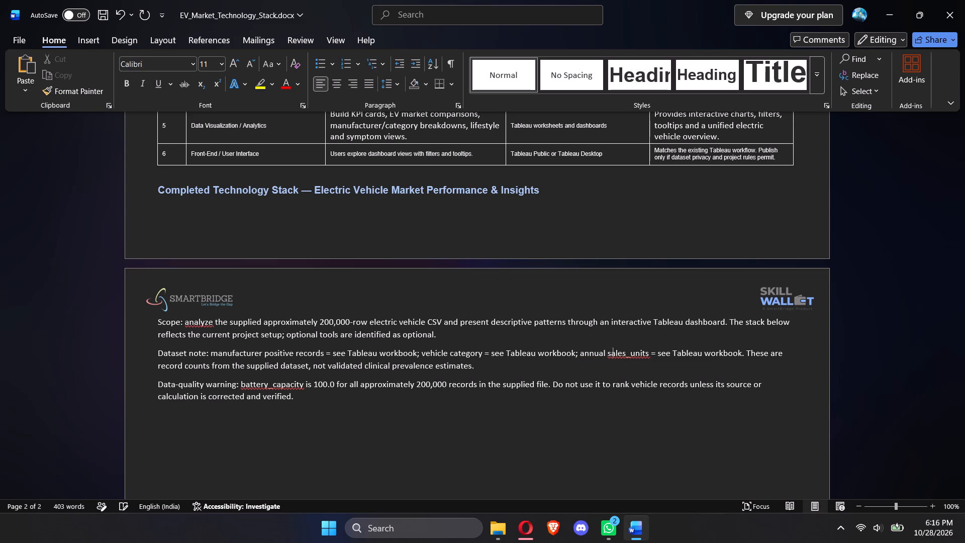
key(Right)
key(Right)
key(Left)
key(BackSpace)
key(space)
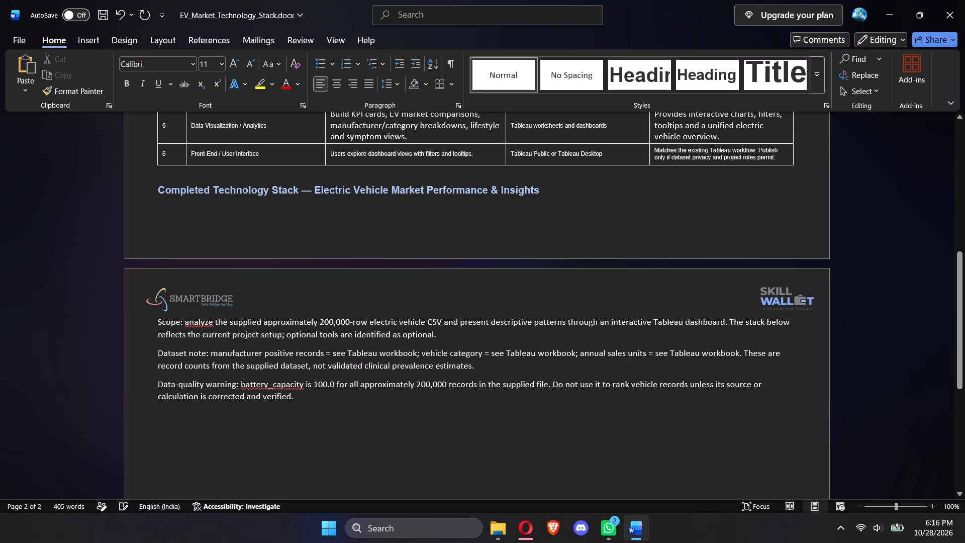
In the Data-quality warning paragraph, replace the underscore in battery_capacity with a space.
click(273, 389)
key(BackSpace)
key(space)
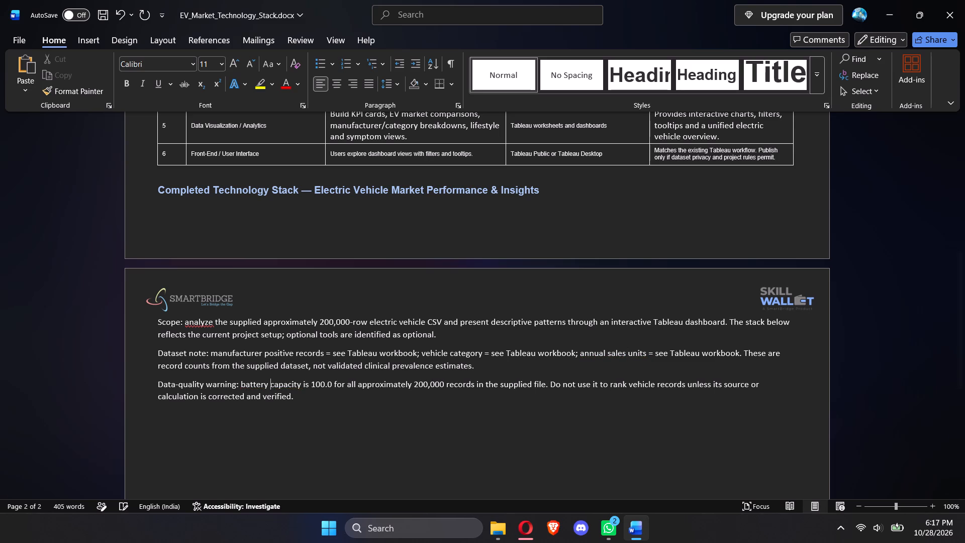
Save the Technology Stack document, look it over and close it.
scroll(301, 432, down, 7)
scroll(368, 428, down, 15)
key(ctrl+s)
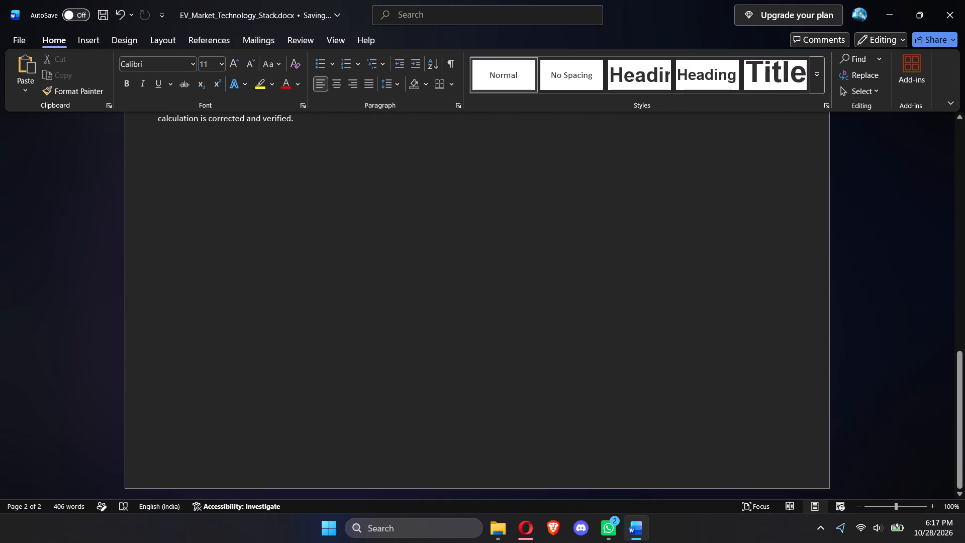
scroll(385, 410, up, 20)
scroll(385, 410, up, 11)
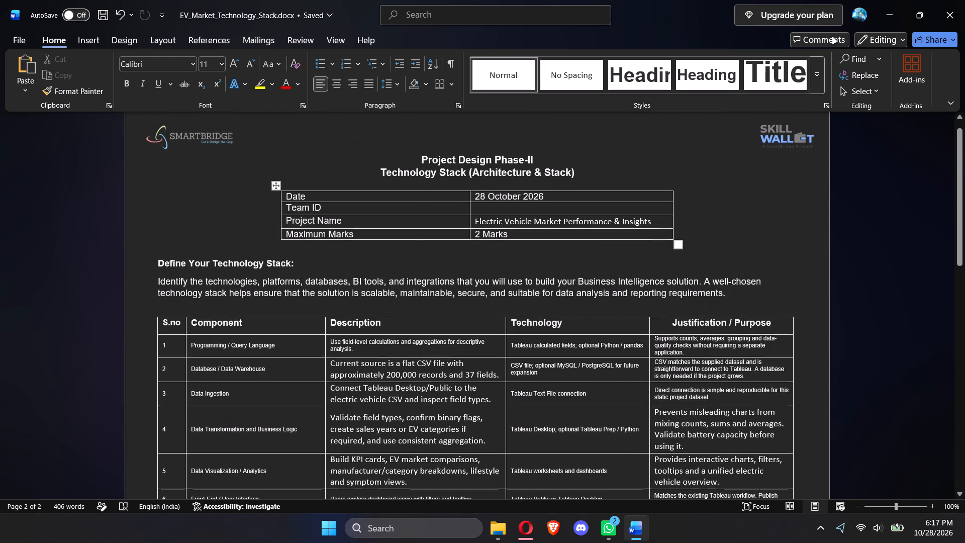
click(964, 0)
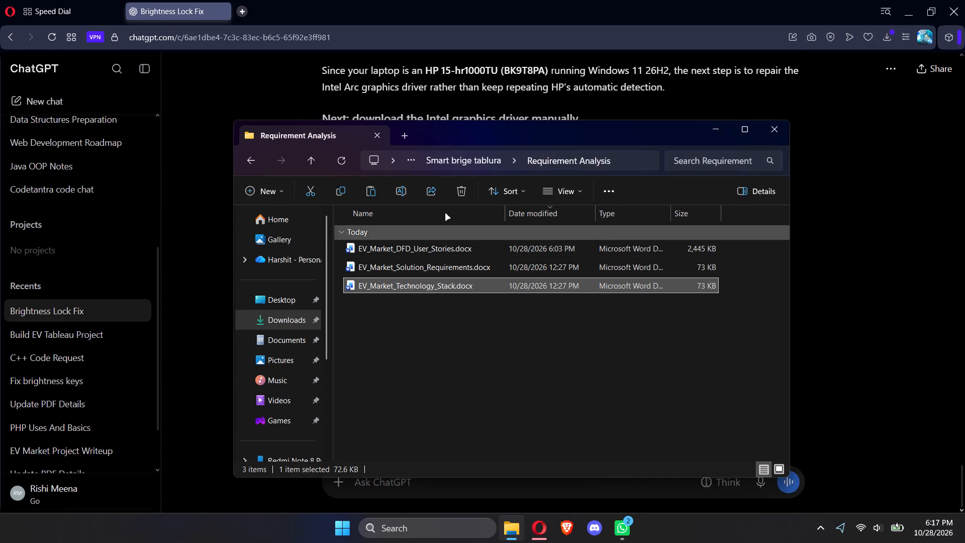
Open EV_Market_Project_Planning.docx from the project planning phase folder in File Explorer and enable editing.
click(463, 160)
double_click(464, 271)
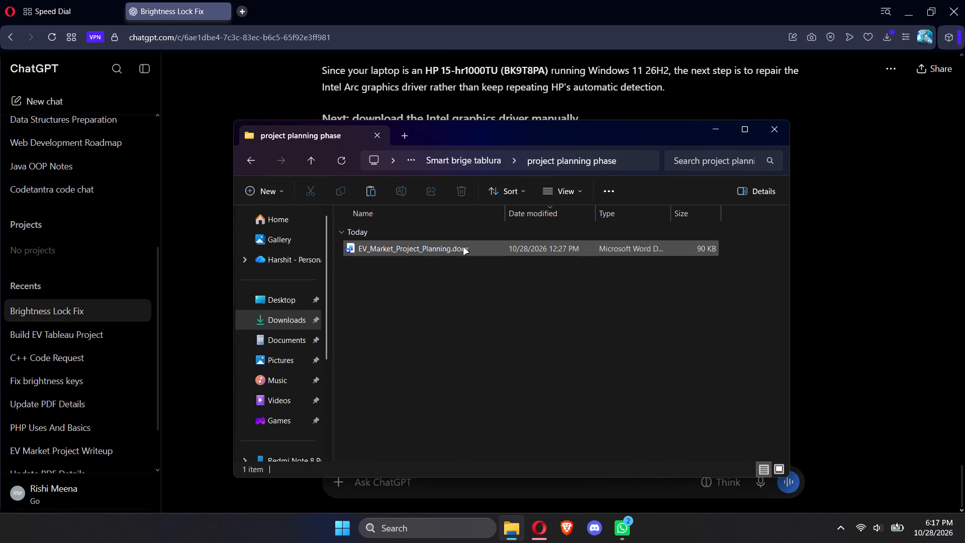
double_click(463, 247)
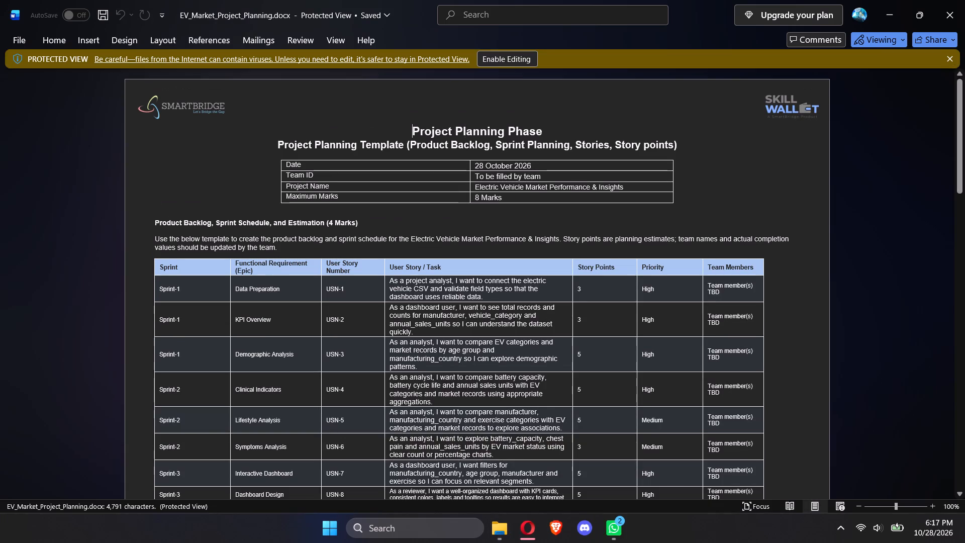
click(516, 59)
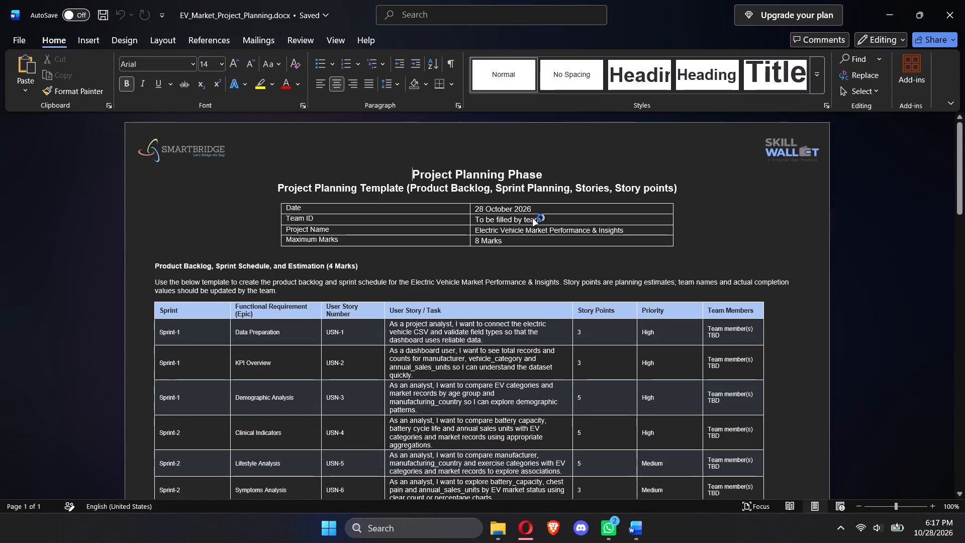
Clear the "To be filled by team" placeholder from the Team ID row and save the Project Planning document.
drag(549, 216, 477, 217)
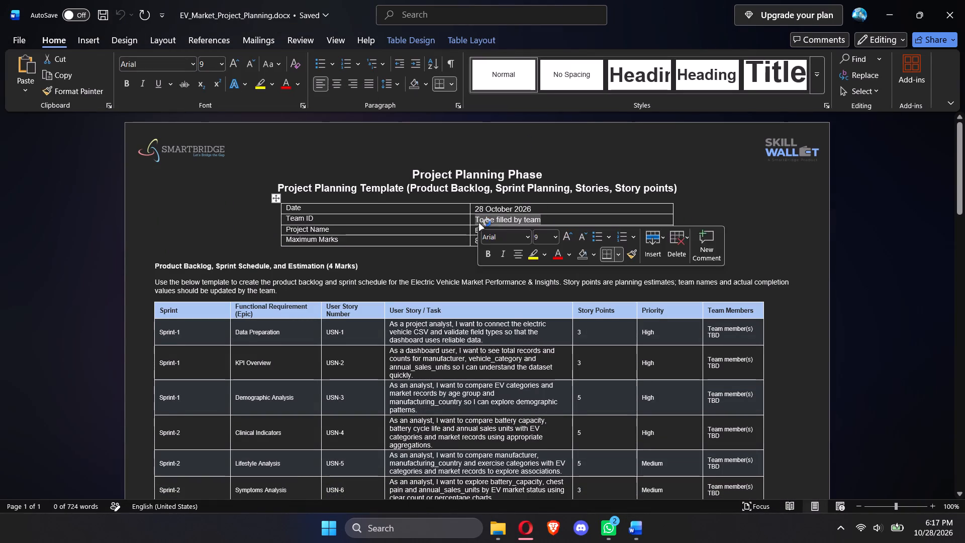
key(BackSpace)
key(ctrl+s)
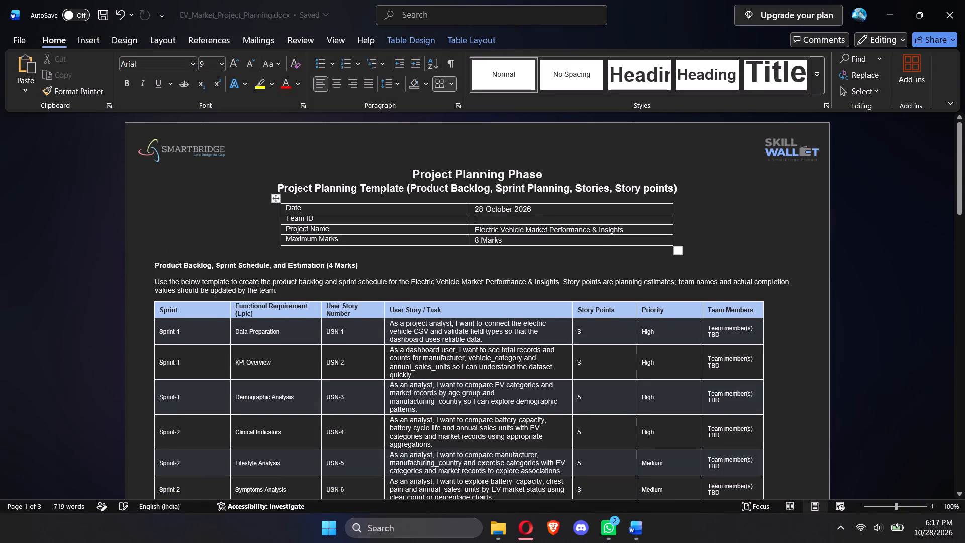
In the USN-2 user story, replace the underscore in vehicle_category with a space.
click(497, 357)
key(Left)
key(BackSpace)
key(space)
In the USN-2 user story, replace both underscores in annual_sales_units with spaces.
key(Down)
key(Left)
key(Left)
key(Left)
key(Left)
key(Left)
key(Left)
key(Left)
key(Left)
key(Left)
key(Left)
key(Left)
key(Left)
key(Left)
key(Left)
key(Left)
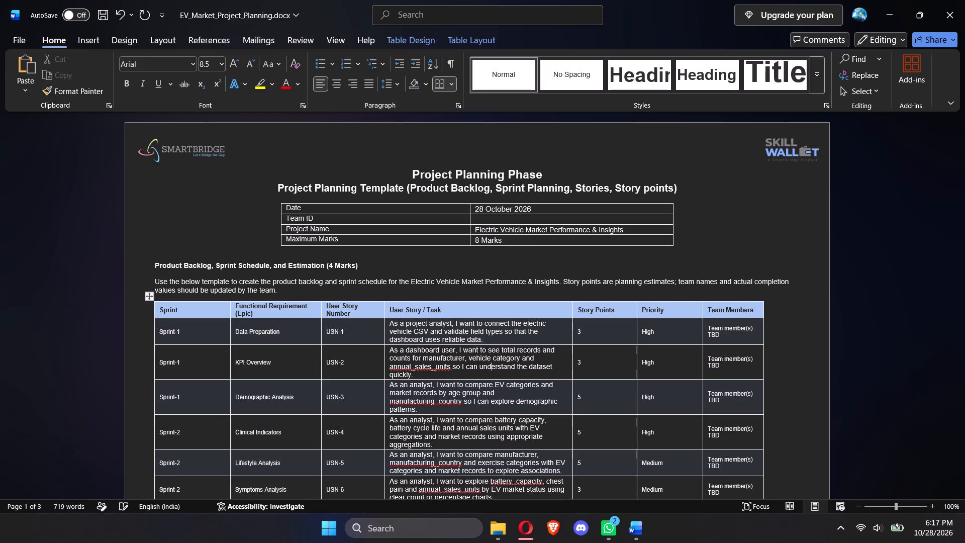
key(Left)
key(Left)
key(Left)
key(Left)
key(BackSpace)
key(space)
key(Left)
key(Left)
key(Left)
key(Left)
key(Left)
key(Left)
key(BackSpace)
key(space)
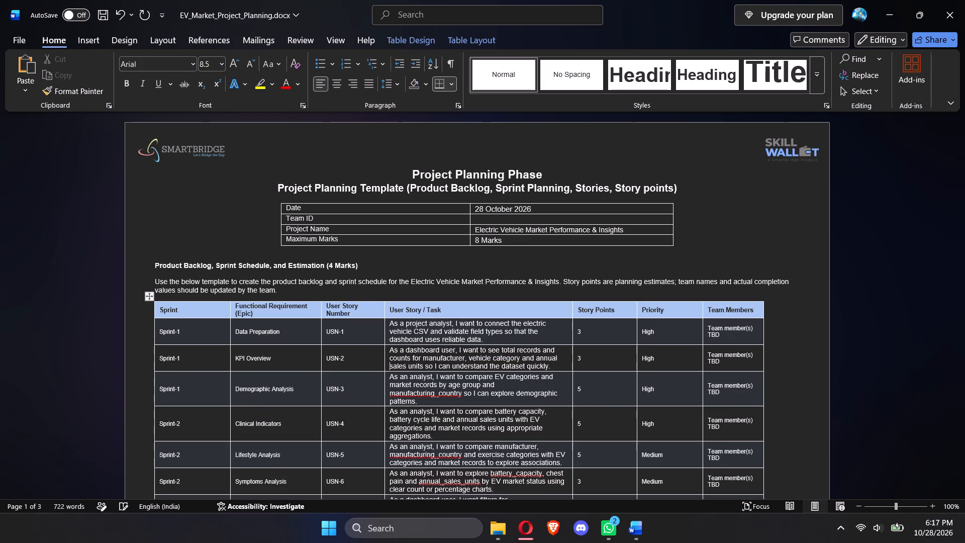
In the USN-3 user story, replace the underscore in manufacturing_country with a space.
key(Down)
key(Down)
key(Down)
key(Down)
key(Up)
key(Right)
key(Right)
key(Right)
key(Right)
key(Right)
key(Right)
key(Right)
key(Right)
key(Right)
key(Right)
key(Right)
key(Right)
key(Right)
key(Right)
key(BackSpace)
key(space)
In the USN-5 user story, replace the underscore in manufacturing_country with a space.
scroll(510, 447, down, 4)
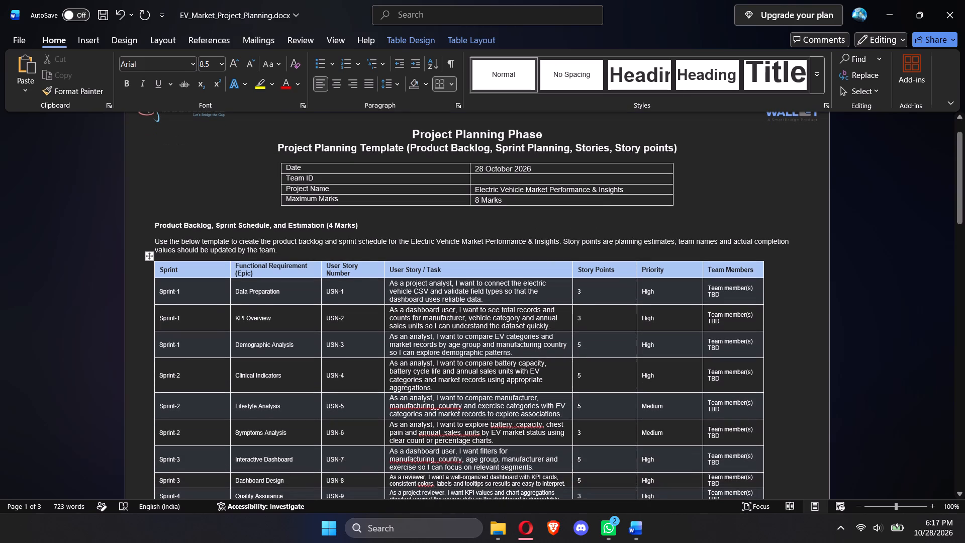
click(440, 405)
key(BackSpace)
key(space)
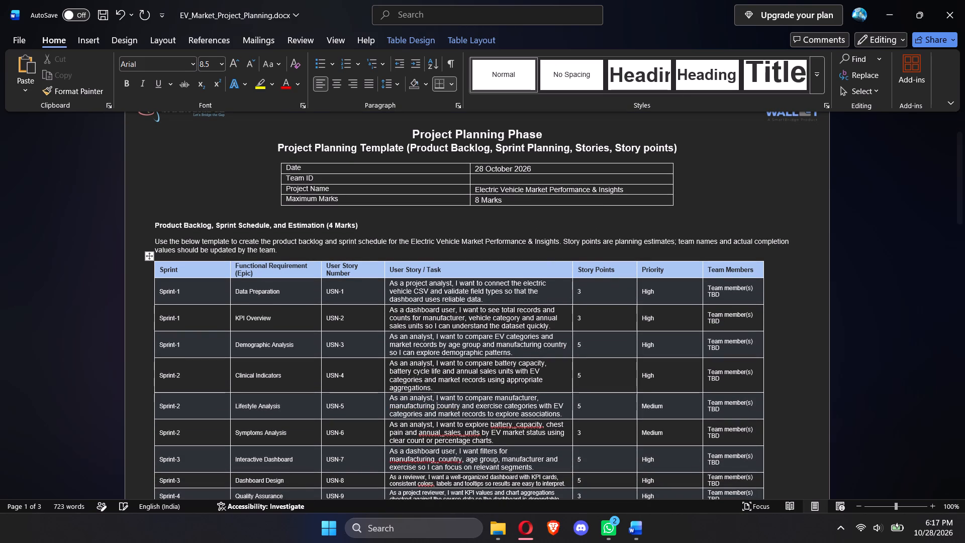
In the USN-6 user story, replace the underscore in battery_capacity with a space.
key(Down)
key(Right)
key(Right)
key(Right)
key(Down)
key(Right)
key(Right)
key(Right)
key(Right)
key(Right)
key(Right)
key(Right)
key(Right)
key(Right)
key(Right)
key(Right)
key(Right)
key(Right)
key(Right)
key(Right)
key(Right)
key(Right)
key(Right)
key(Right)
key(Right)
key(Right)
key(Right)
key(BackSpace)
key(space)
In the USN-6 user story, replace both underscores in annual_sales_units with spaces.
key(Down)
key(Left)
key(Left)
key(Left)
key(Left)
key(Left)
key(Left)
key(Left)
key(Left)
key(Left)
key(Left)
key(Left)
key(Left)
key(Left)
key(Left)
key(Left)
key(Left)
key(Left)
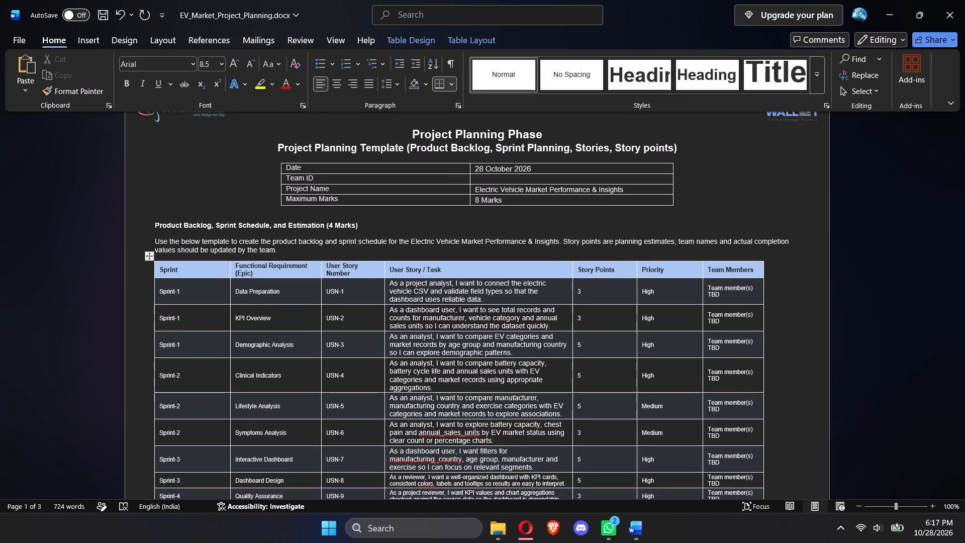
key(Right)
key(Right)
key(BackSpace)
key(space)
key(Left)
key(Left)
key(Left)
key(Left)
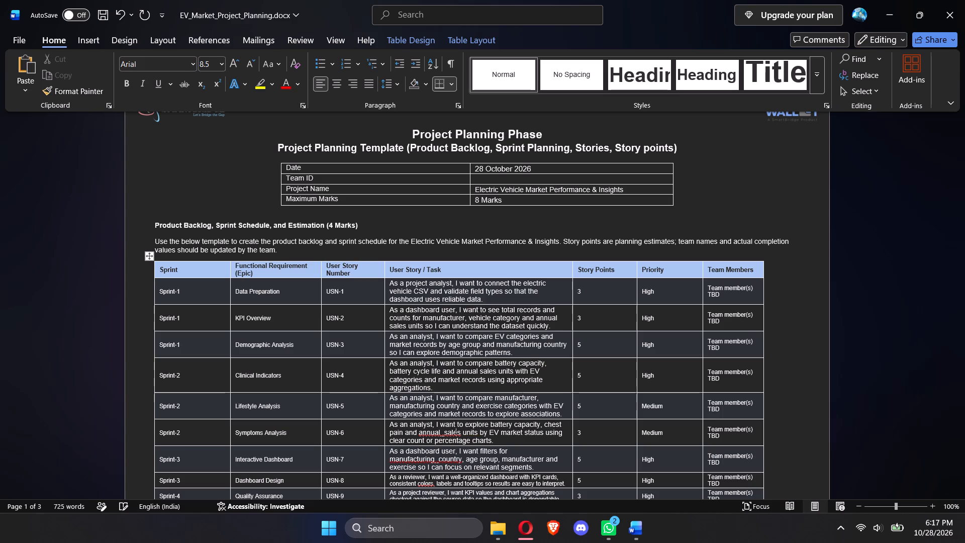
key(Left)
key(Left)
key(BackSpace)
key(space)
In the USN-7 user story, replace the underscore in manufacturing_country with a space.
scroll(479, 472, down, 5)
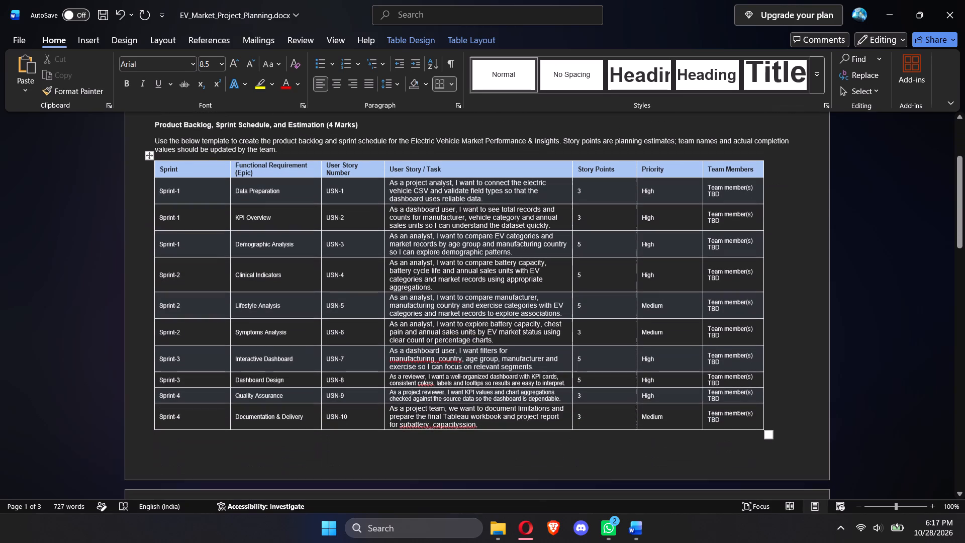
click(437, 357)
key(BackSpace)
key(space)
In the USN-10 user story, replace the underscore in subattery_capacityssion with a space.
key(Down)
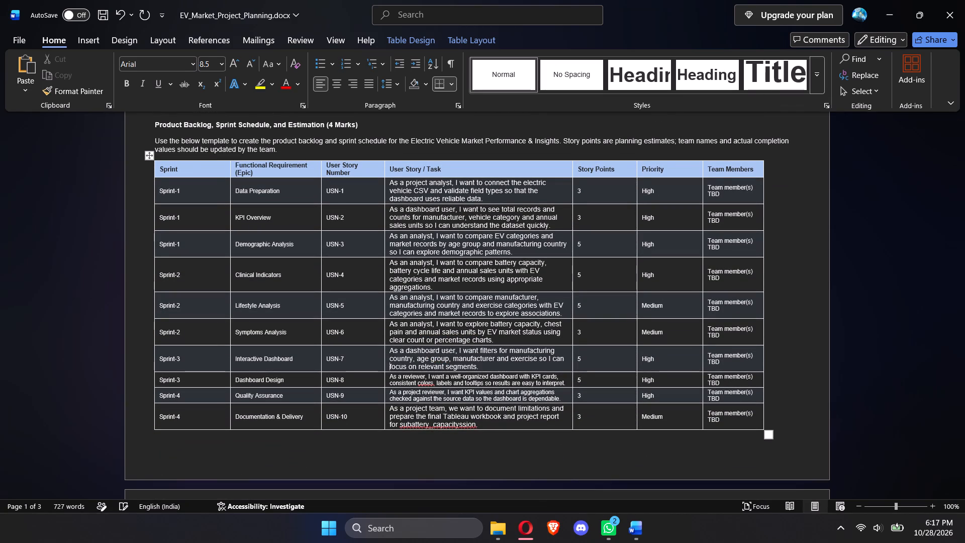
key(Down)
key(Down)
key(Down)
key(Down)
key(Down)
key(Down)
key(Down)
key(Down)
key(Up)
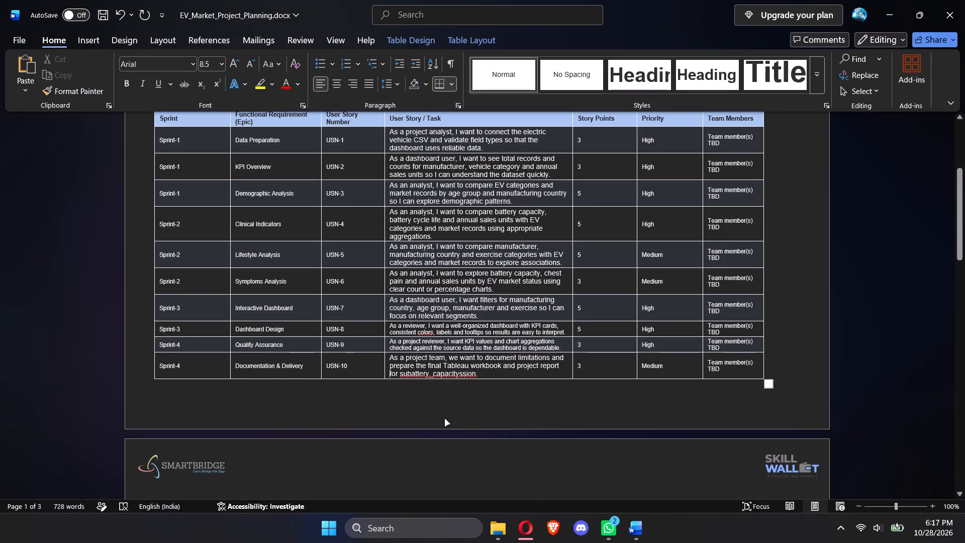
key(Right)
key(Right)
key(Right)
key(Right)
key(Right)
key(Right)
key(Right)
key(Right)
key(Right)
key(Right)
key(Right)
key(Right)
key(Right)
key(Right)
key(BackSpace)
key(space)
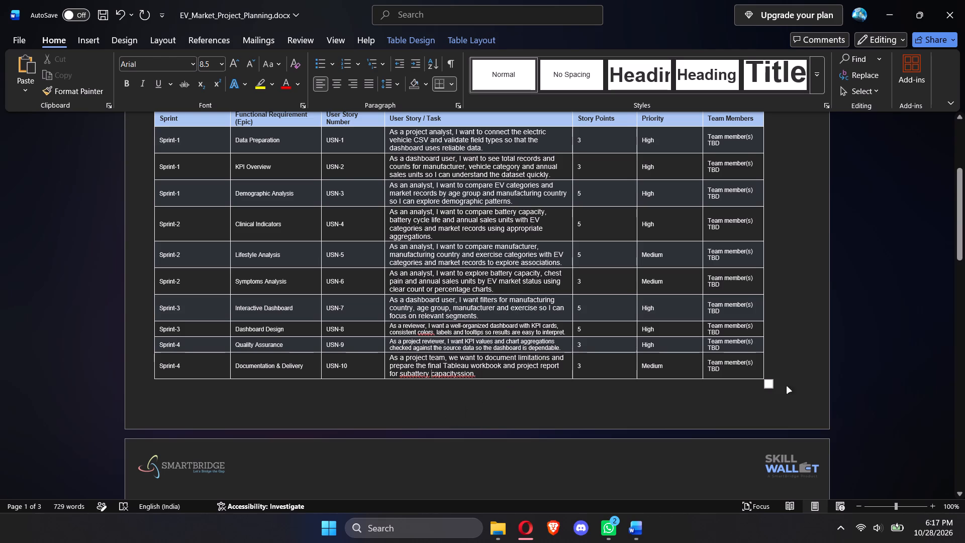
Stretch the product backlog table vertically so its rows are taller, keeping roughly the same table width.
drag(768, 382, 765, 444)
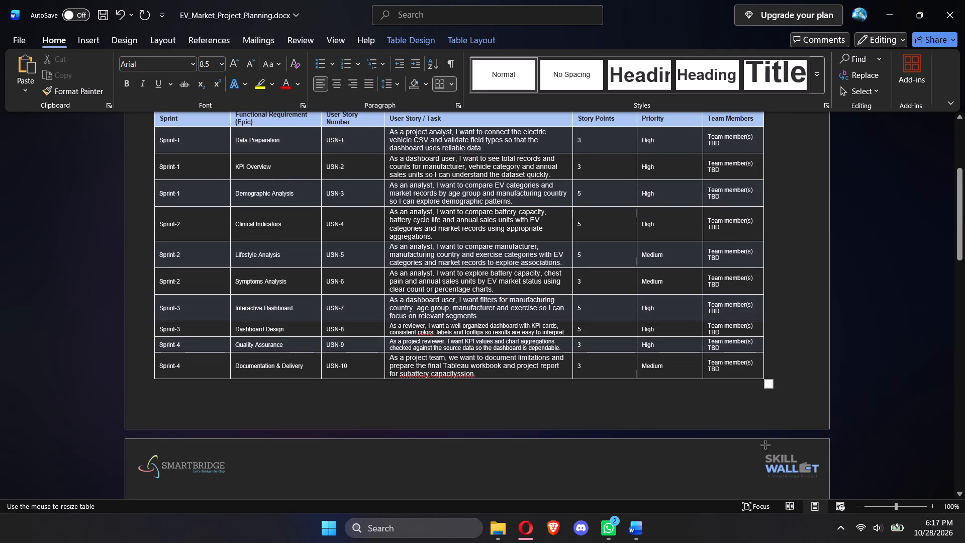
drag(765, 444, 765, 444)
scroll(626, 379, down, 6)
scroll(582, 366, up, 5)
scroll(582, 366, down, 6)
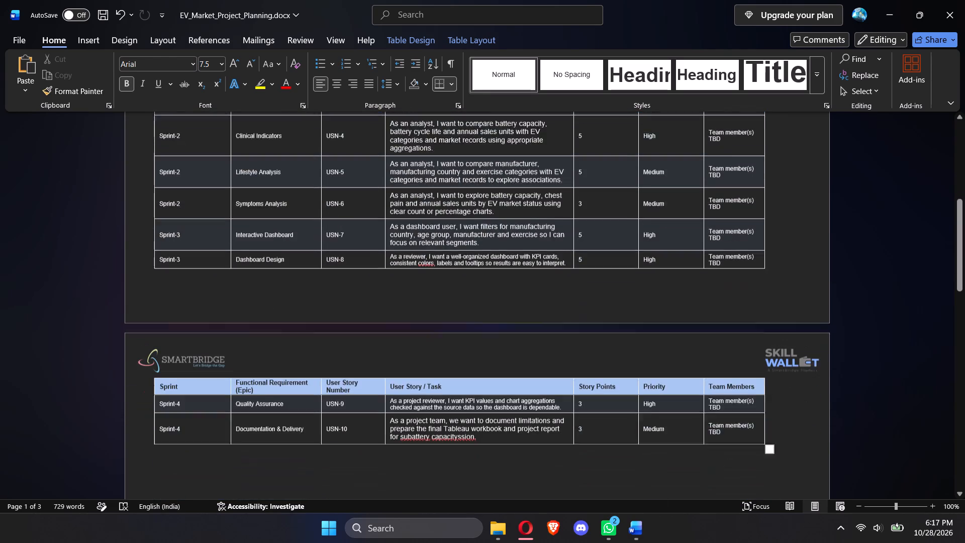
drag(769, 414, 763, 449)
scroll(734, 450, down, 7)
scroll(489, 368, up, 14)
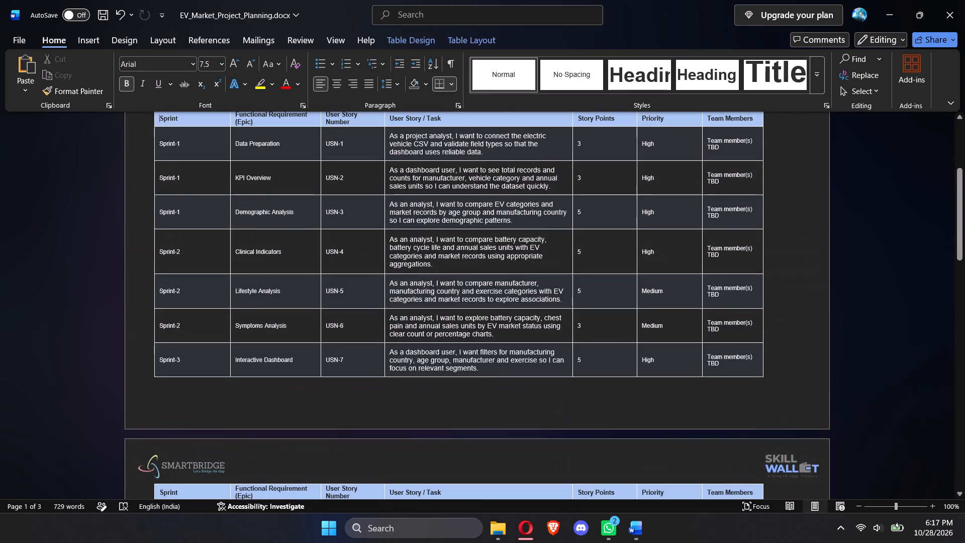
Stretch the sprint table under Project Tracker, Velocity & Burndown Chart vertically to give its rows more height.
scroll(489, 368, down, 20)
scroll(489, 368, down, 2)
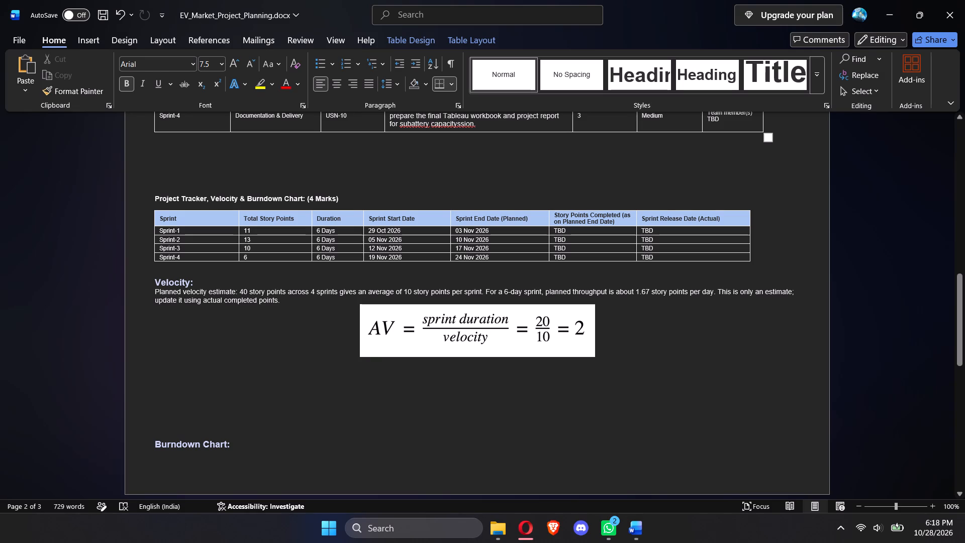
click(752, 254)
drag(758, 264, 751, 301)
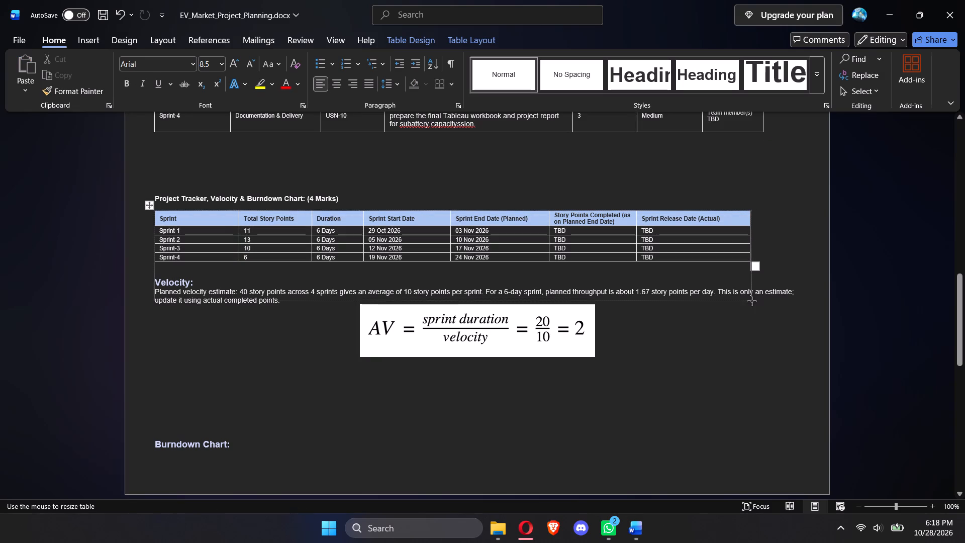
drag(751, 301, 752, 301)
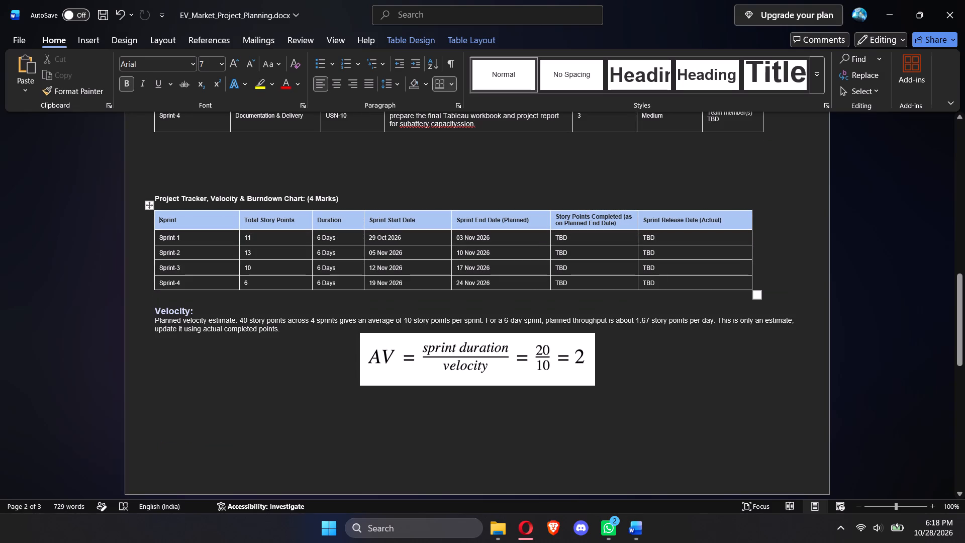
In the data-quality check bullet of the Planning Notes, replace the underscore in battery_capacity with a space.
scroll(465, 321, down, 11)
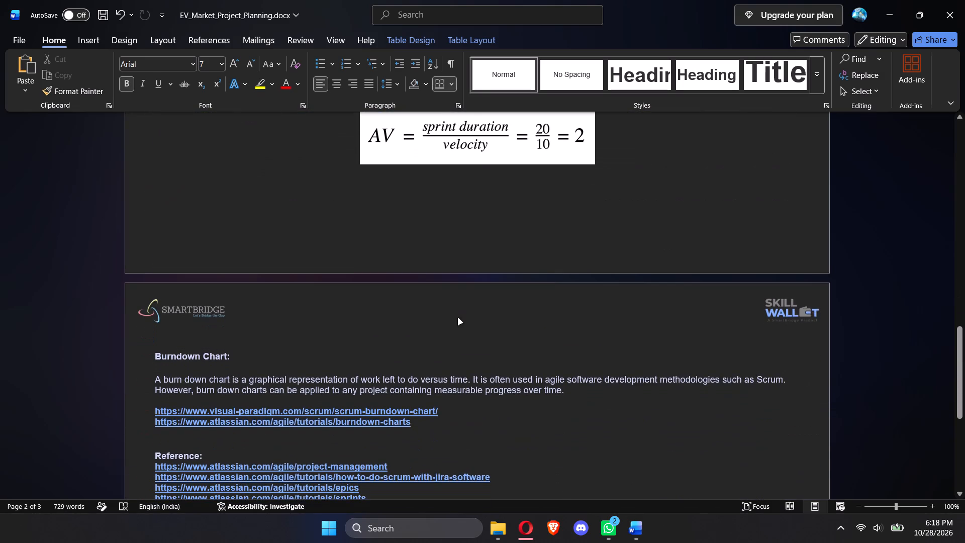
scroll(458, 318, down, 15)
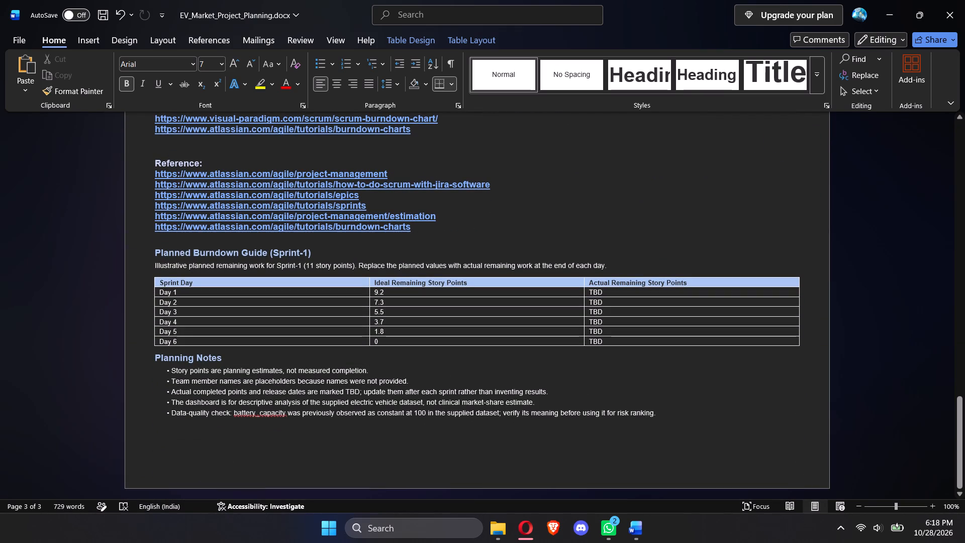
click(258, 414)
key(BackSpace)
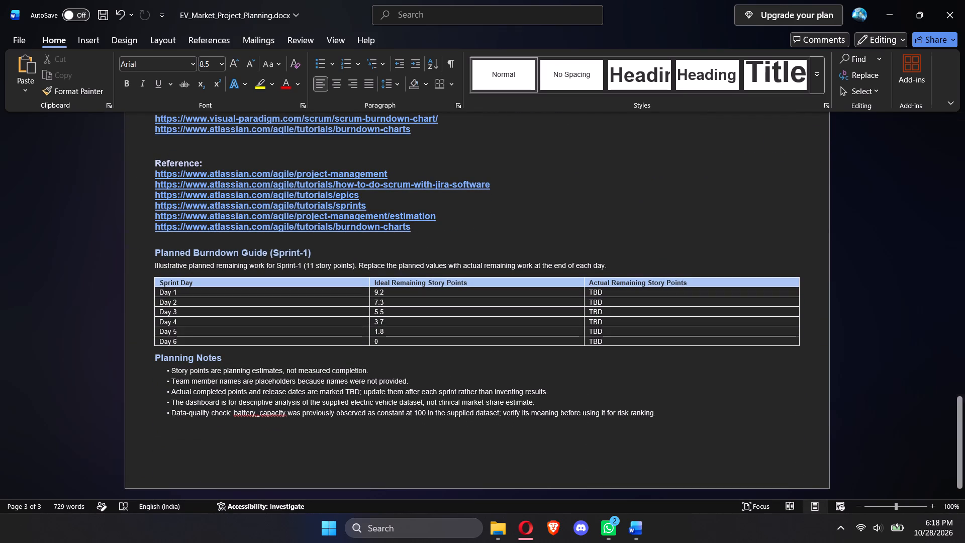
key(space)
Return to the start of the project planning document and save it.
scroll(648, 393, down, 5)
middle_click(689, 418)
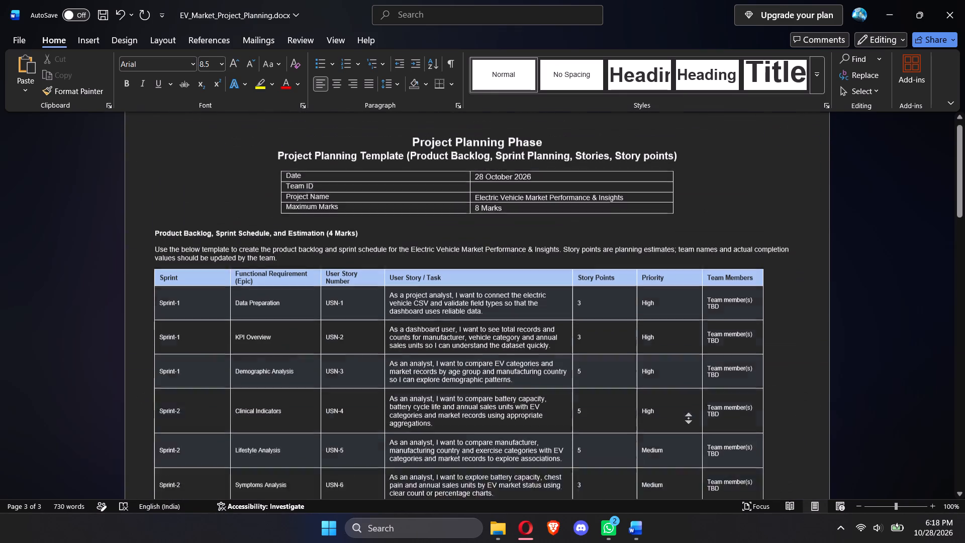
middle_click(671, 266)
key(ctrl+s)
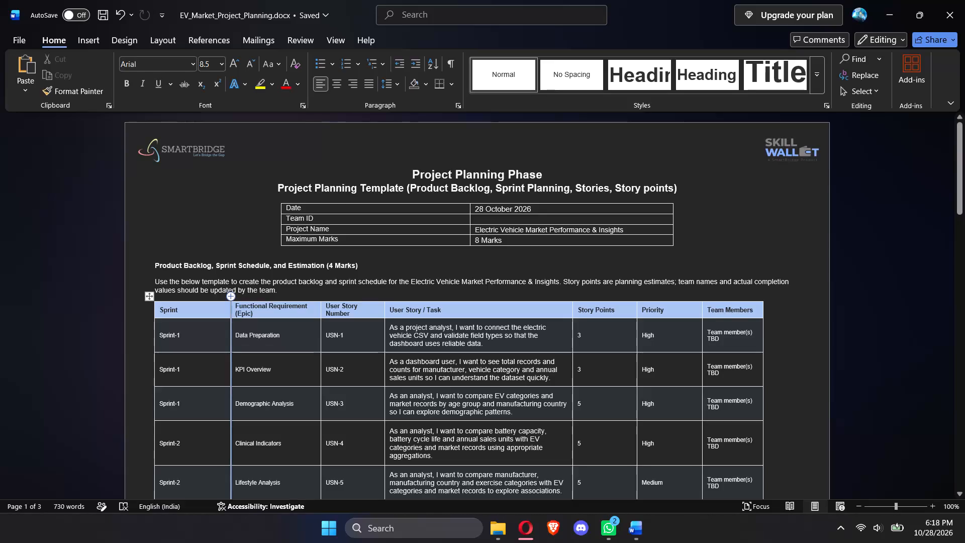
Delete the "Use the below template" instruction paragraph above the product backlog table and save the document.
drag(154, 282, 293, 294)
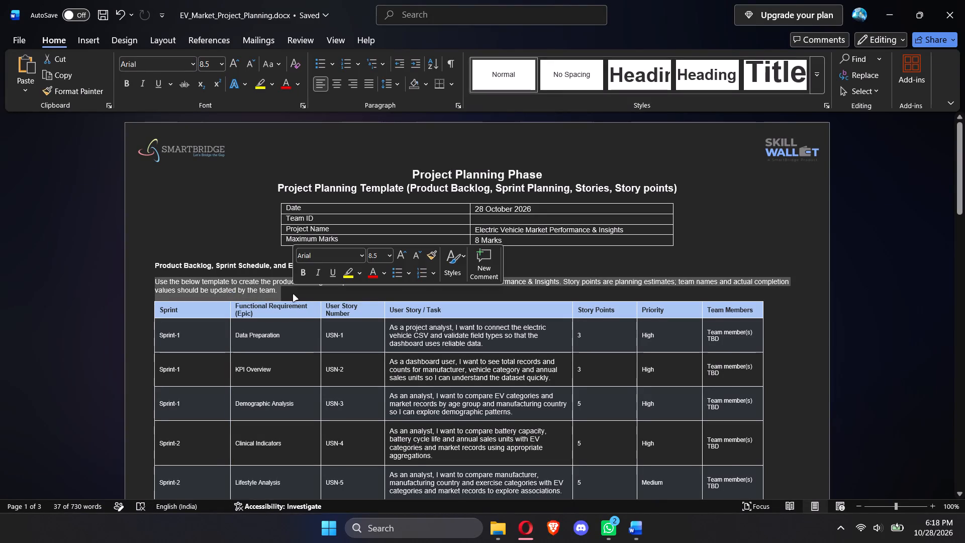
key(BackSpace)
scroll(326, 284, down, 9)
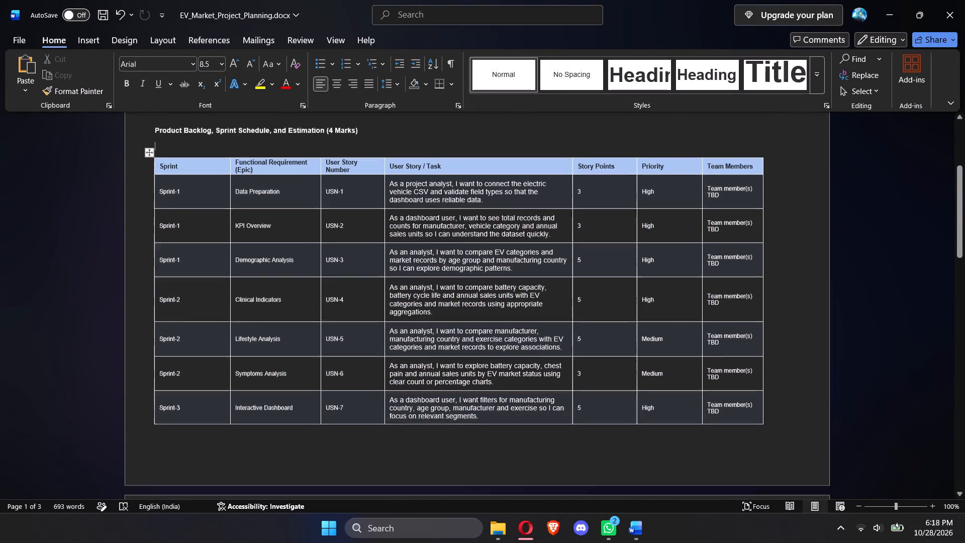
scroll(304, 276, down, 17)
scroll(291, 272, down, 7)
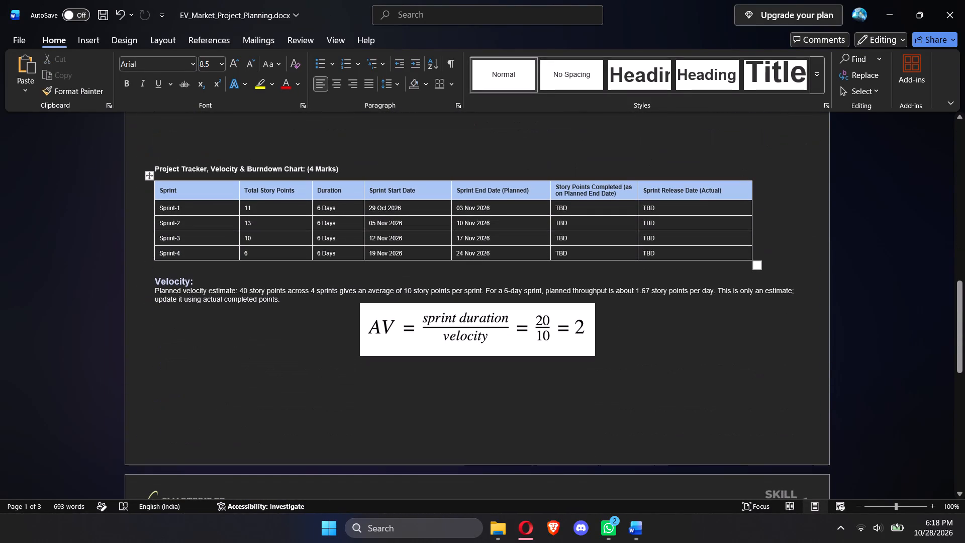
key(ctrl+s)
Look over the remaining pages through the Planning Notes and close the project planning document.
scroll(288, 334, down, 6)
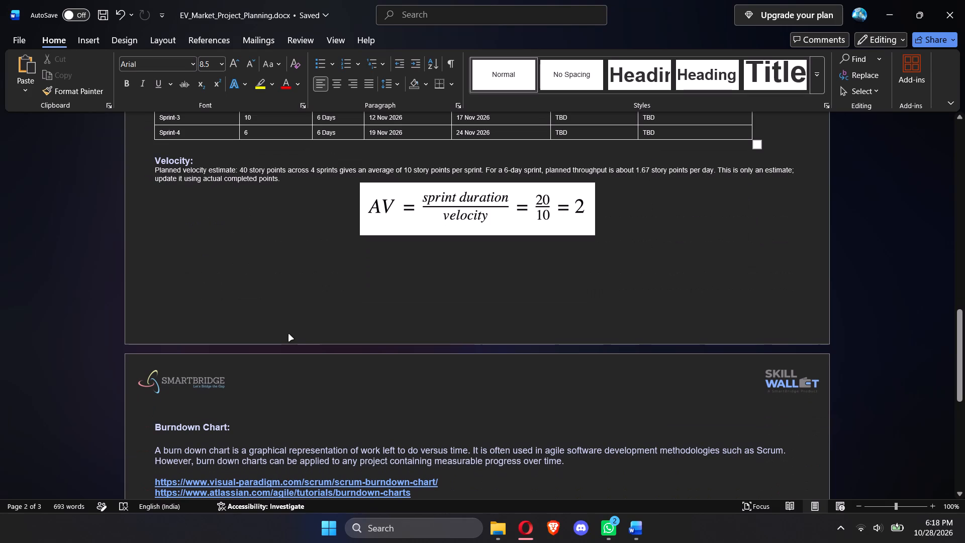
scroll(288, 334, down, 6)
scroll(288, 334, up, 1)
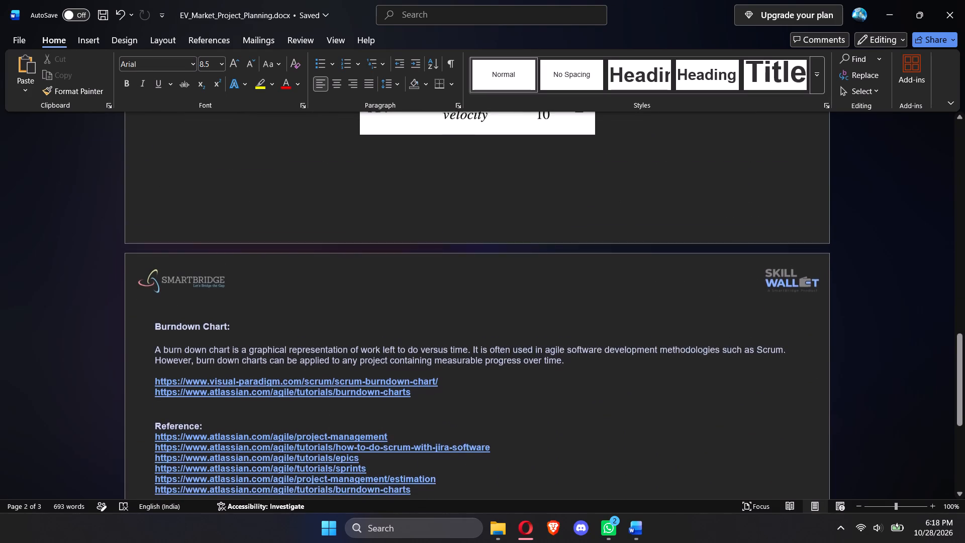
scroll(288, 334, down, 12)
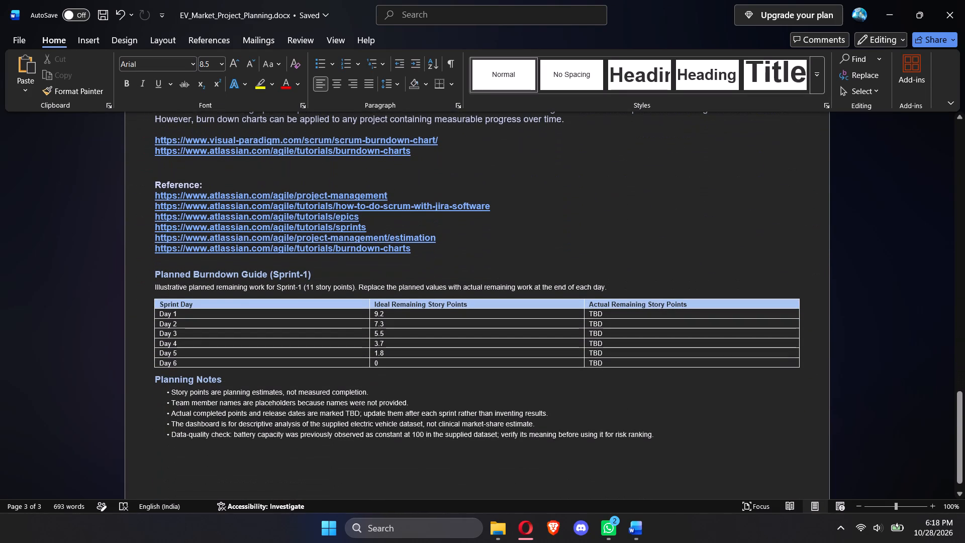
scroll(288, 334, down, 3)
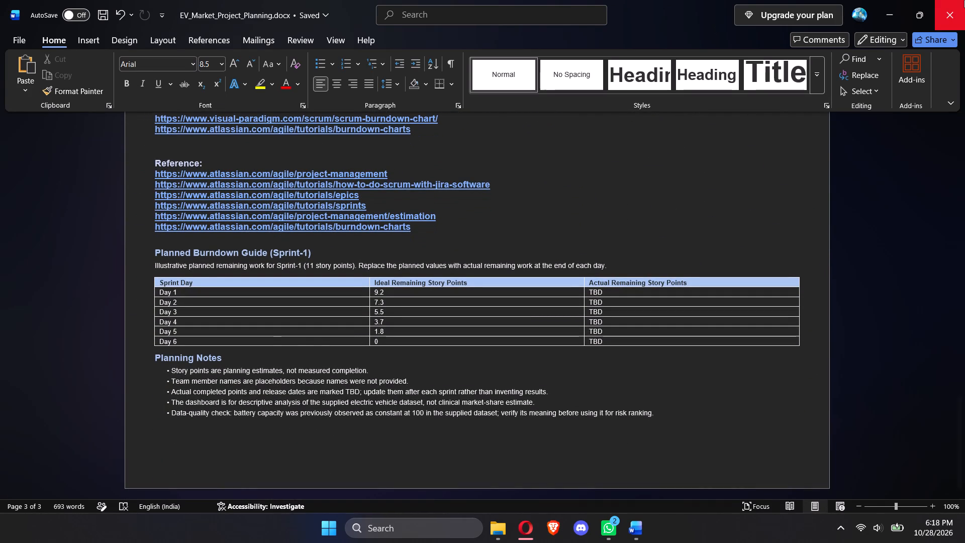
click(964, 0)
In File Explorer, check the Requirement Analysis and project planning phase folders inside Smart brige tablura.
click(475, 157)
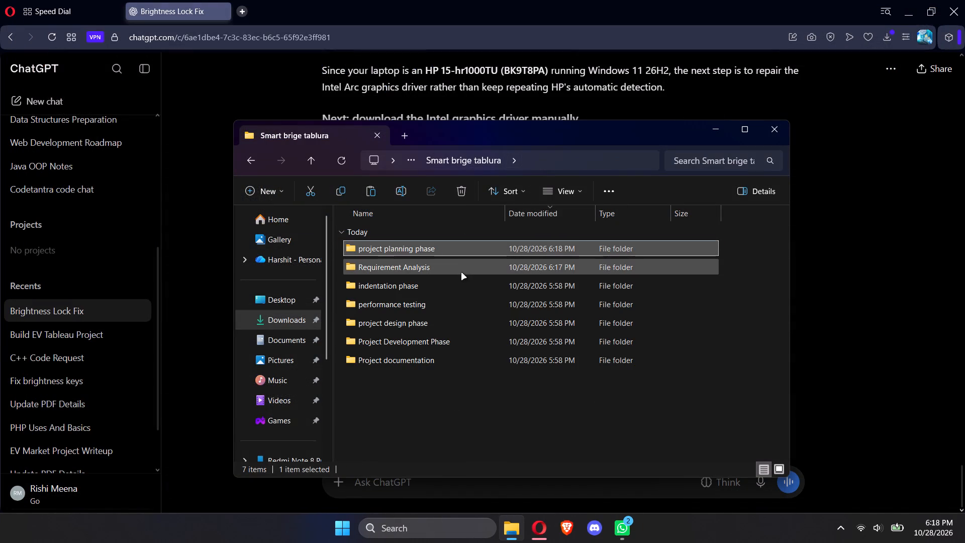
double_click(461, 273)
click(479, 157)
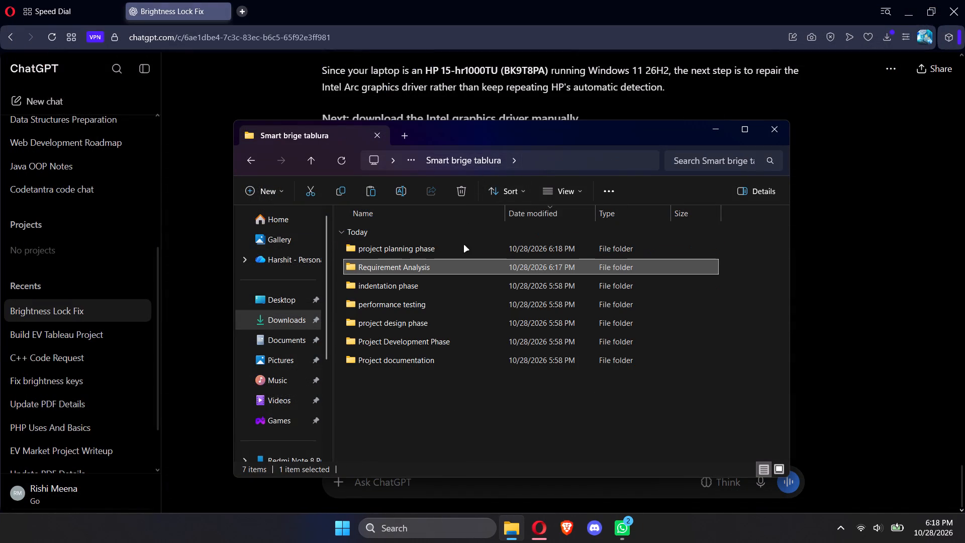
double_click(462, 249)
click(462, 249)
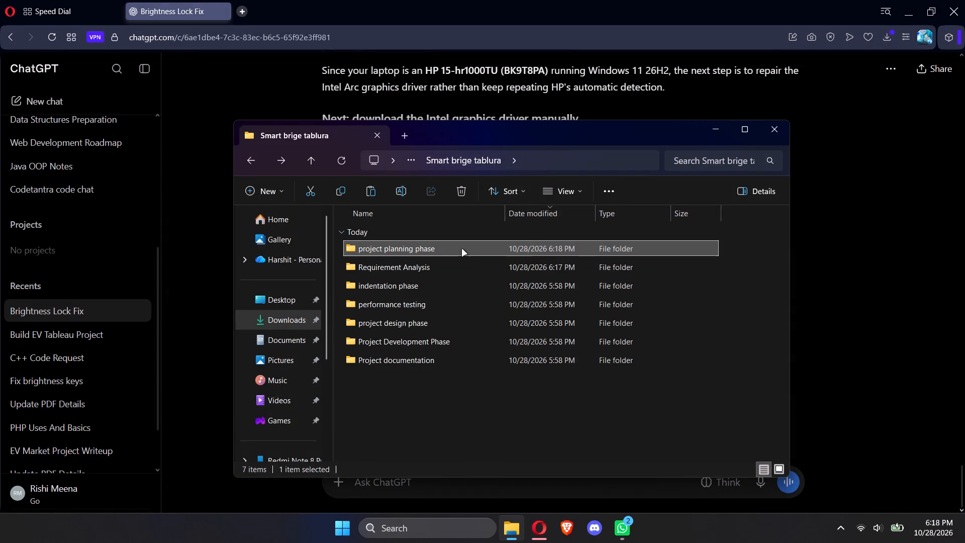
click(446, 266)
click(446, 266)
click(452, 270)
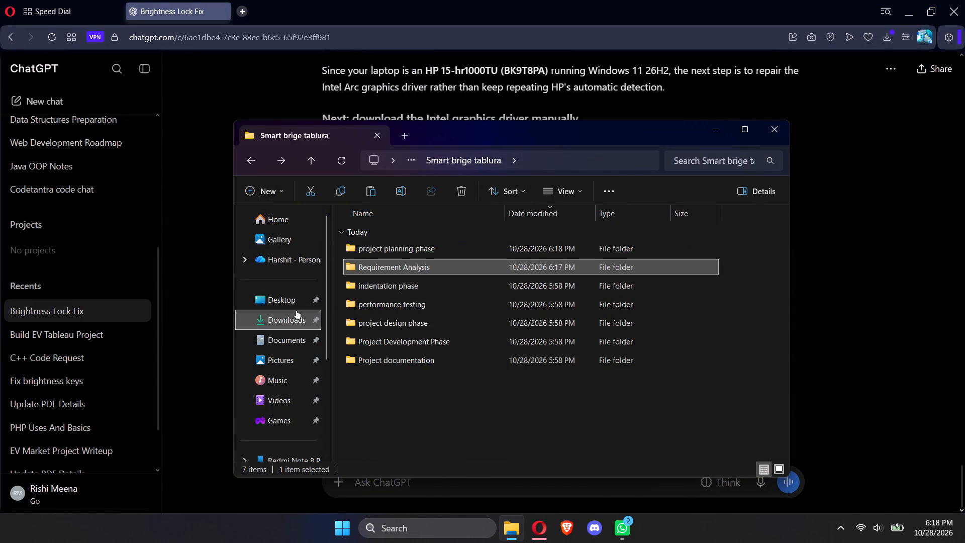
Move the EV_Market_Project_Documents_Customized folder from Downloads to the GAME (X:) drive.
click(261, 324)
click(443, 230)
click(481, 284)
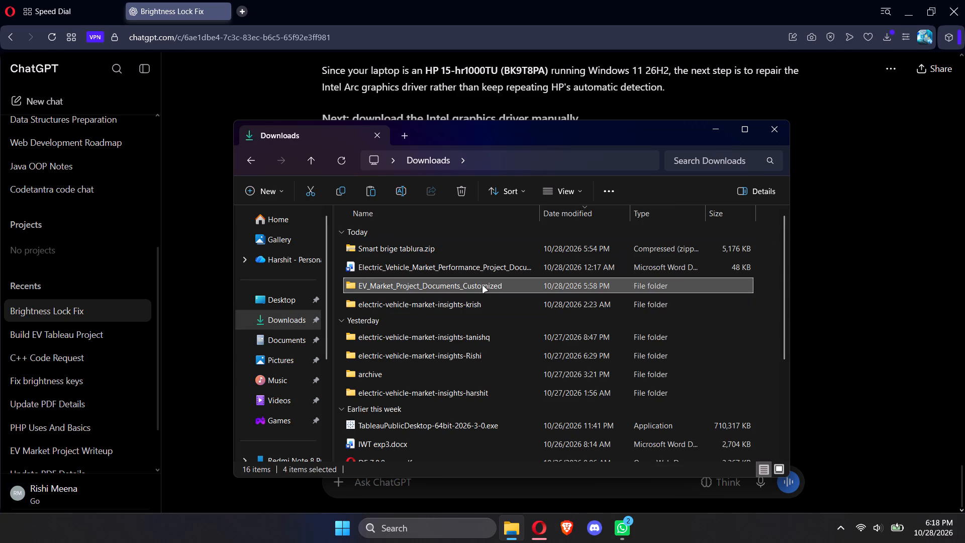
key(ctrl+x)
scroll(305, 389, down, 4)
click(286, 365)
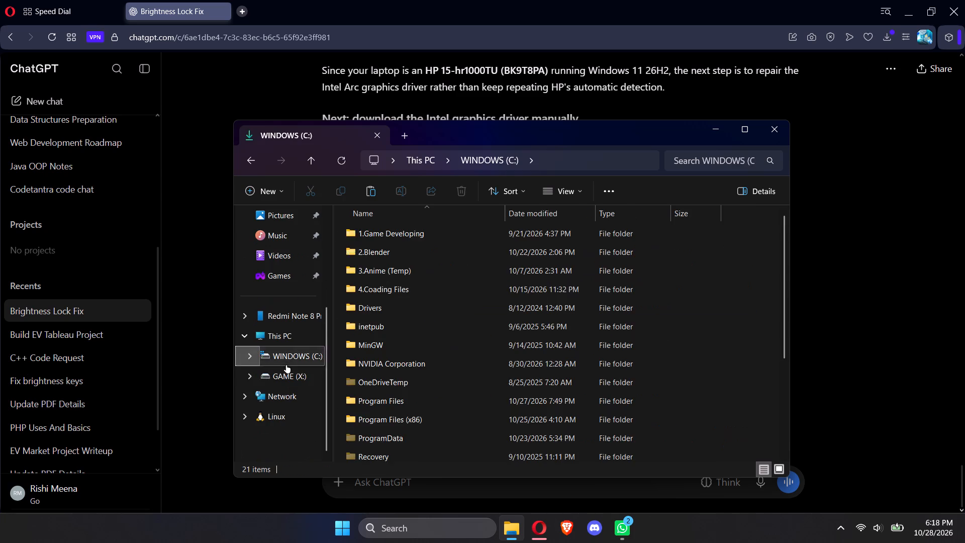
click(289, 375)
key(ctrl+v)
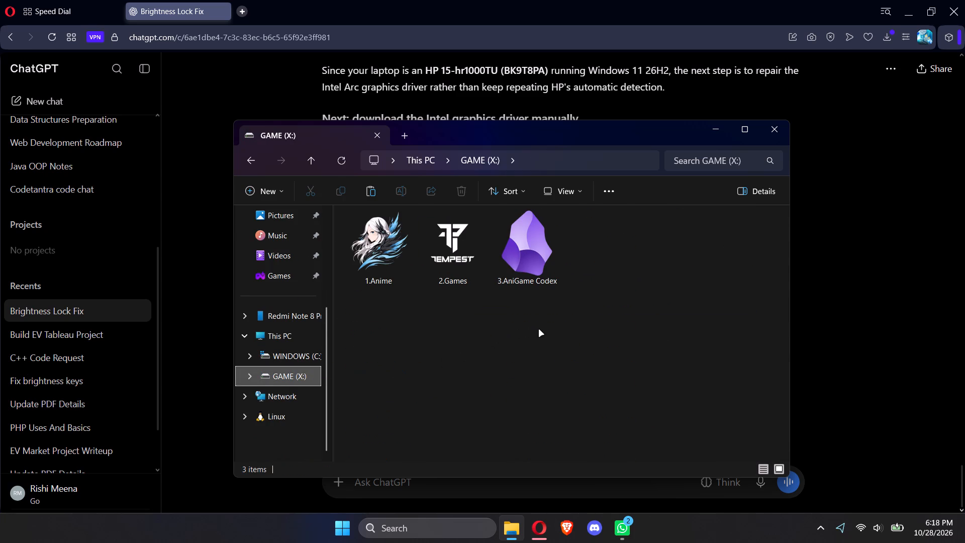
Open the Brainstorm & Idea Prioritization Template document from the moved project folder's Smart brige tablura subfolder in Word.
double_click(593, 250)
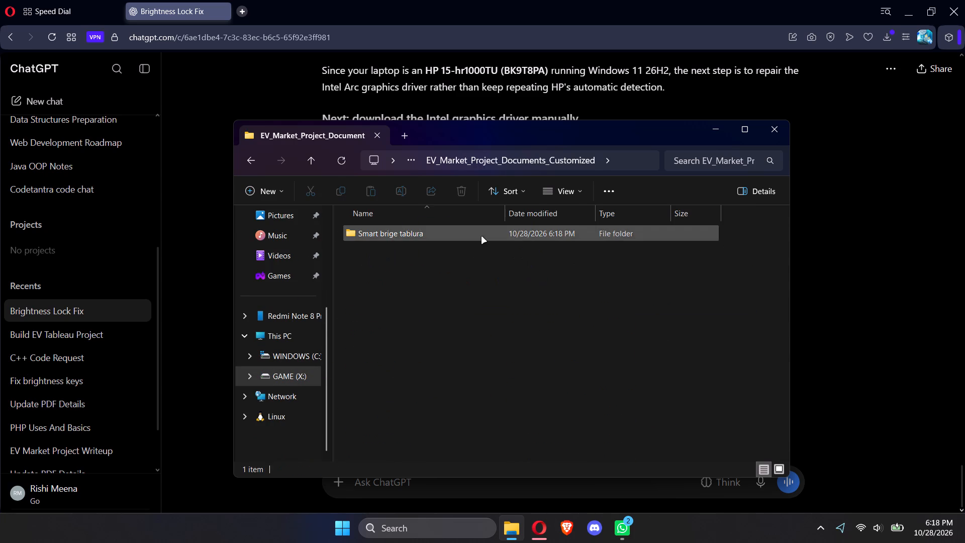
double_click(481, 236)
double_click(469, 232)
double_click(469, 232)
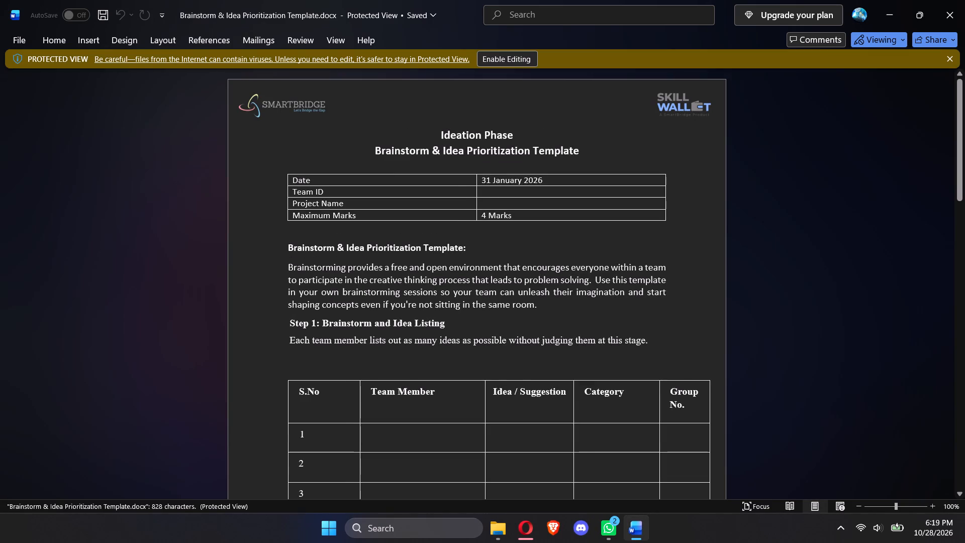
Enable editing in the Brainstorm & Idea Prioritization Template and set its header table date to 28 October 2026.
click(499, 58)
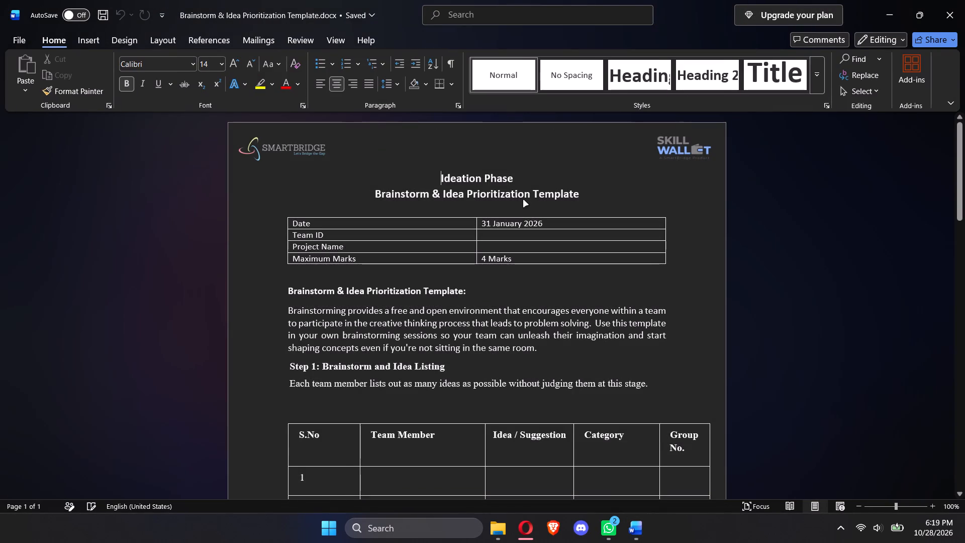
click(524, 226)
key(Left)
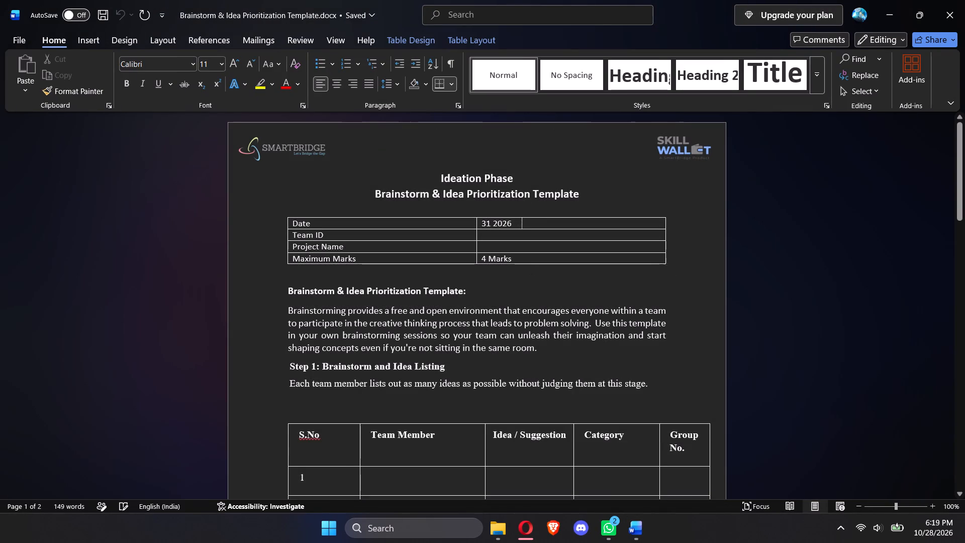
key(ctrl+BackSpace)
key(ctrl+BackSpace)
text(28 Octo)
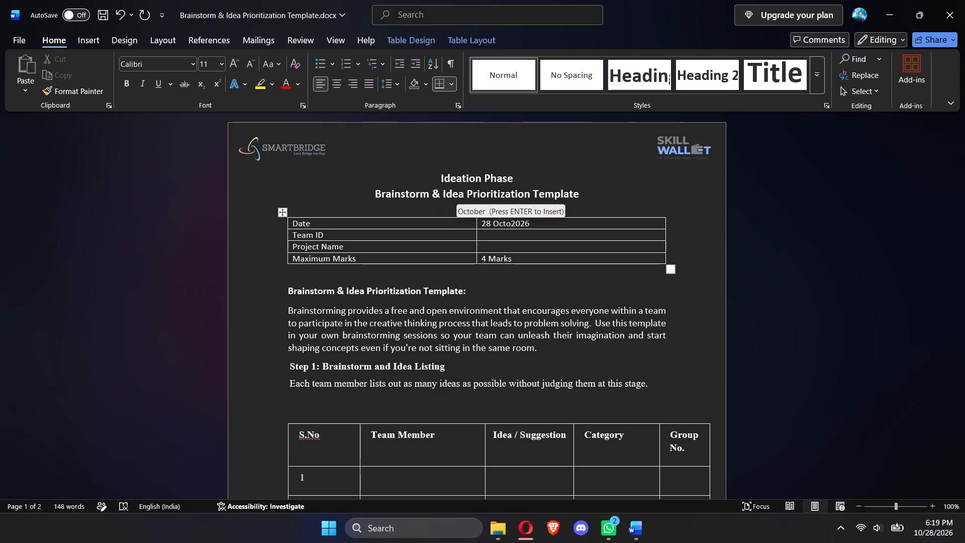
text(ber)
key(space)
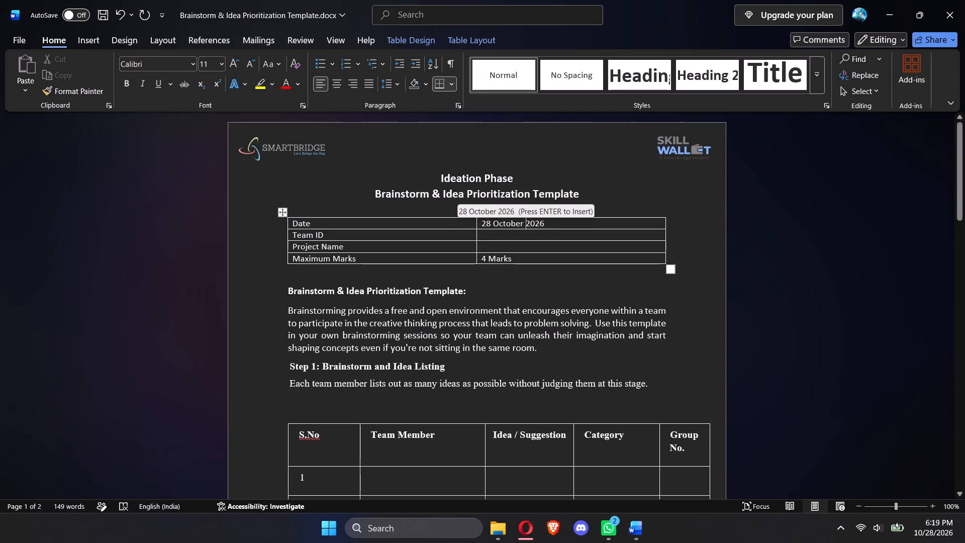
click(519, 249)
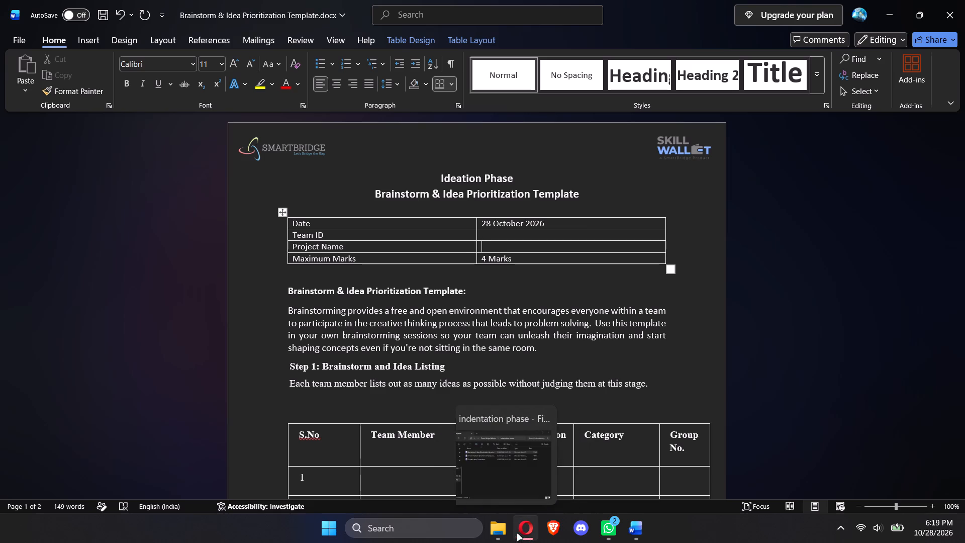
Open the Define Problem Statements Template and Empathy Map Canvas documents from the indentation phase folder and enable editing in both.
click(503, 528)
double_click(469, 256)
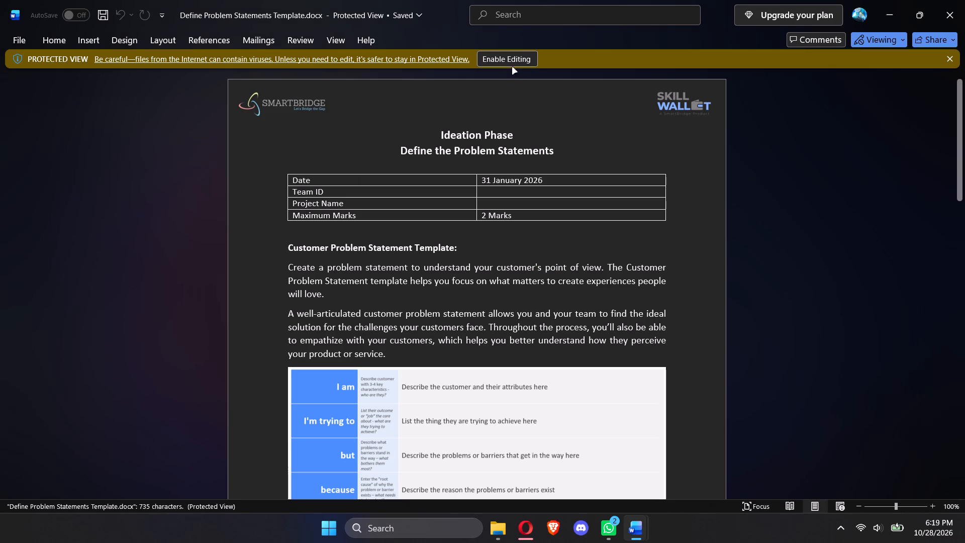
click(508, 60)
click(492, 534)
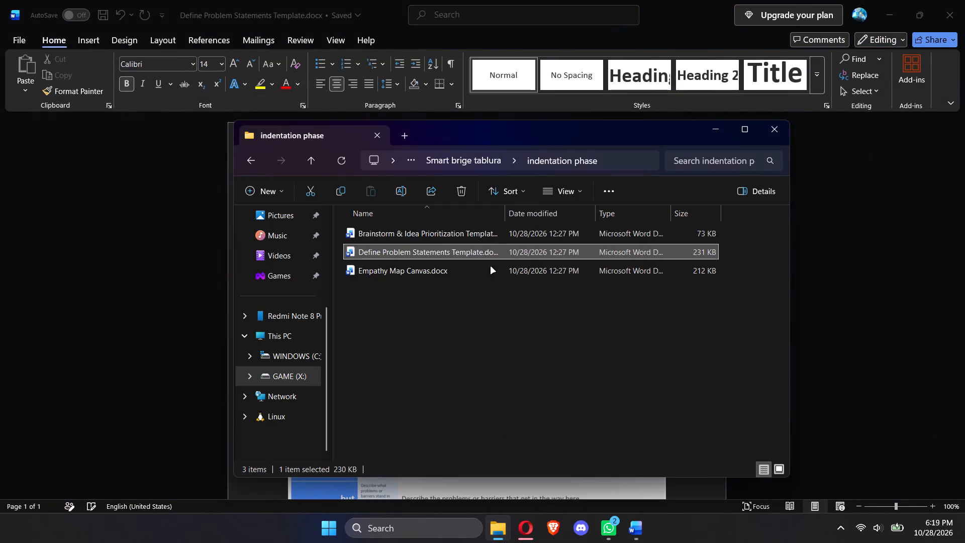
double_click(486, 269)
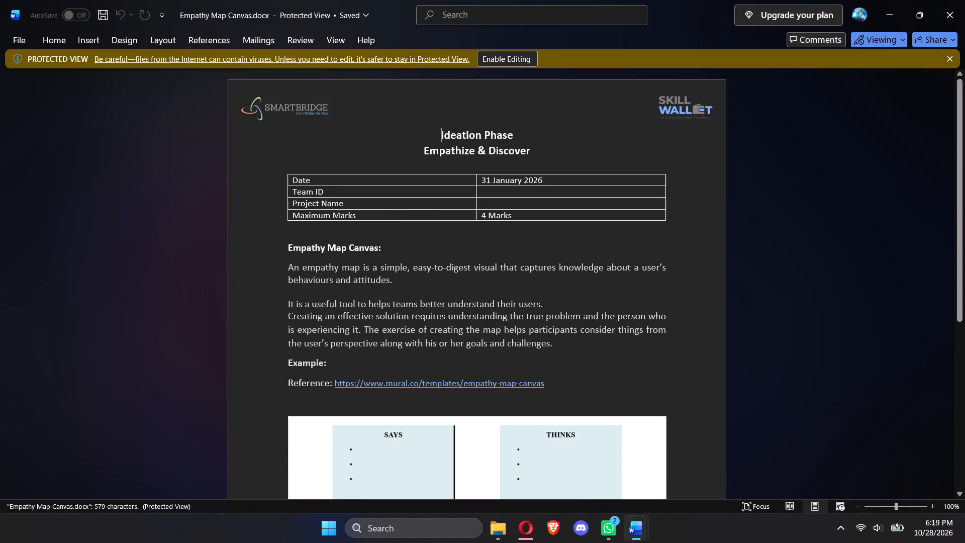
click(506, 57)
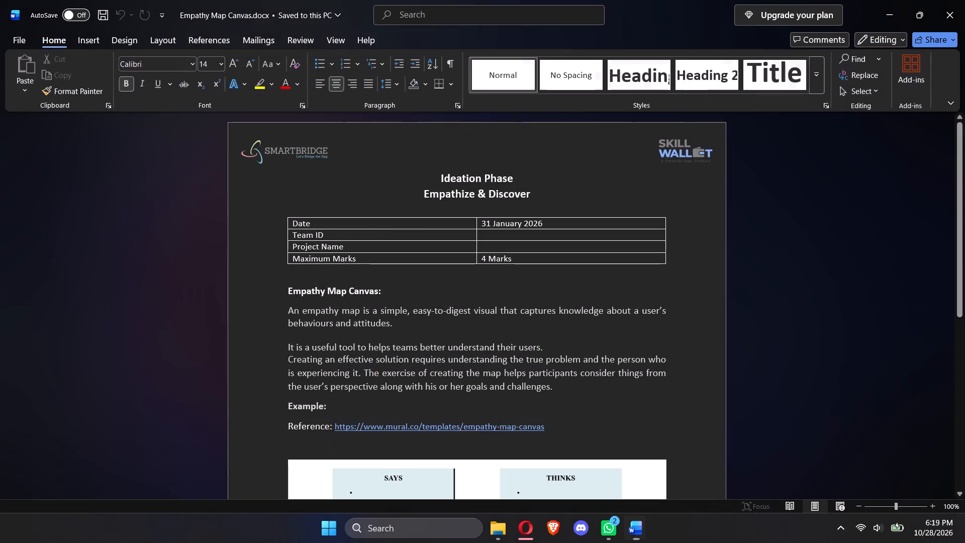
Copy the project name from the EV_Market_Optional_SQL_Performance_Test document in the performance testing folder, and close that document.
click(496, 538)
click(484, 158)
double_click(464, 254)
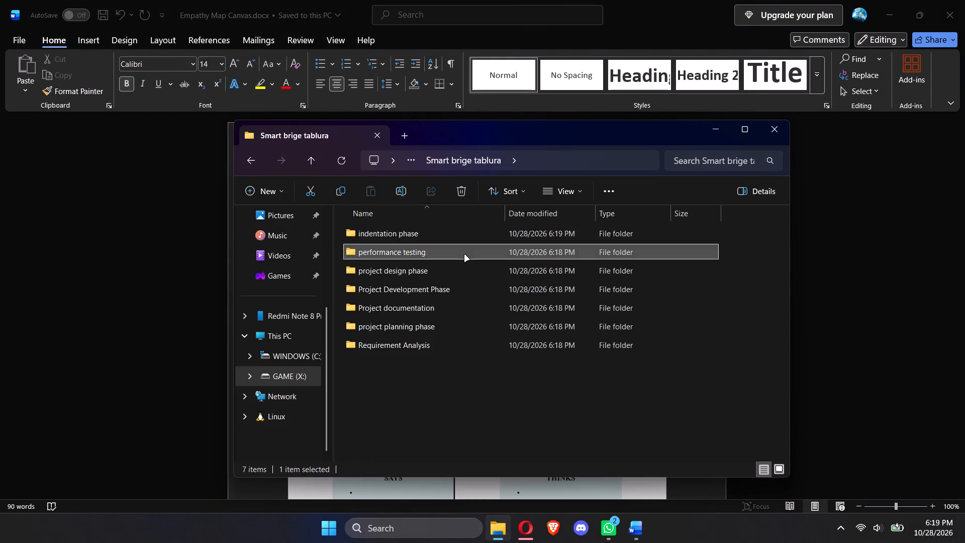
click(460, 242)
double_click(463, 236)
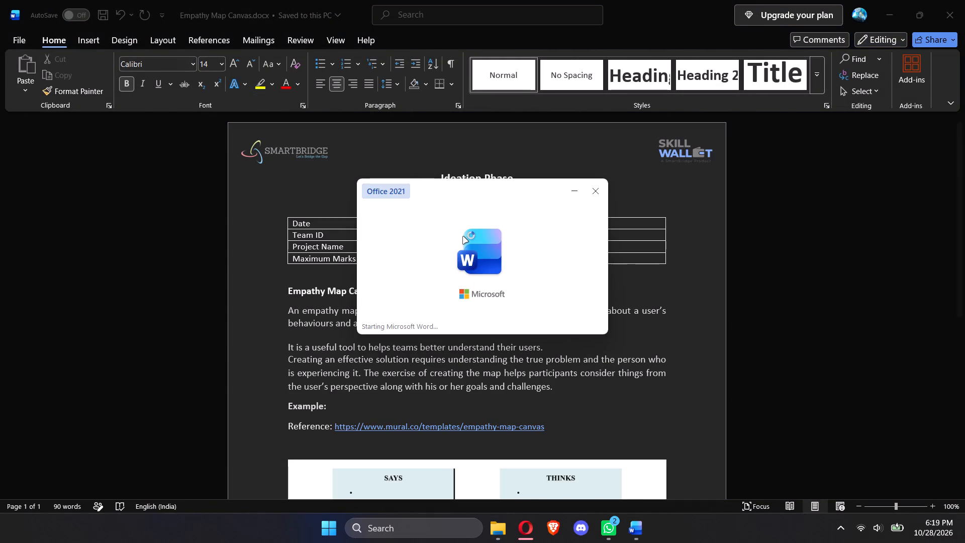
drag(615, 205, 476, 205)
key(ctrl+c)
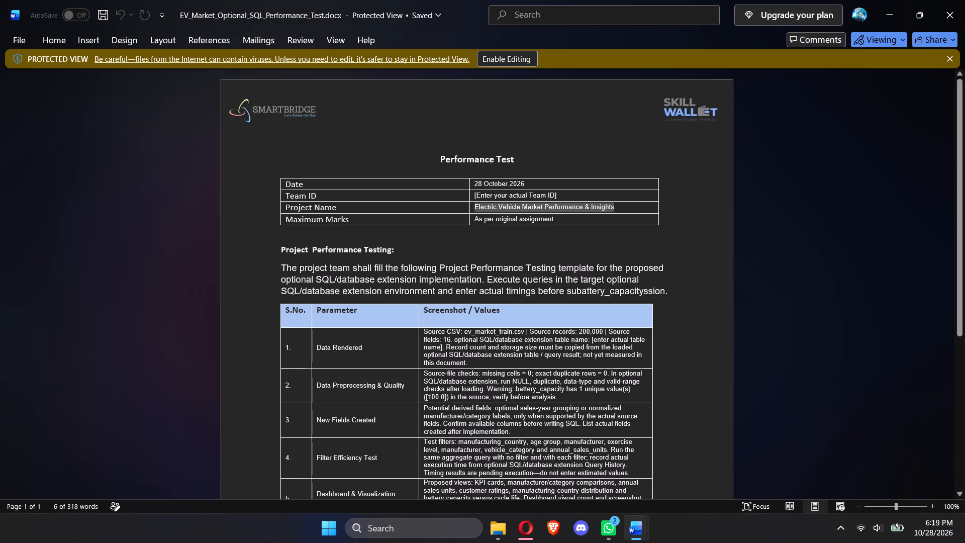
click(964, 4)
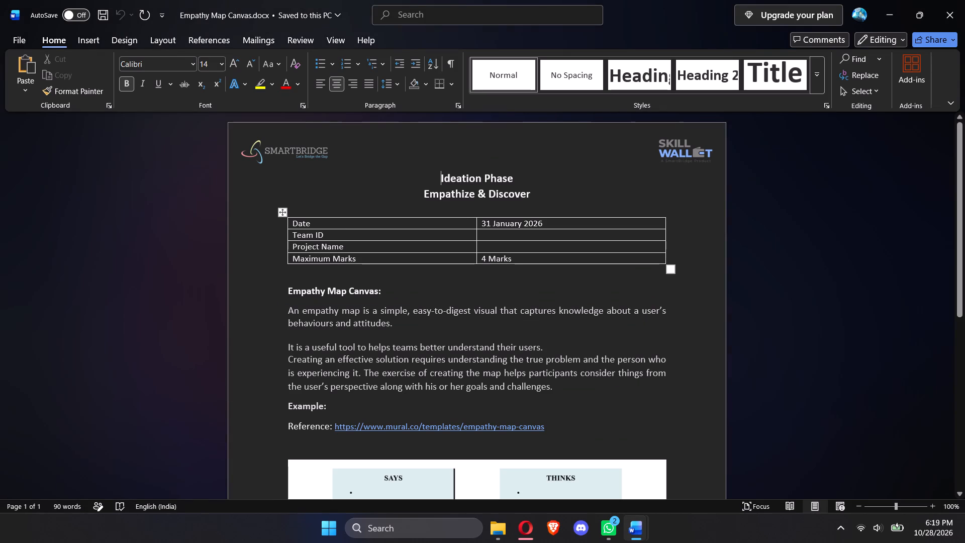
Fill the Empathy Map Canvas header table with project name Electric Vehicle Market Performance & Insights and date 28 October 2026.
click(525, 250)
key(ctrl+v)
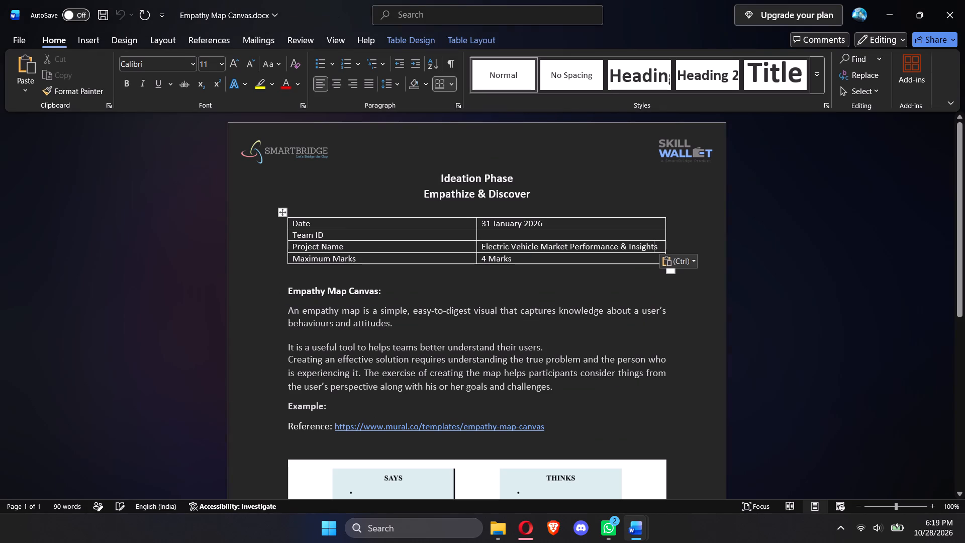
click(523, 221)
key(ctrl+BackSpace)
key(ctrl+BackSpace)
text(28 October)
key(space)
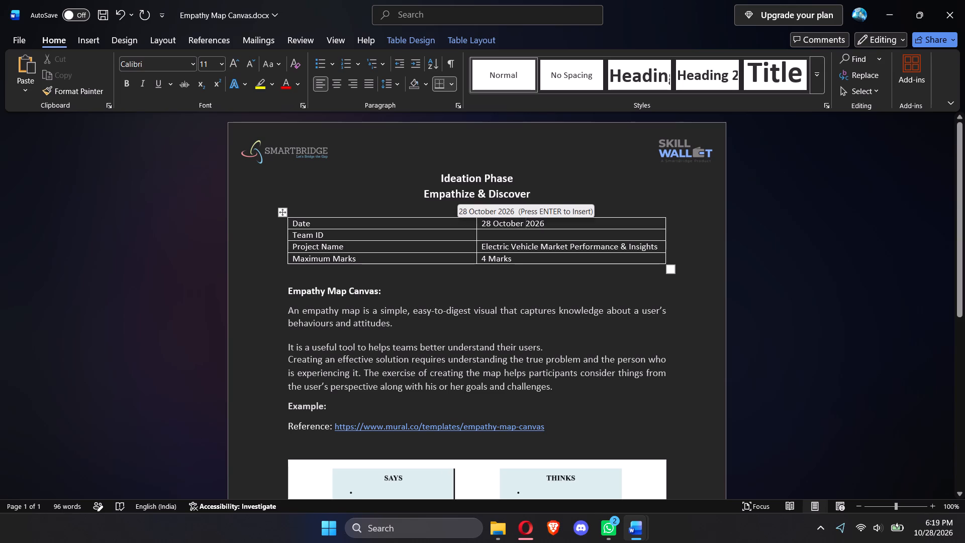
click(545, 293)
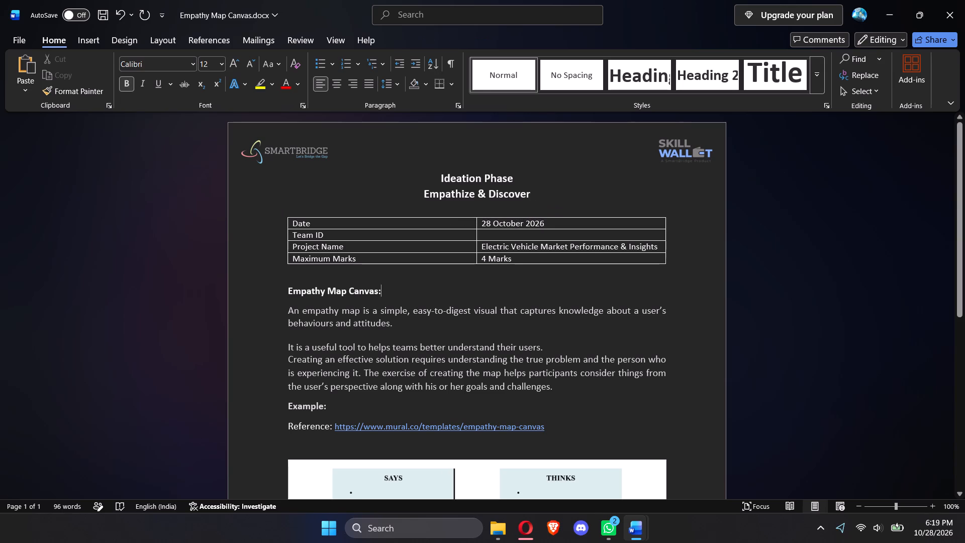
Check the rest of the Empathy Map Canvas document, save it and close it.
scroll(351, 385, down, 18)
scroll(347, 382, down, 5)
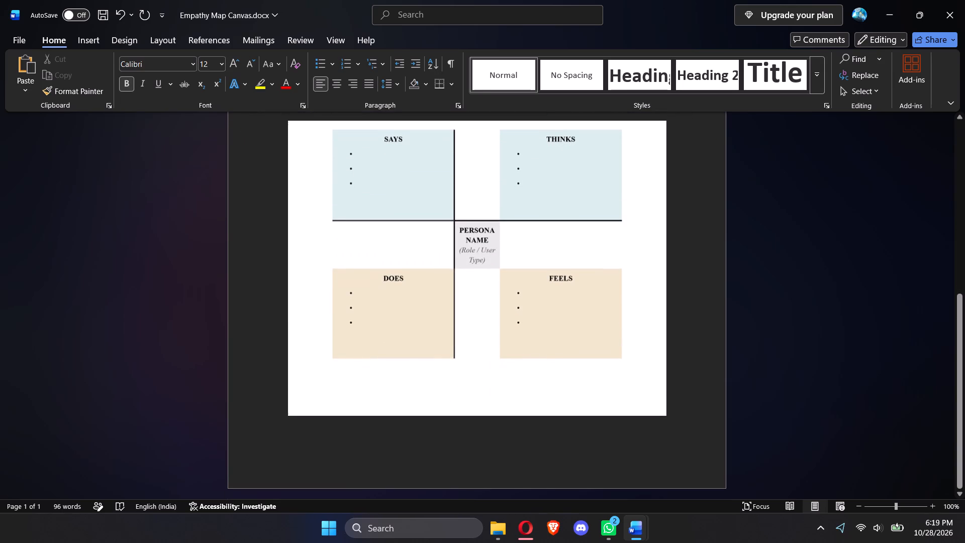
scroll(347, 382, down, 1)
key(ctrl+s)
scroll(345, 379, up, 12)
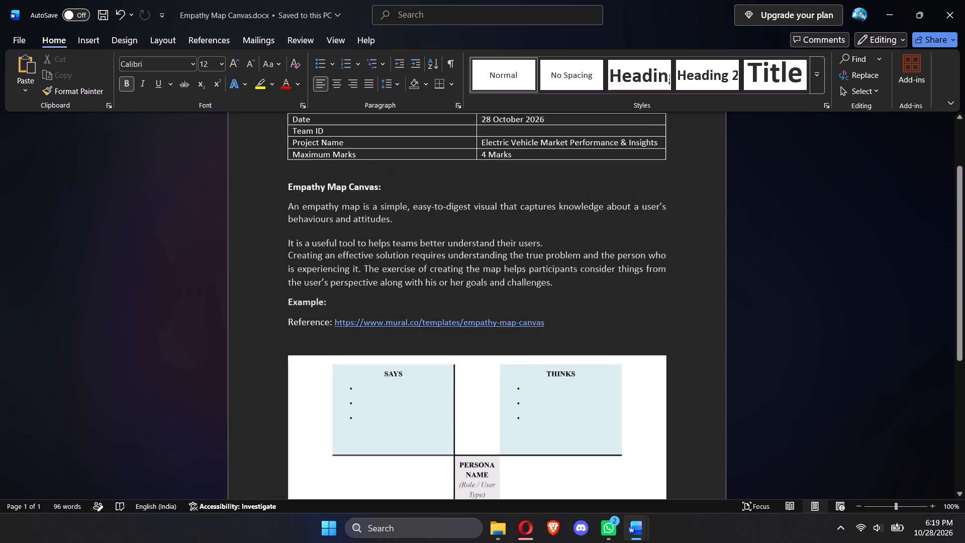
scroll(326, 334, up, 7)
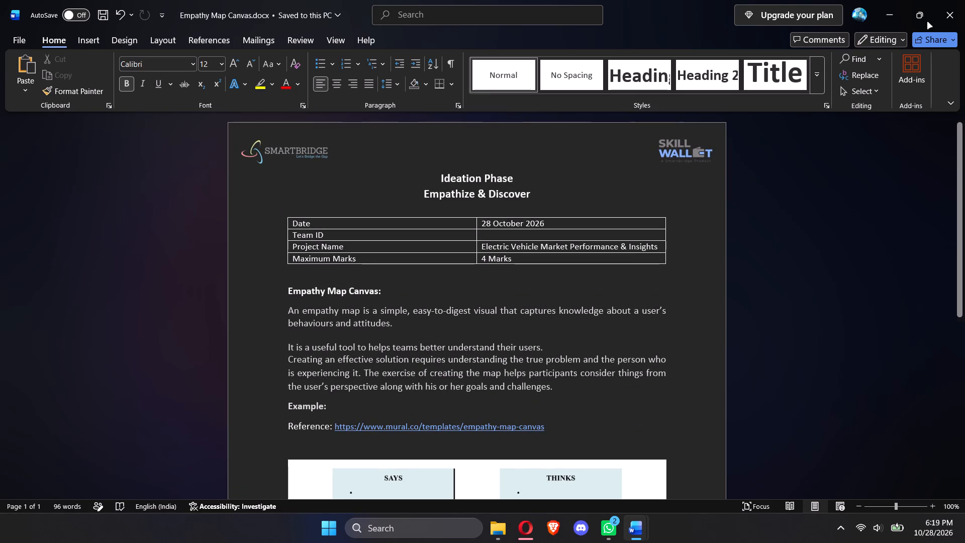
click(964, 0)
In the Define Problem Statements Template, set the date to 28 October 2026 and project name to Electric Vehicle Market Performance & Insights.
click(939, 357)
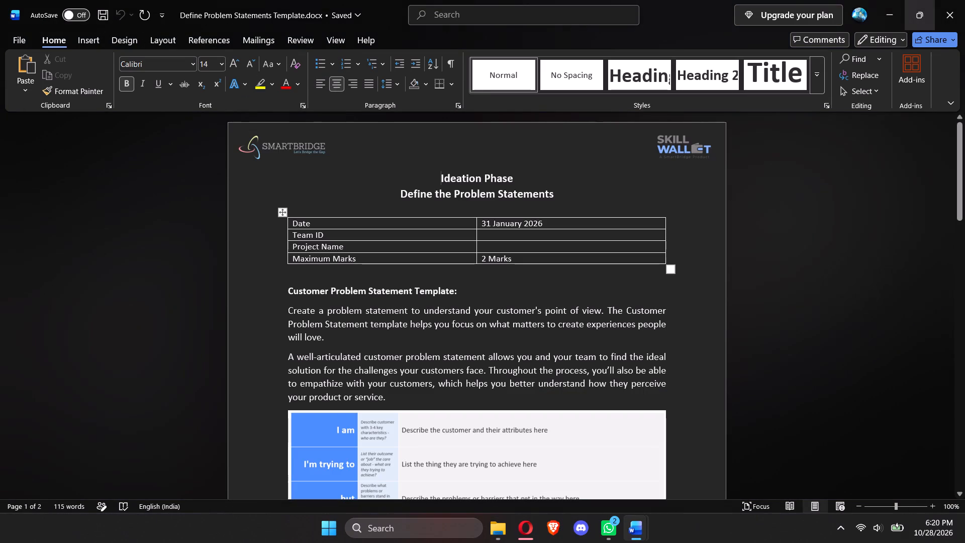
click(522, 220)
key(ctrl+BackSpace)
key(ctrl+BackSpace)
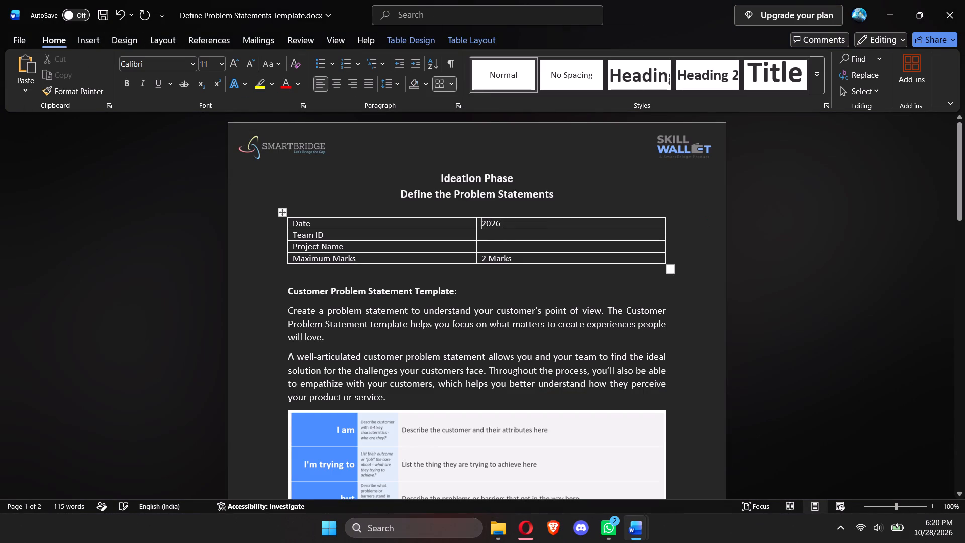
text(28 October)
key(space)
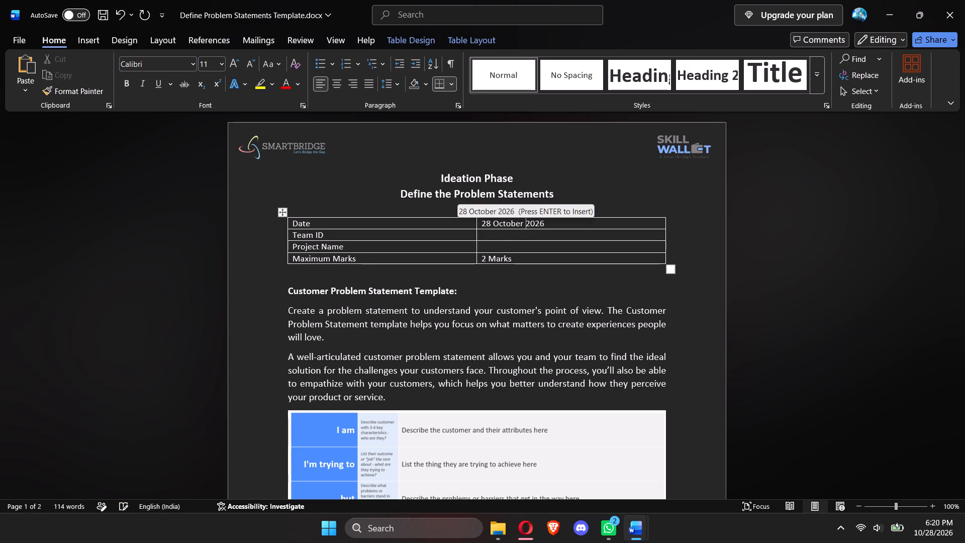
click(513, 245)
key(ctrl+v)
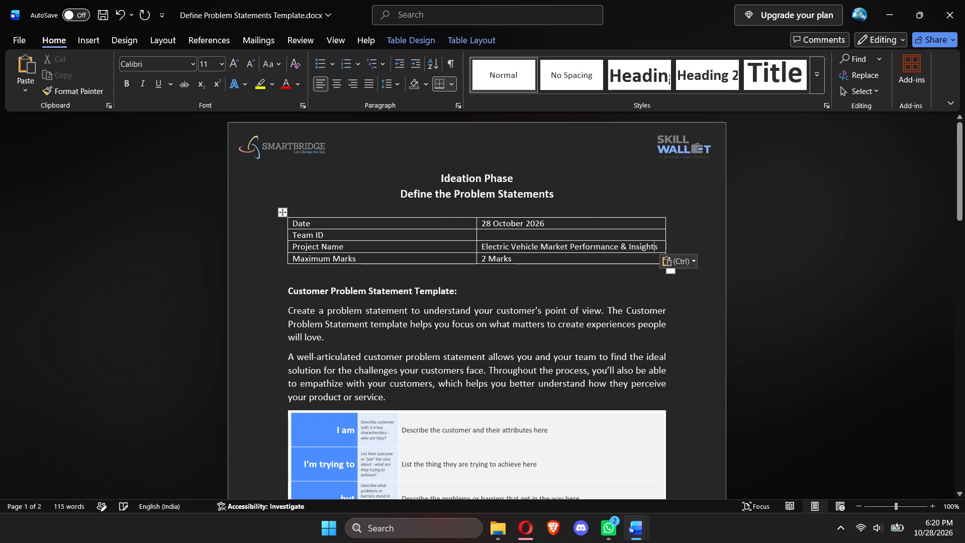
Look through the Define Problem Statements Template from the header table down to its second page.
scroll(490, 290, down, 14)
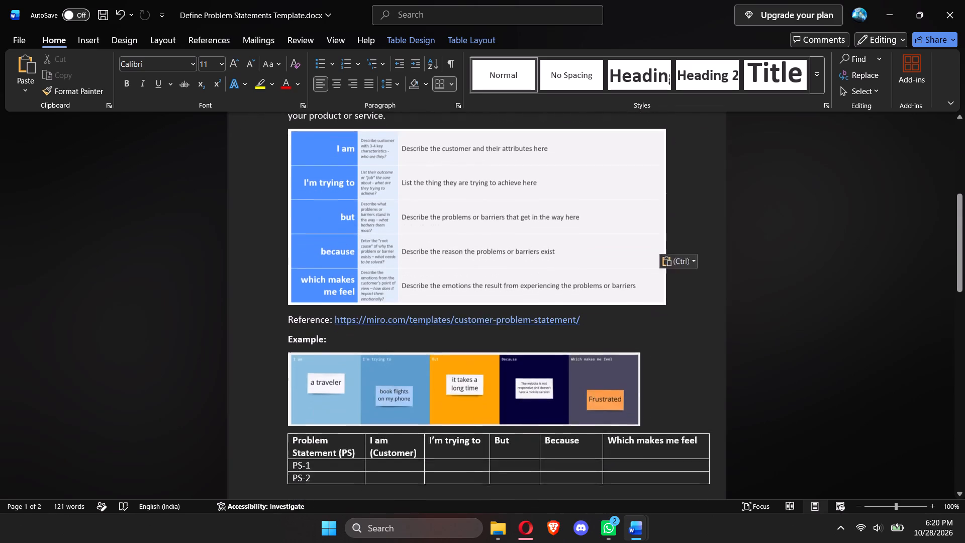
scroll(477, 290, down, 5)
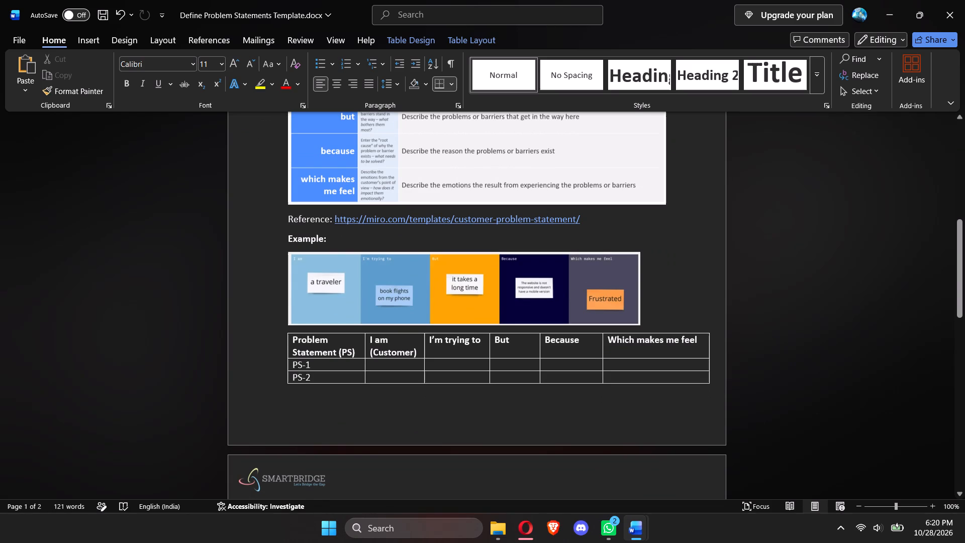
scroll(474, 291, down, 13)
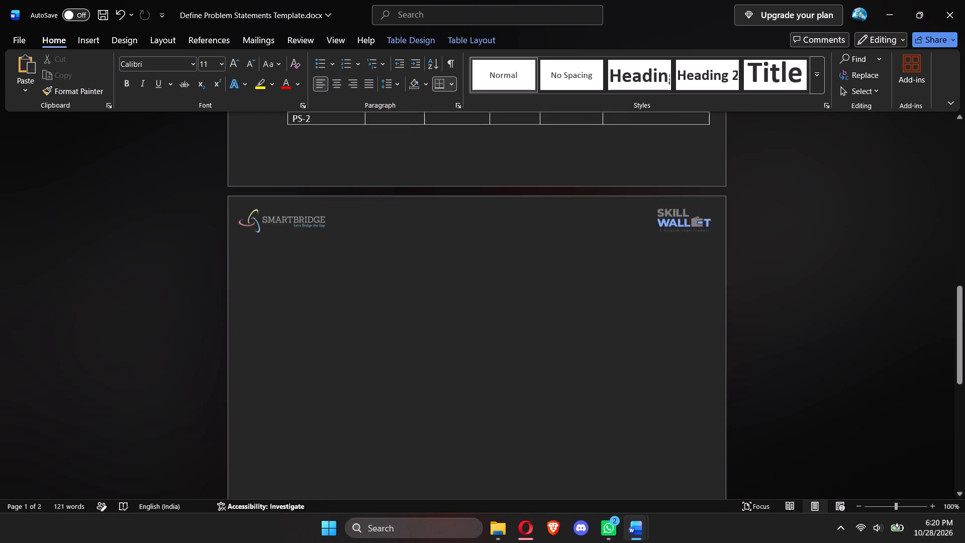
scroll(474, 290, down, 13)
scroll(474, 290, up, 16)
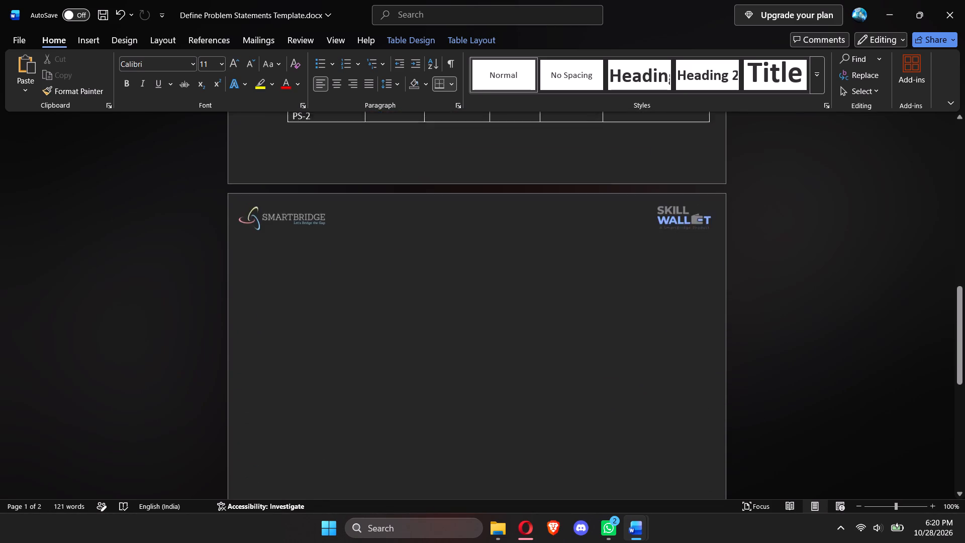
scroll(474, 290, up, 5)
scroll(474, 290, up, 20)
scroll(474, 290, up, 2)
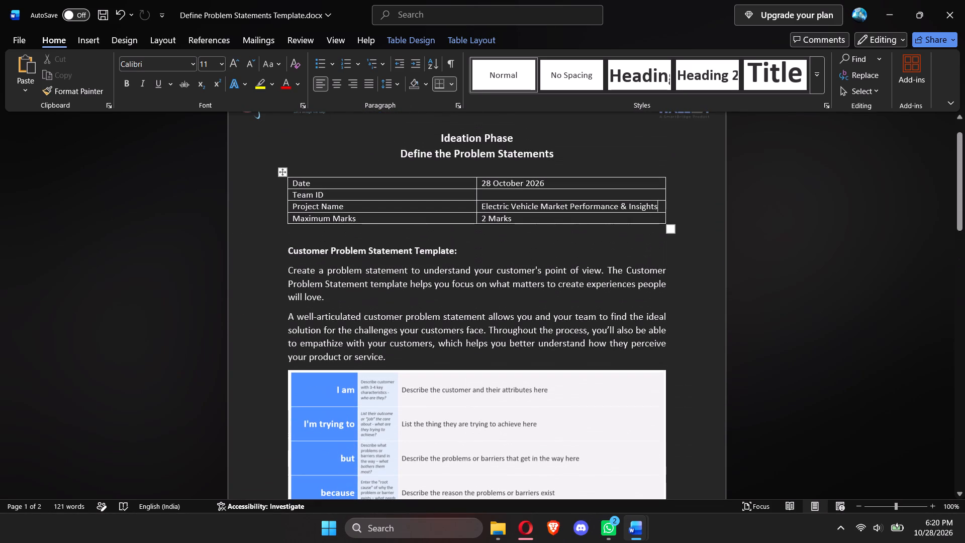
Save the Define Problem Statements Template, recheck its problem statement table and close the document.
key(ctrl+s)
scroll(481, 293, down, 14)
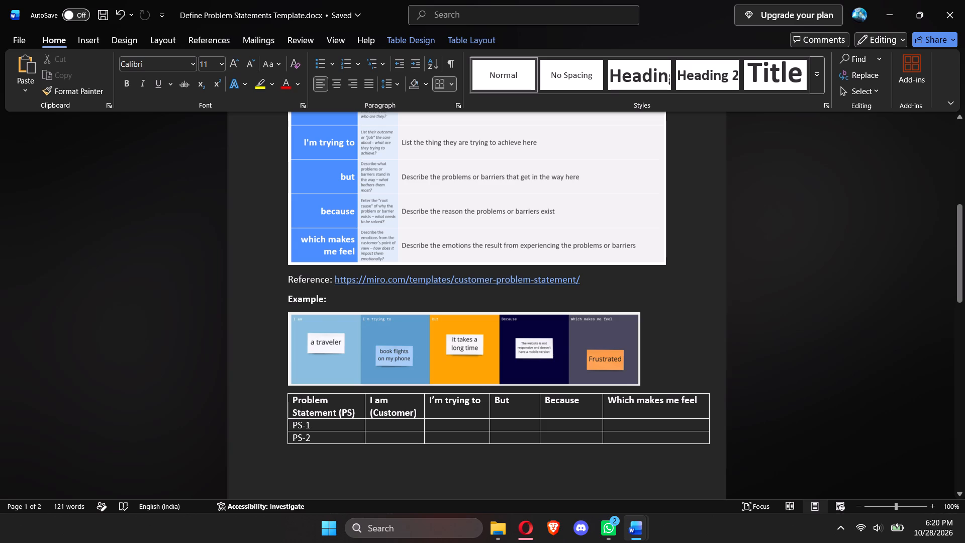
scroll(472, 294, down, 2)
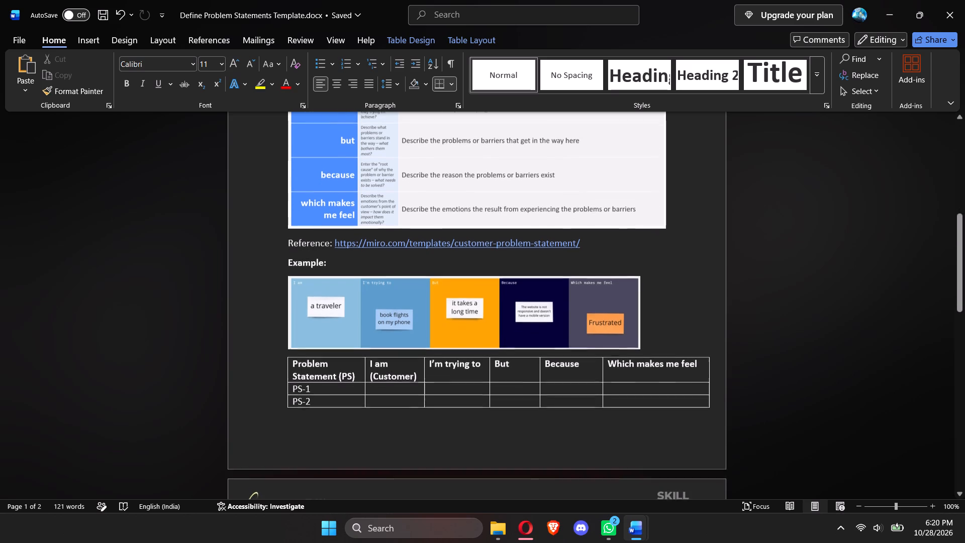
key(ctrl+s)
scroll(472, 294, up, 19)
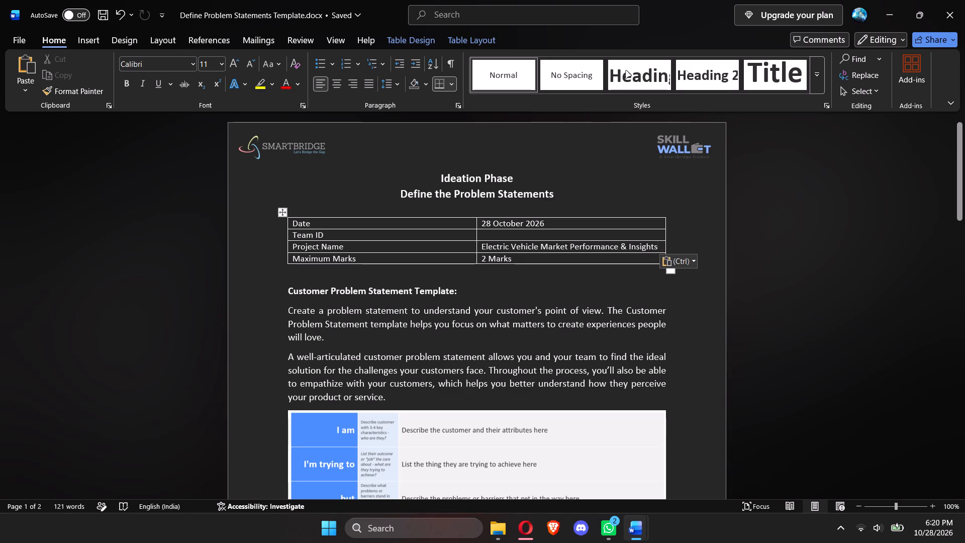
click(964, 0)
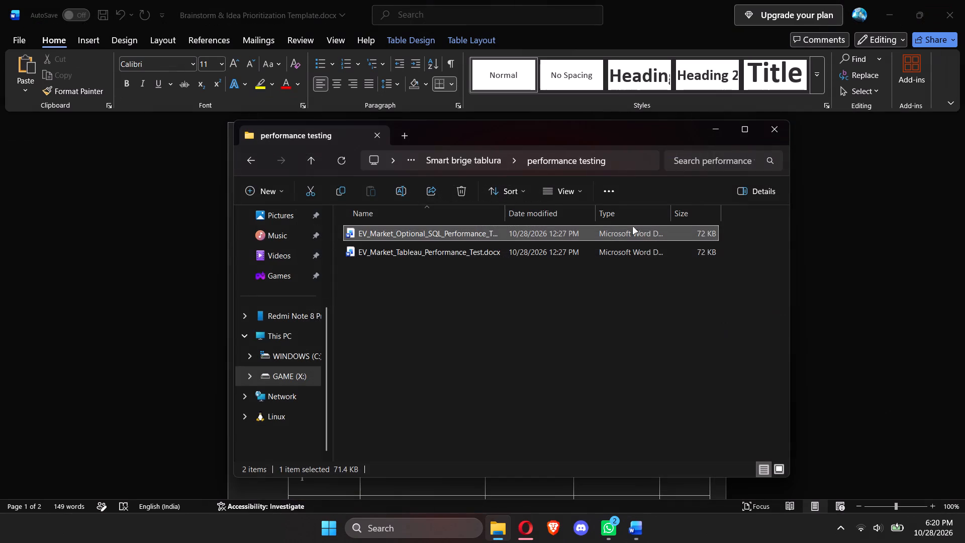
Paste the project name Electric Vehicle Market Performance & Insights into the Brainstorm & Idea Prioritization Template's header table.
click(894, 237)
key(ctrl+v)
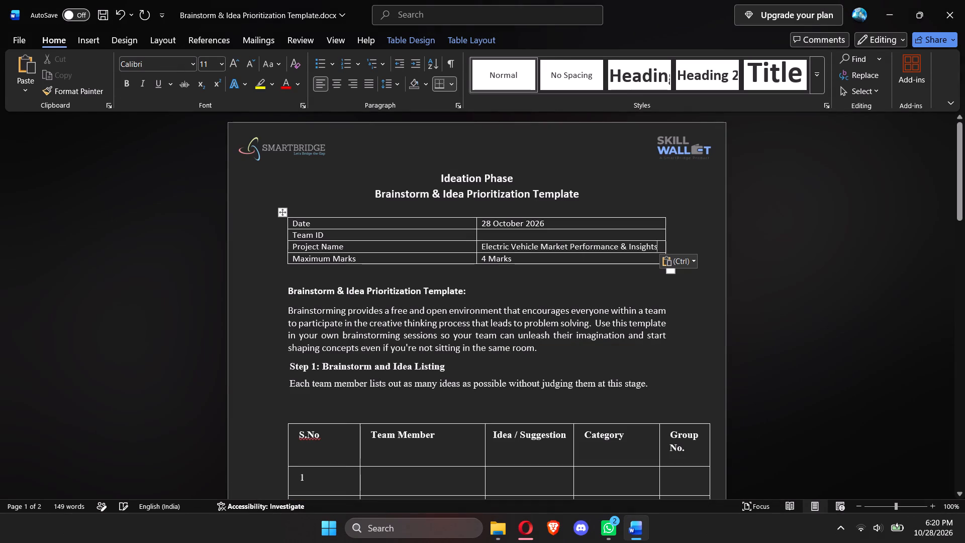
scroll(532, 341, down, 3)
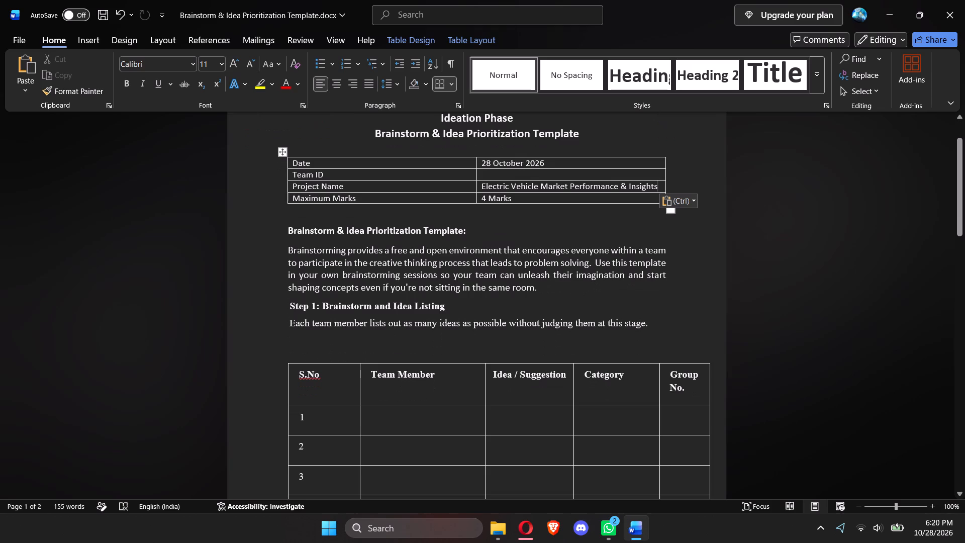
Delete the instruction sentence beneath the Step 1: Brainstorm and Idea Listing heading, along with the blank line after it.
drag(653, 325, 353, 326)
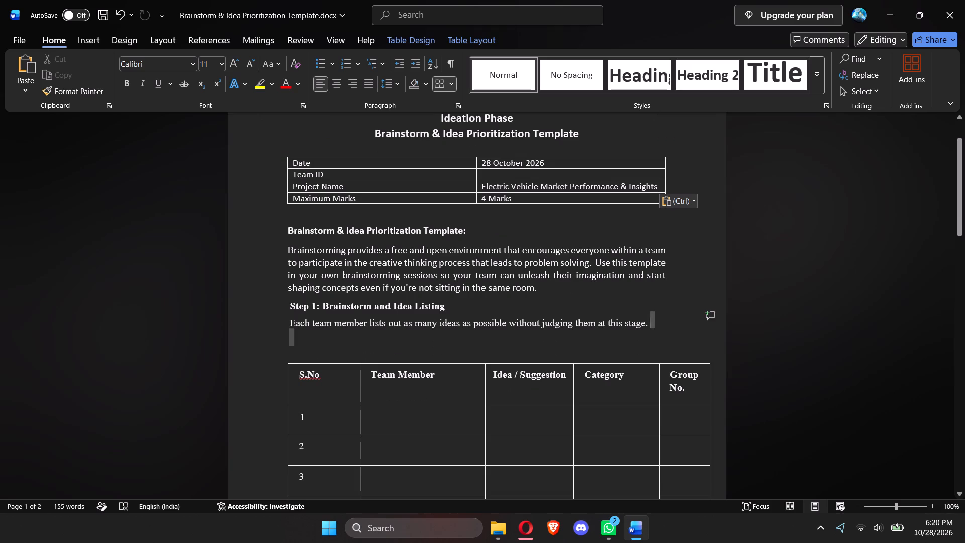
drag(353, 326, 263, 324)
key(BackSpace)
Look through the Brainstorm & Idea Prioritization Template's idea listing and prioritization tables, down to its second page.
scroll(270, 324, down, 4)
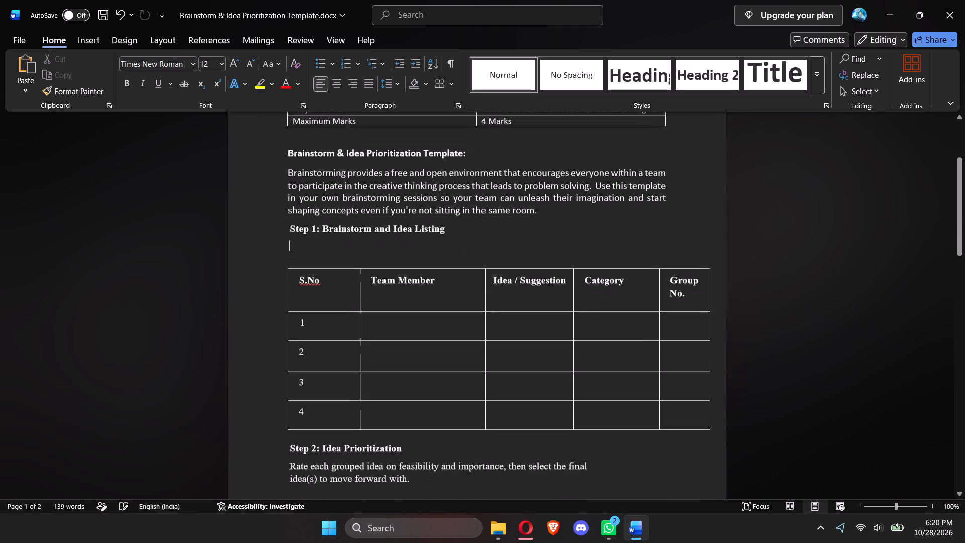
scroll(246, 353, down, 7)
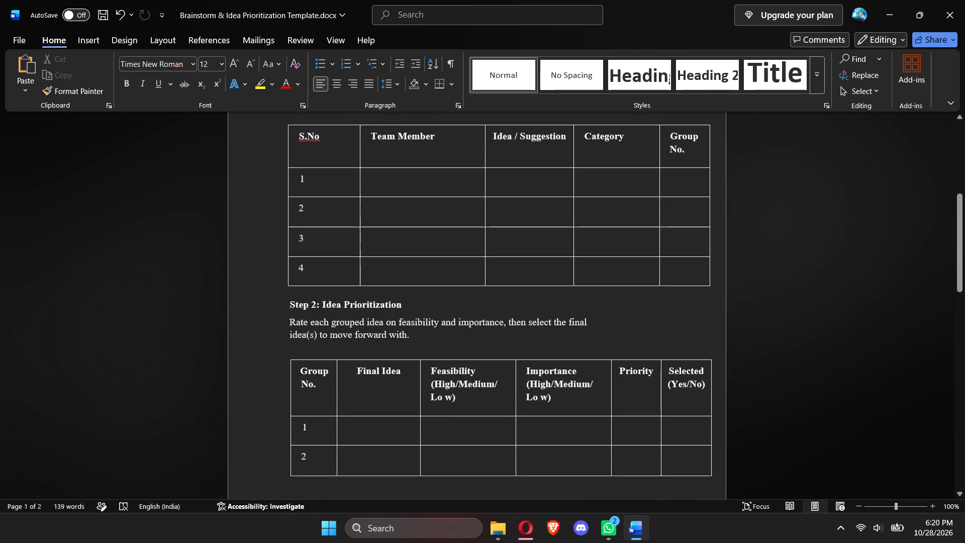
scroll(242, 342, down, 5)
scroll(242, 342, up, 11)
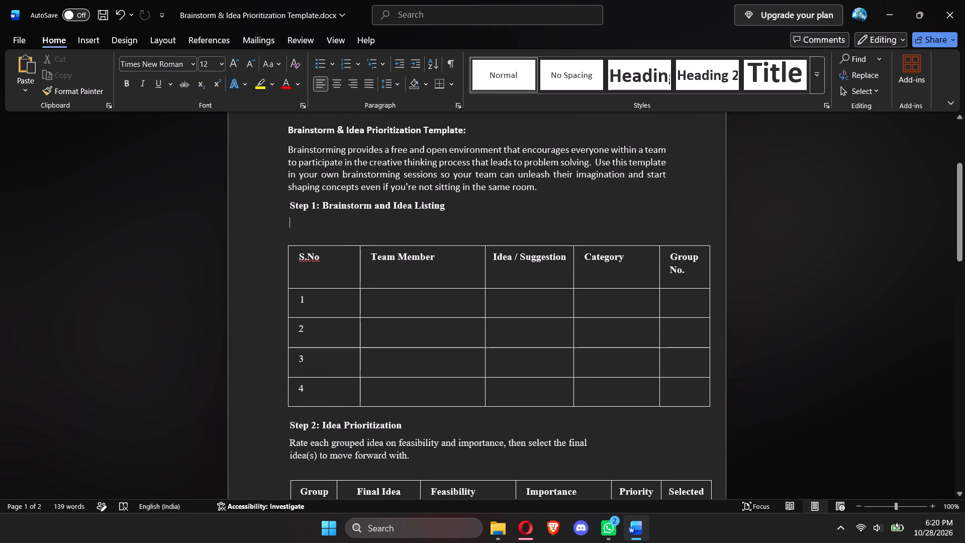
scroll(242, 342, down, 6)
scroll(424, 339, down, 11)
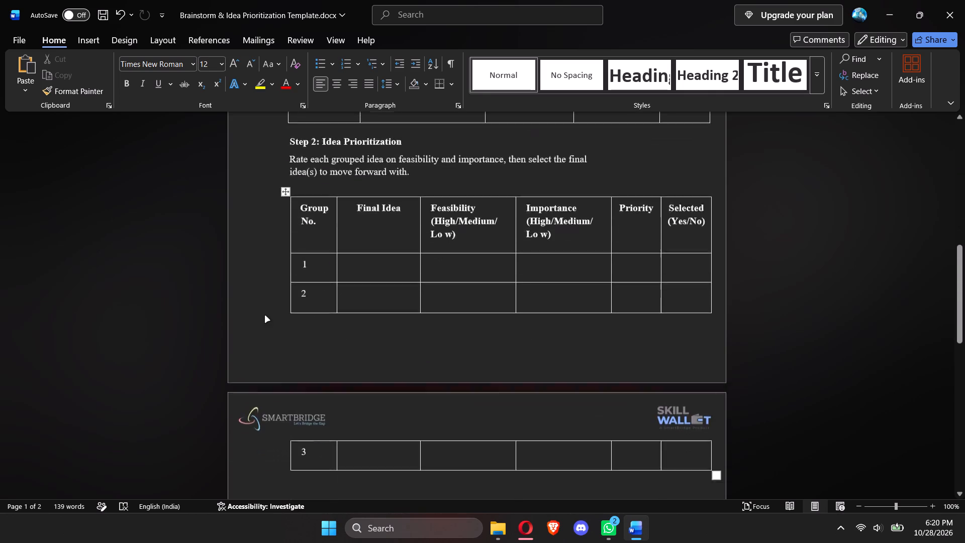
scroll(265, 315, down, 2)
scroll(260, 311, up, 5)
scroll(260, 311, down, 7)
scroll(260, 311, up, 6)
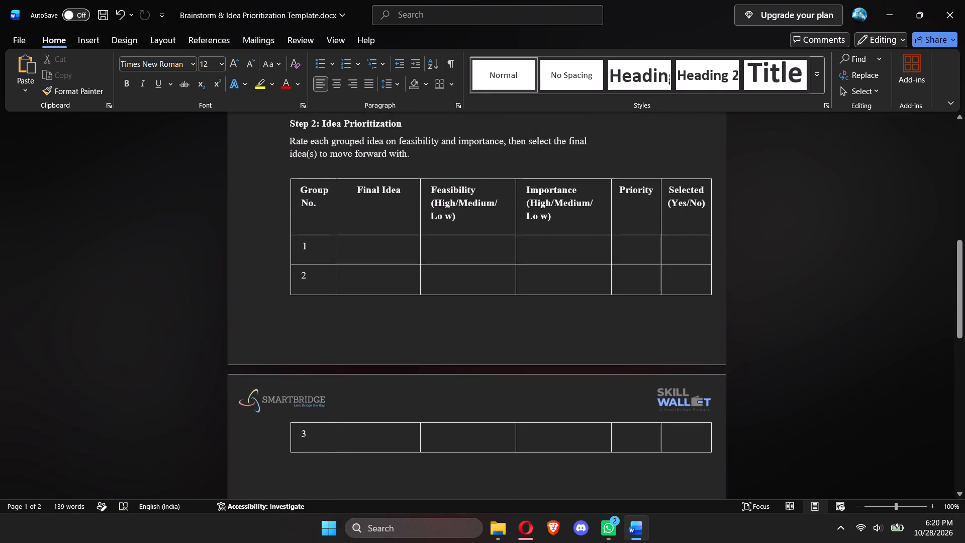
scroll(260, 311, down, 18)
scroll(262, 302, up, 15)
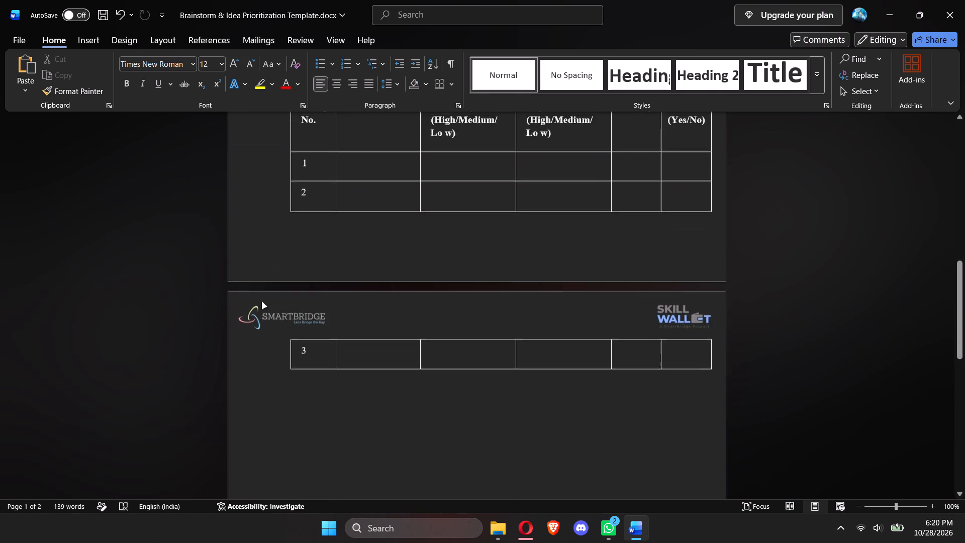
scroll(262, 302, up, 11)
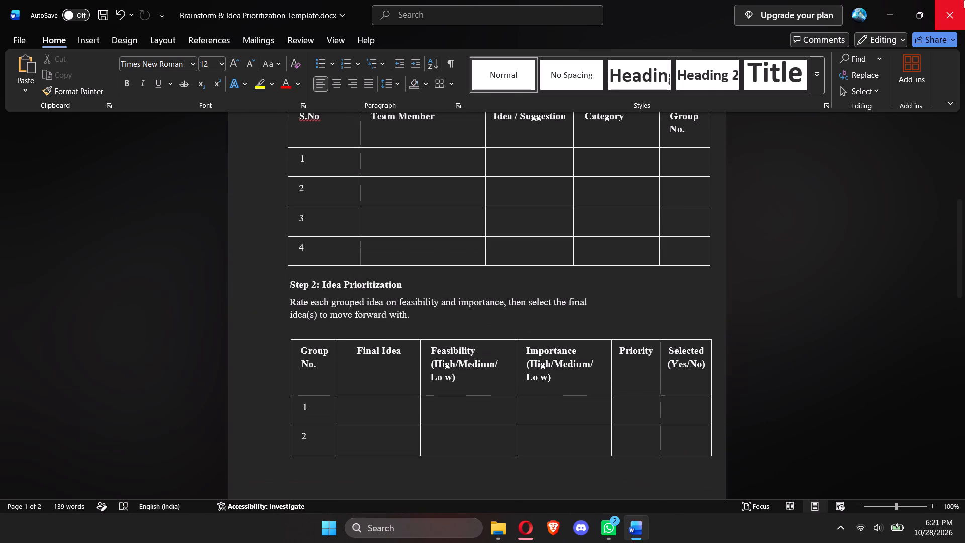
Save the Brainstorm & Idea Prioritization Template and close the document.
key(ctrl+s)
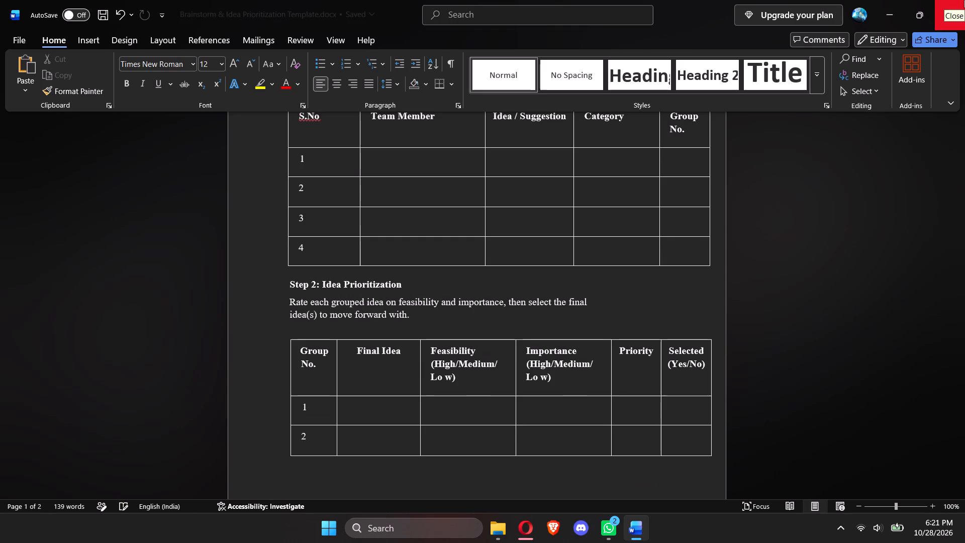
click(964, 0)
On the GAME (X:) drive, compress the EV_Market_Project_Documents_Customized folder into a ZIP archive.
right_click(482, 232)
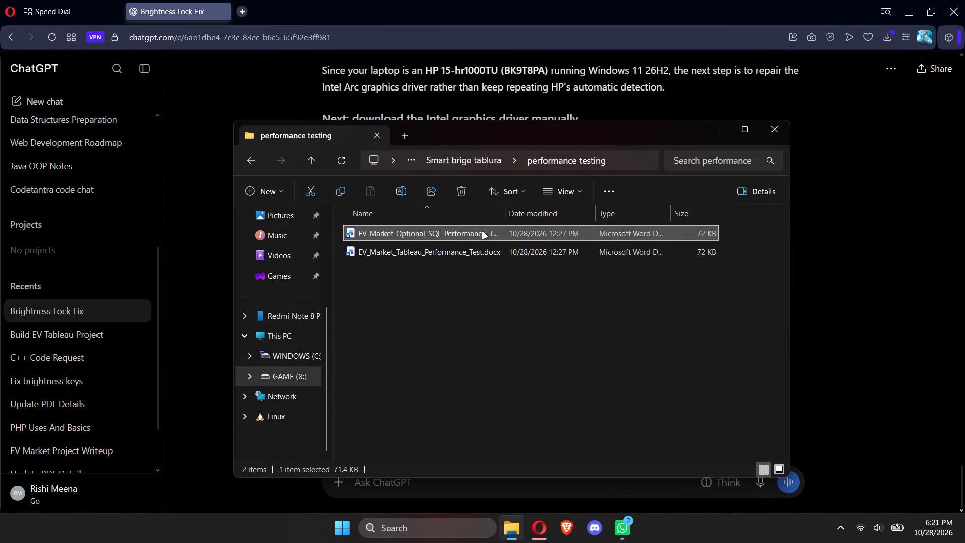
click(407, 329)
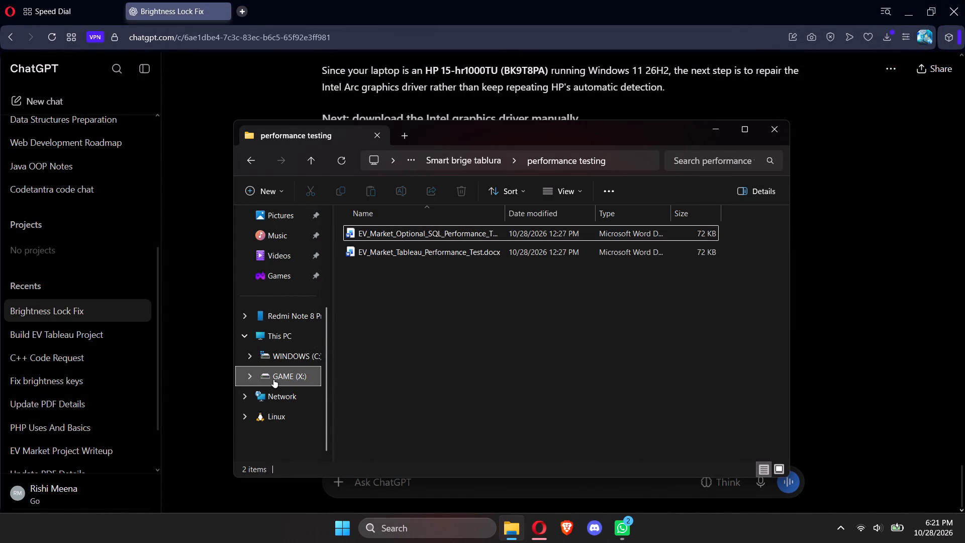
click(273, 380)
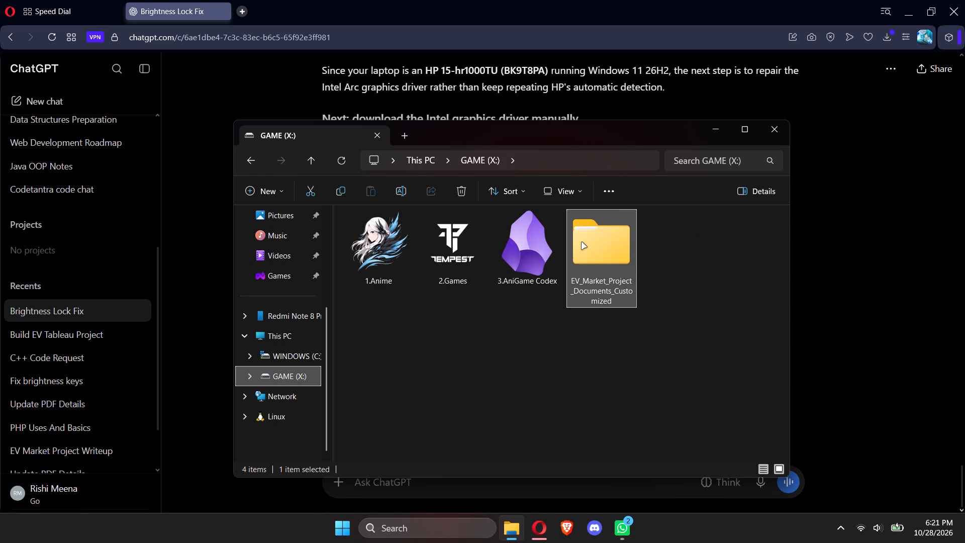
double_click(582, 242)
click(277, 385)
right_click(609, 248)
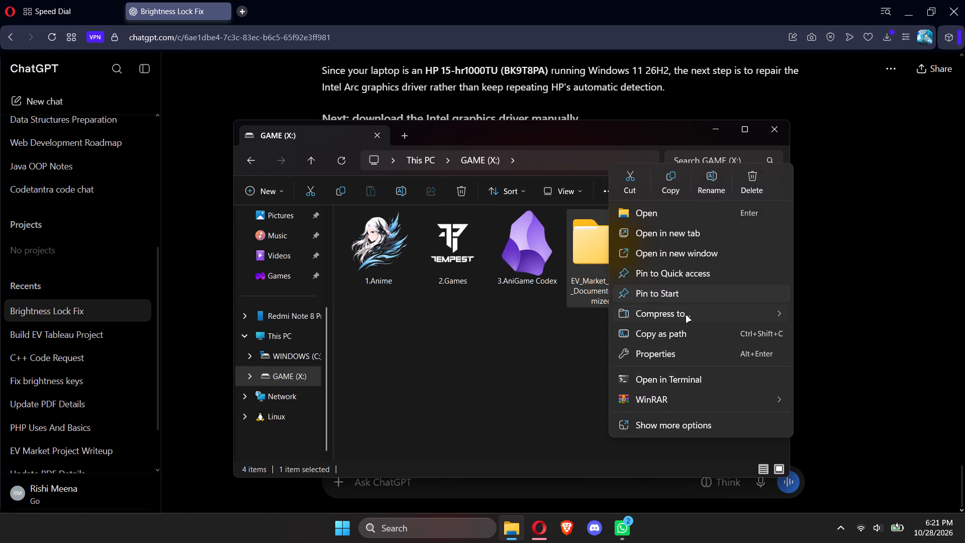
click(813, 306)
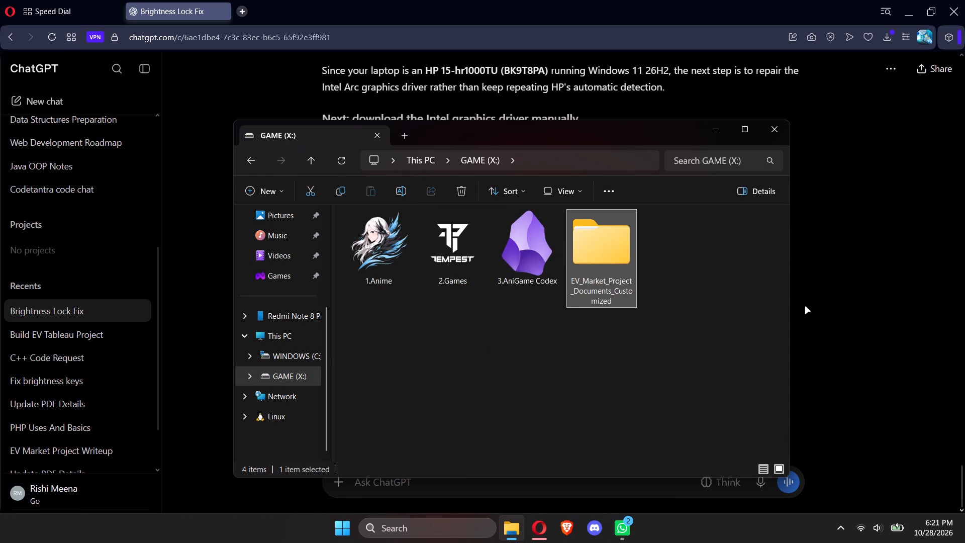
click(653, 322)
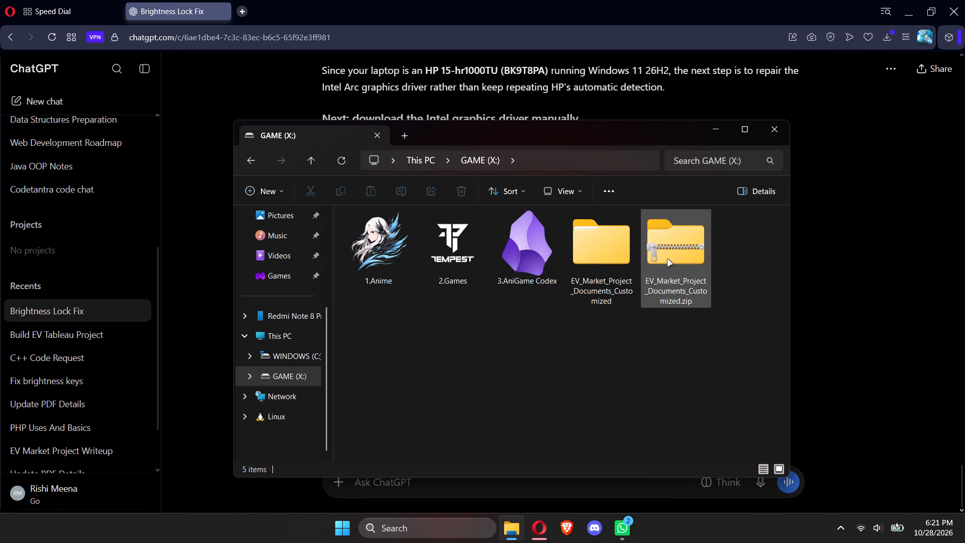
Check the subfolders of Smart brige tablura inside the EV_Market_Project_Documents_Customized folder.
double_click(603, 246)
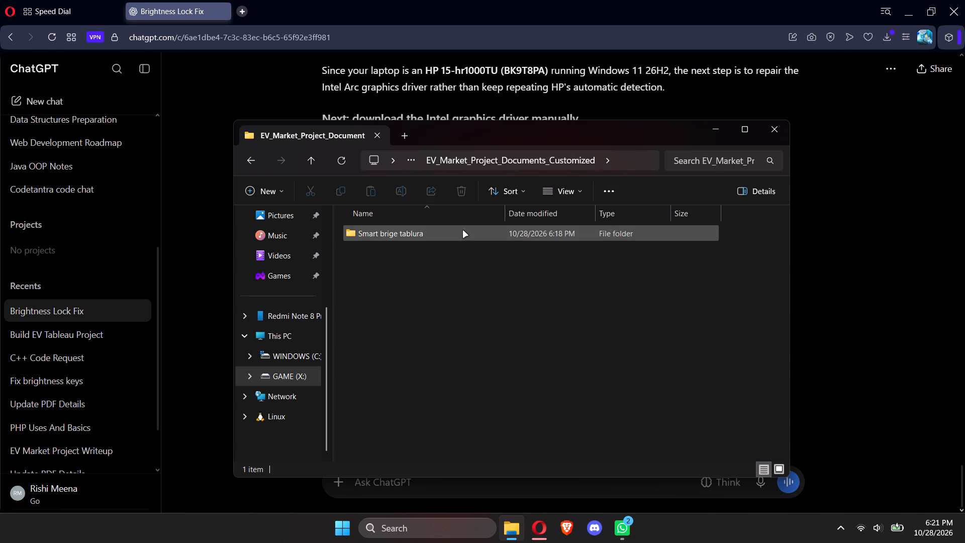
double_click(463, 230)
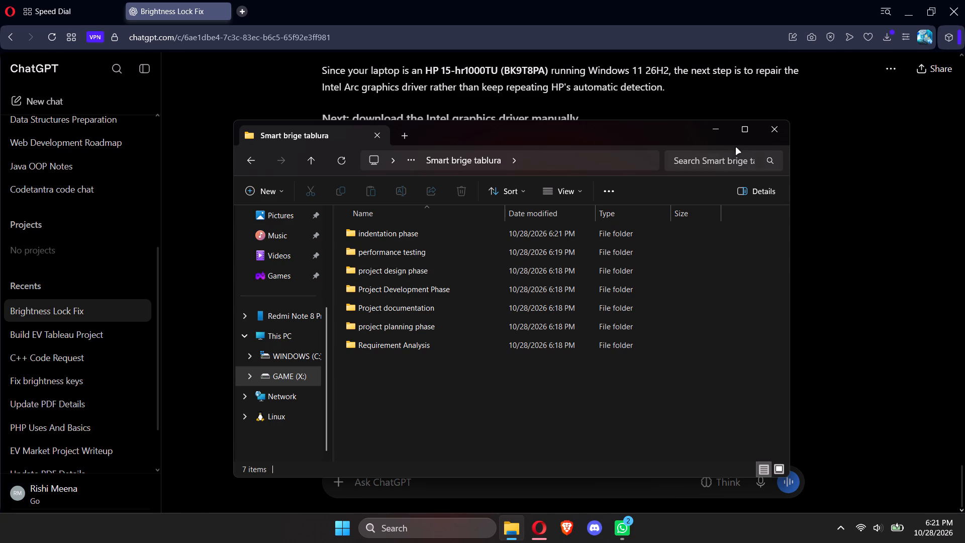
Copy EV_Market_Project_Documents_Customized.zip from the GAME (X:) drive and attach it to the Build EV Tableau Project chat in ChatGPT.
click(289, 373)
click(654, 246)
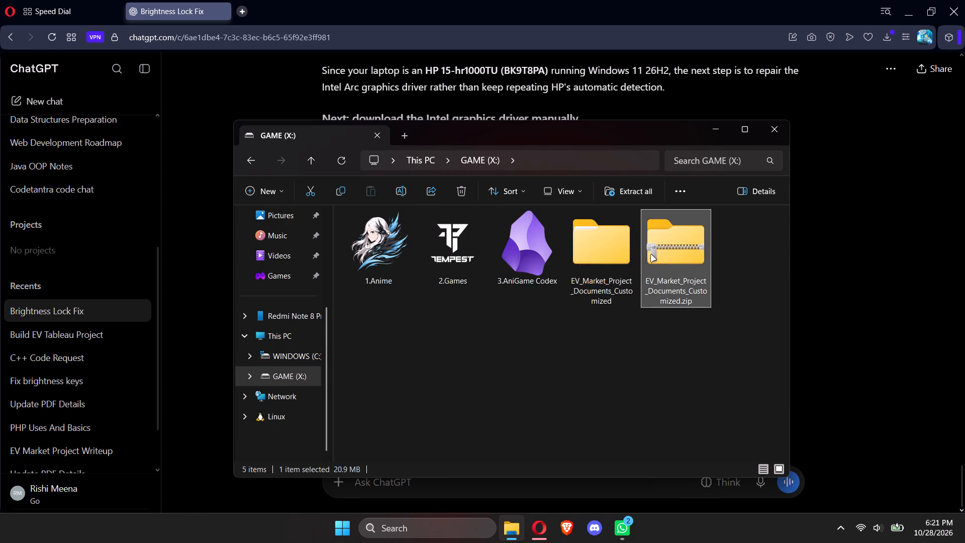
key(ctrl+c)
click(848, 260)
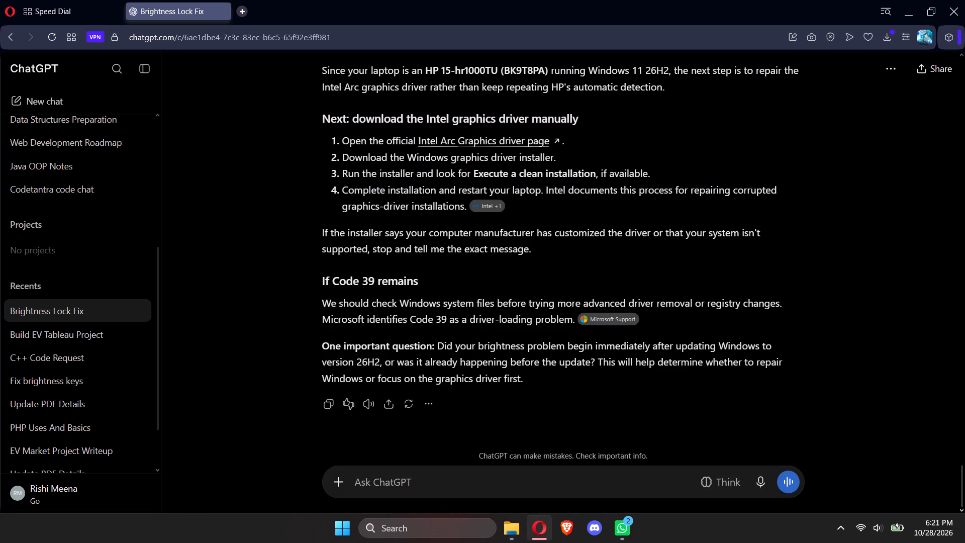
click(64, 334)
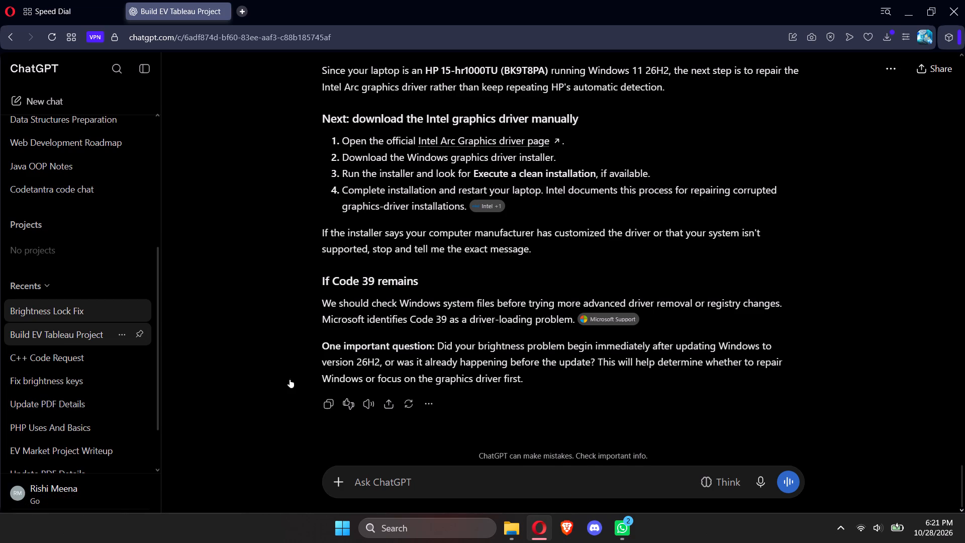
key(ctrl+v)
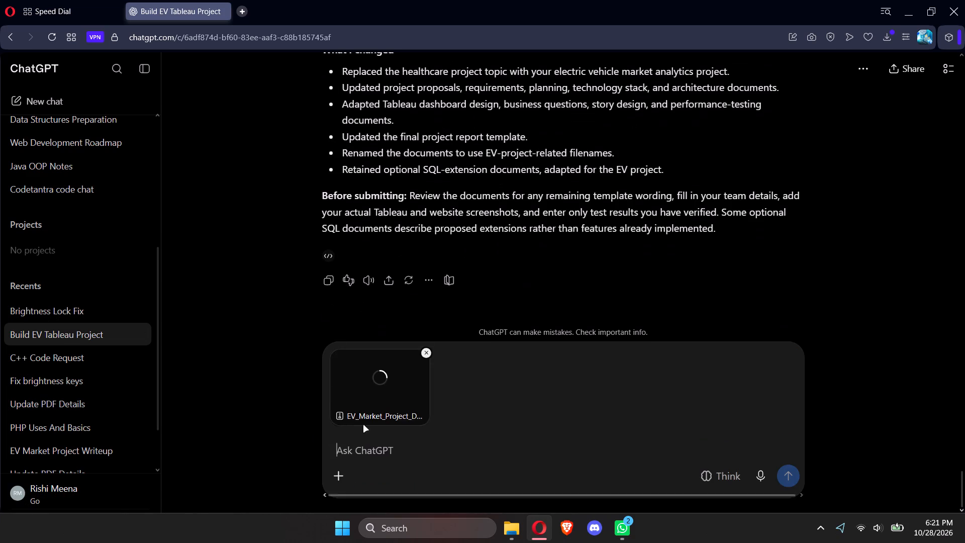
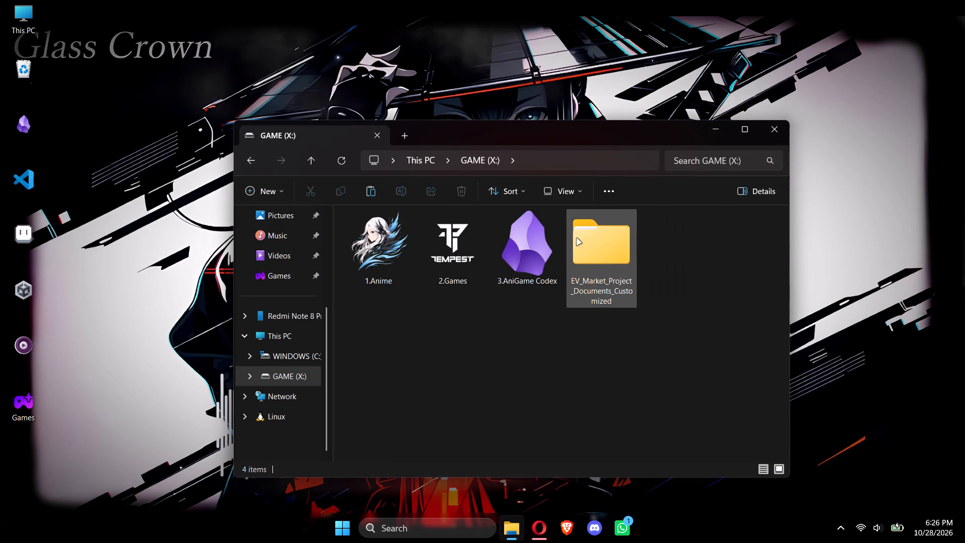
click(596, 239)
click(459, 182)
Move EV_Market_Project_Documents_Final_28_Oct_2026.zip from Downloads to the GAME (X:) drive.
scroll(279, 273, up, 1)
click(273, 216)
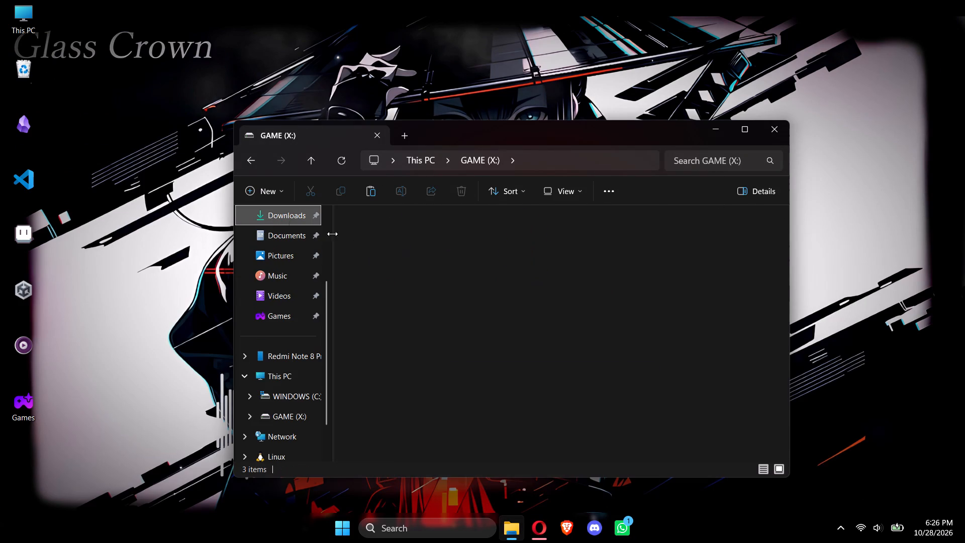
click(461, 253)
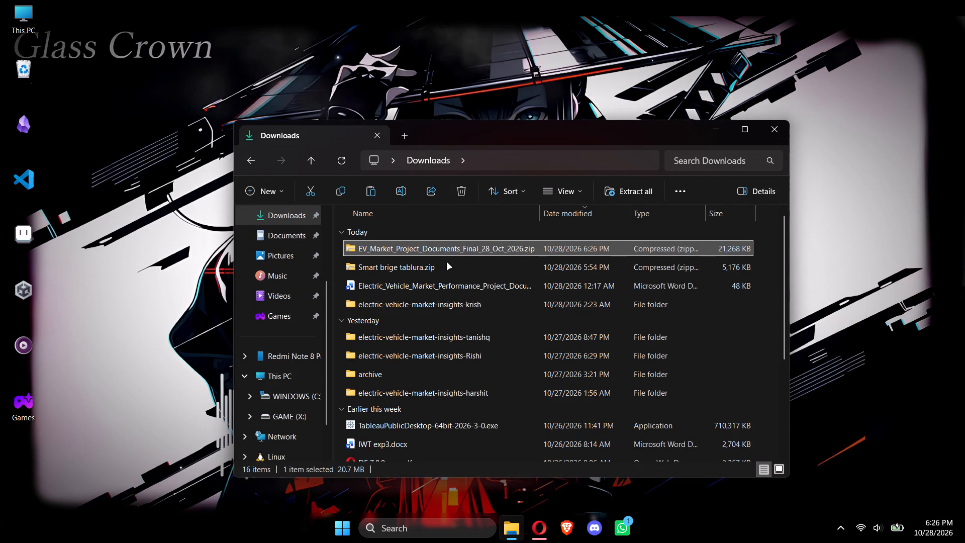
key(ctrl+x)
scroll(285, 322, down, 3)
click(273, 370)
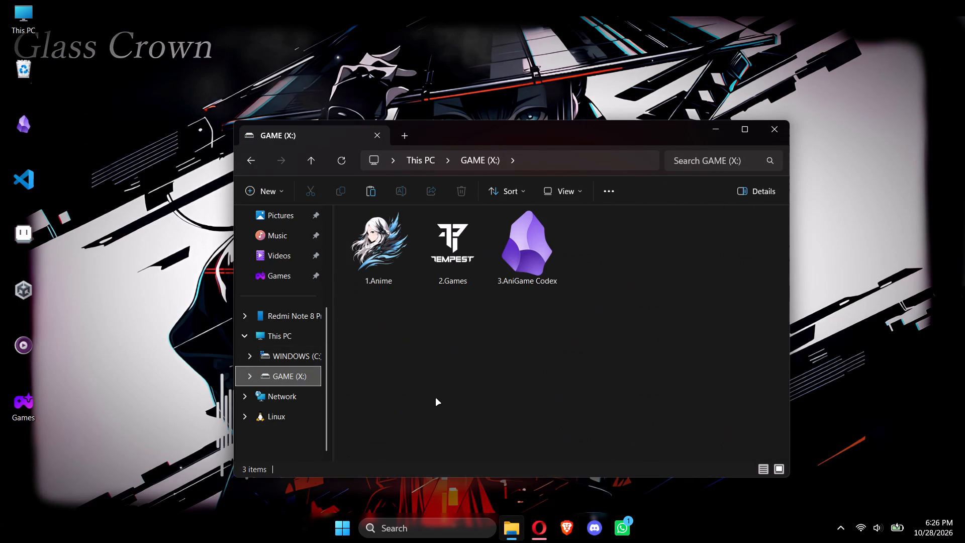
key(ctrl+v)
Extract the moved ZIP with WinRAR into a folder named EV_Market_Project_Documents_Final_28_Oct_2026.
right_click(603, 244)
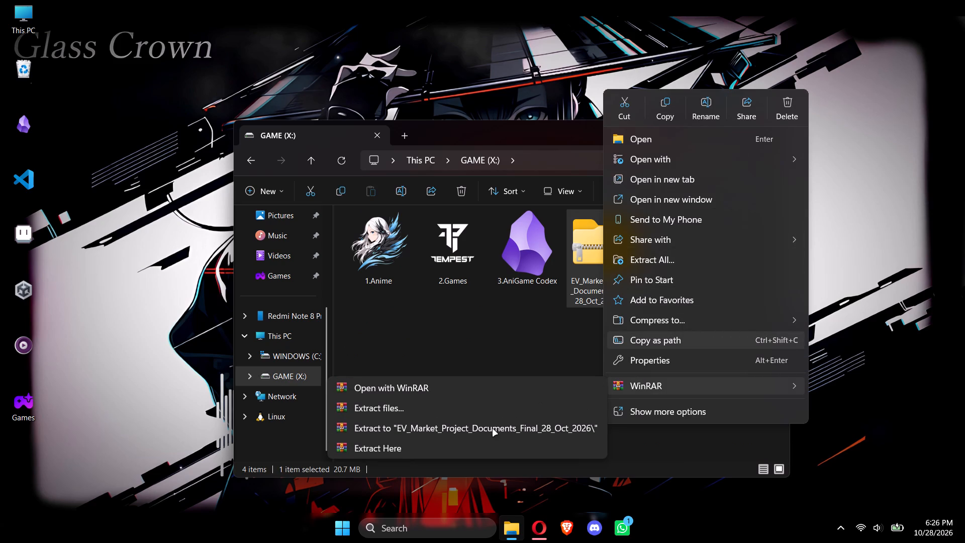
click(493, 429)
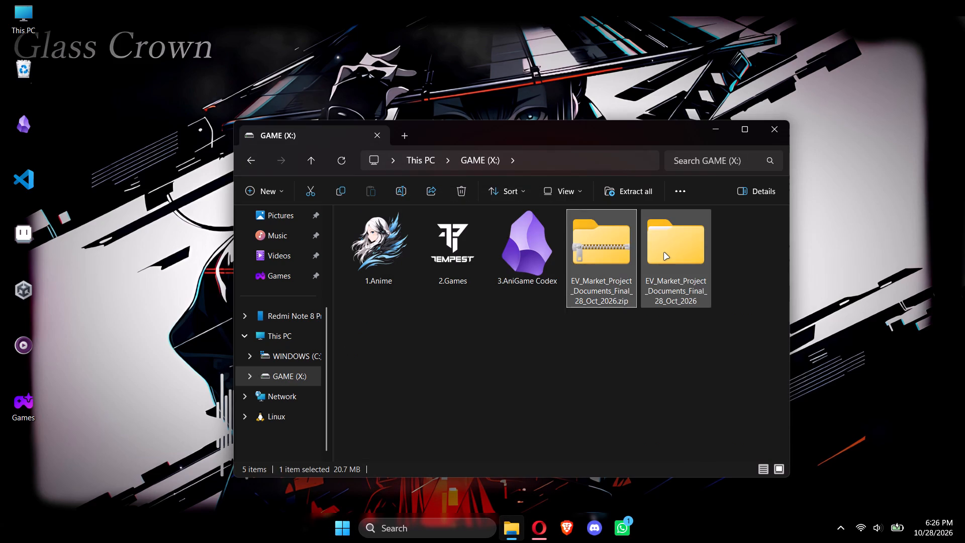
Open the Brainstorm & Idea Prioritization Template from the extracted indentation phase folder, review its header details and tables, and close it.
double_click(664, 252)
double_click(508, 236)
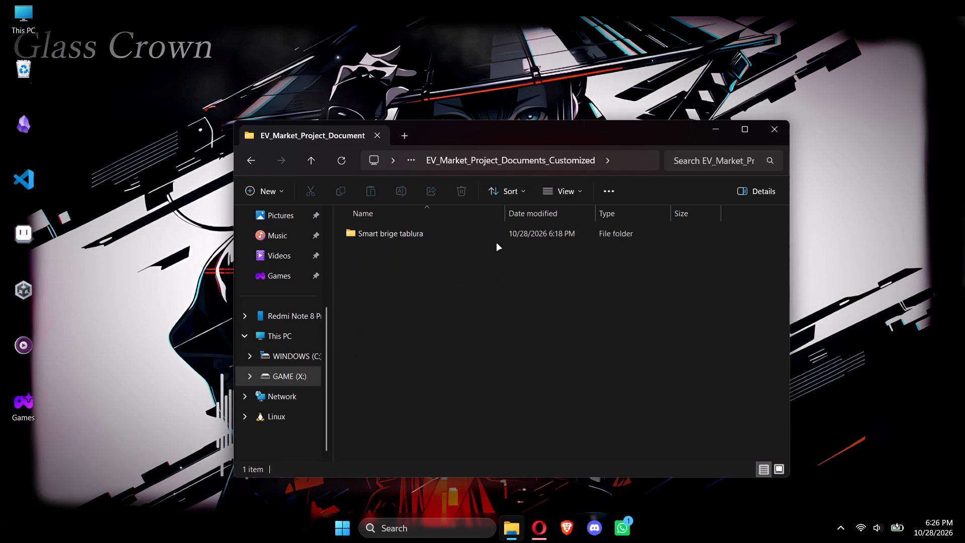
double_click(483, 234)
double_click(473, 231)
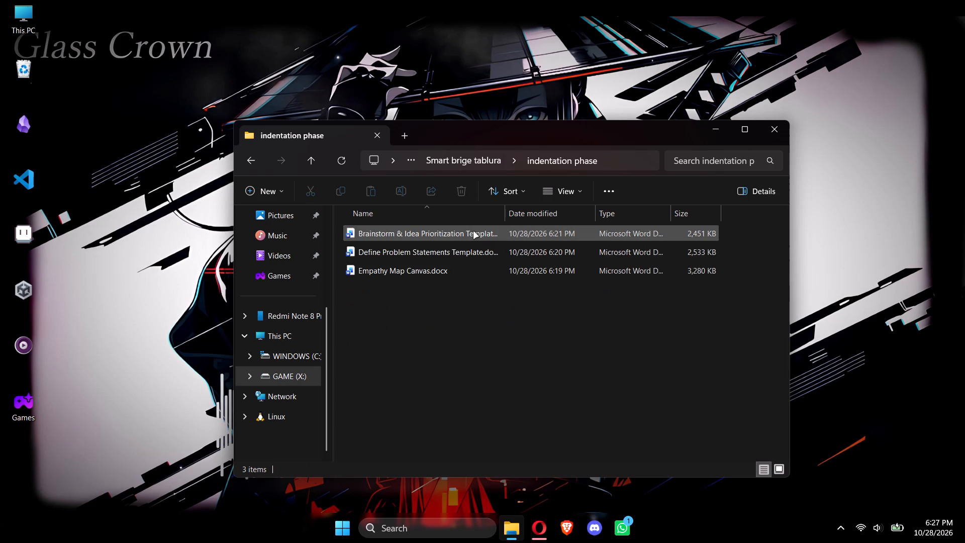
double_click(473, 231)
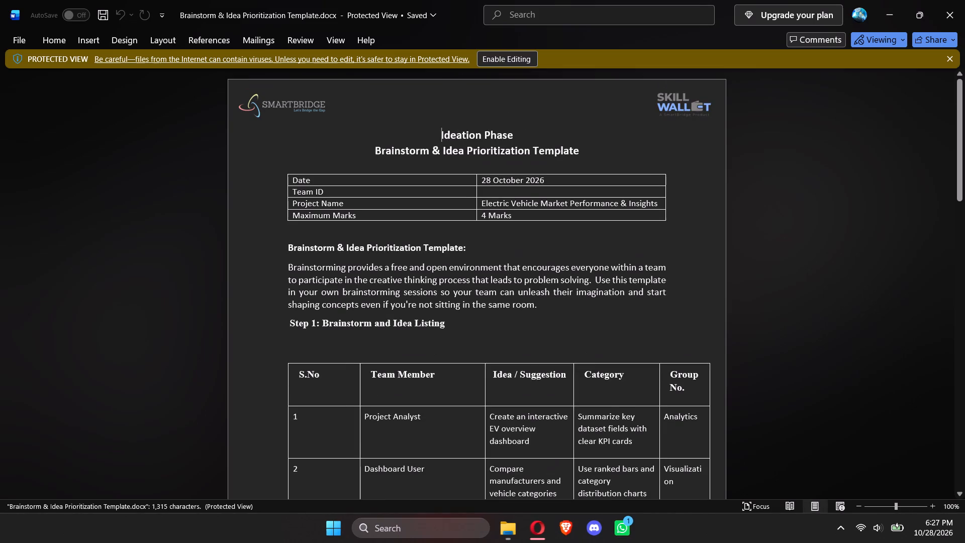
scroll(514, 290, down, 19)
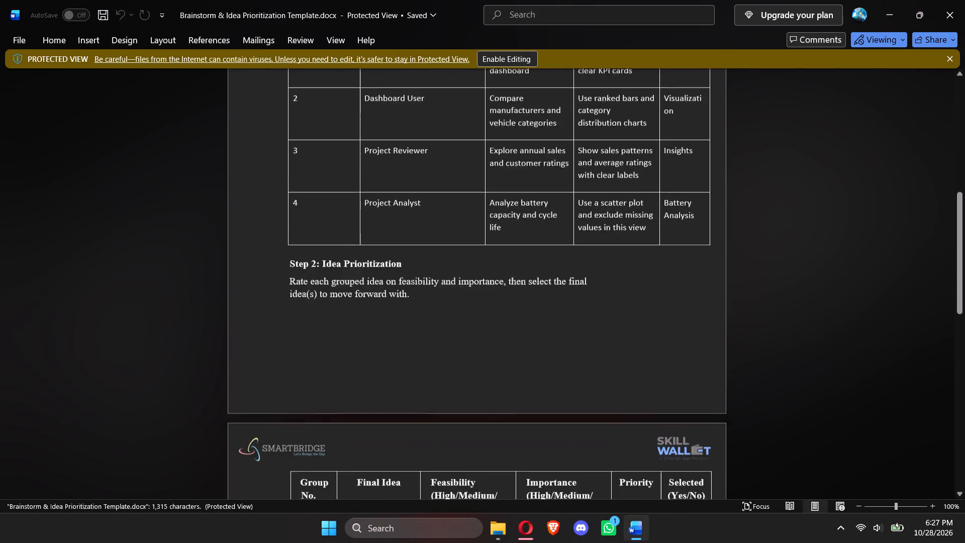
scroll(514, 292, down, 20)
scroll(514, 292, down, 2)
scroll(514, 288, up, 20)
scroll(514, 288, up, 3)
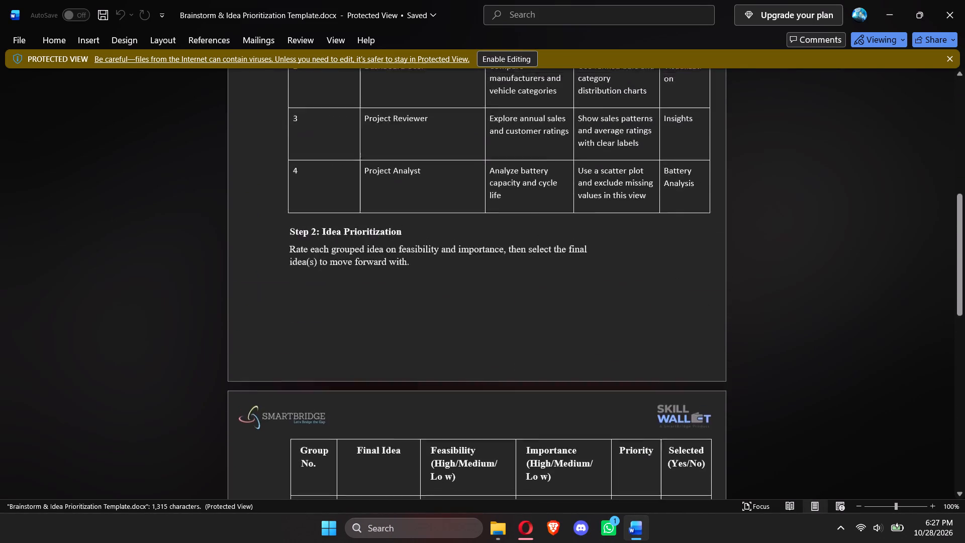
scroll(508, 286, up, 18)
click(964, 0)
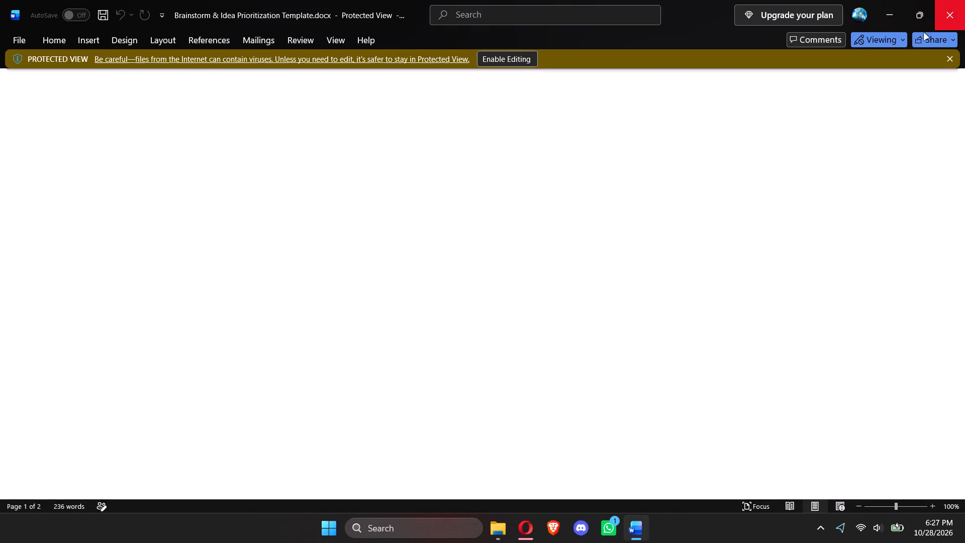
Open Define Problem Statements Template, look through its contents down to the problem statement table, and close it.
double_click(488, 257)
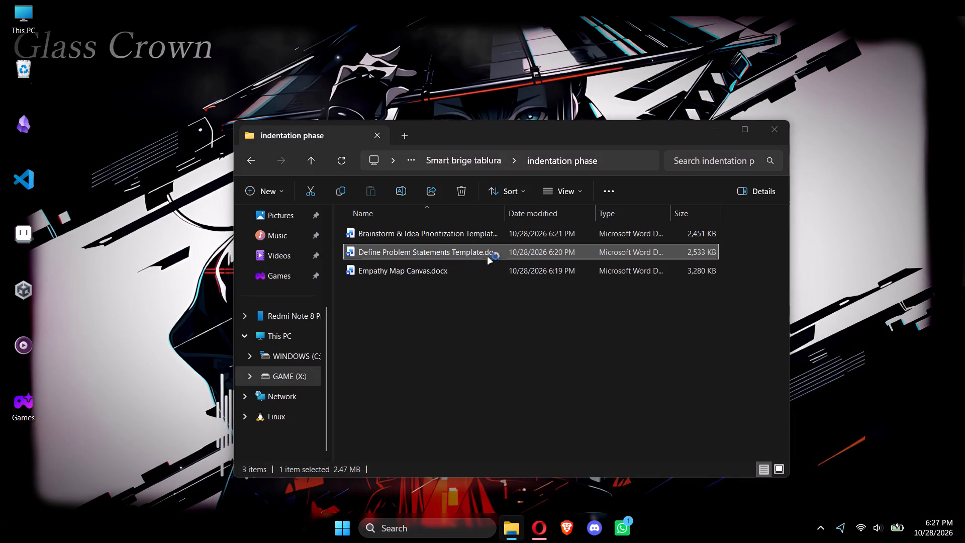
scroll(529, 304, down, 10)
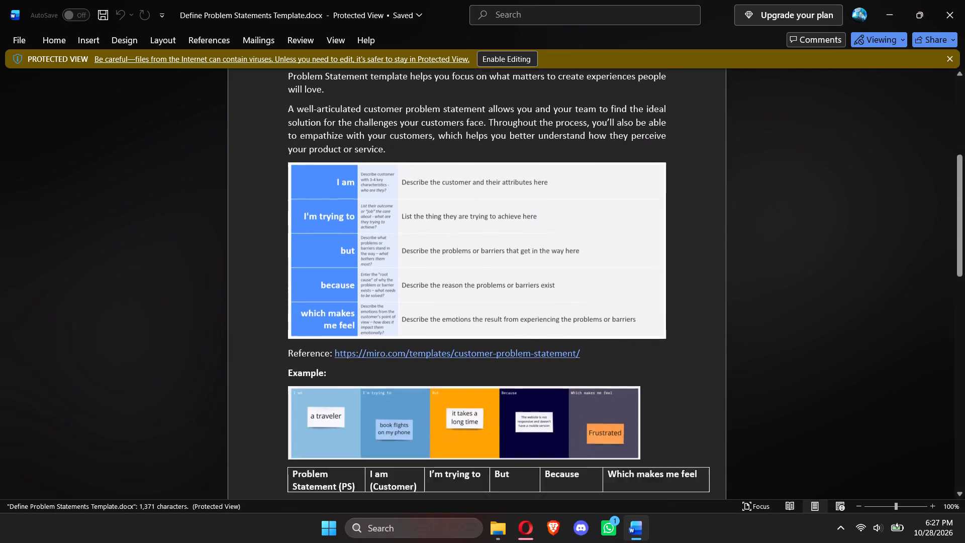
scroll(529, 304, down, 20)
scroll(529, 304, down, 13)
click(964, 0)
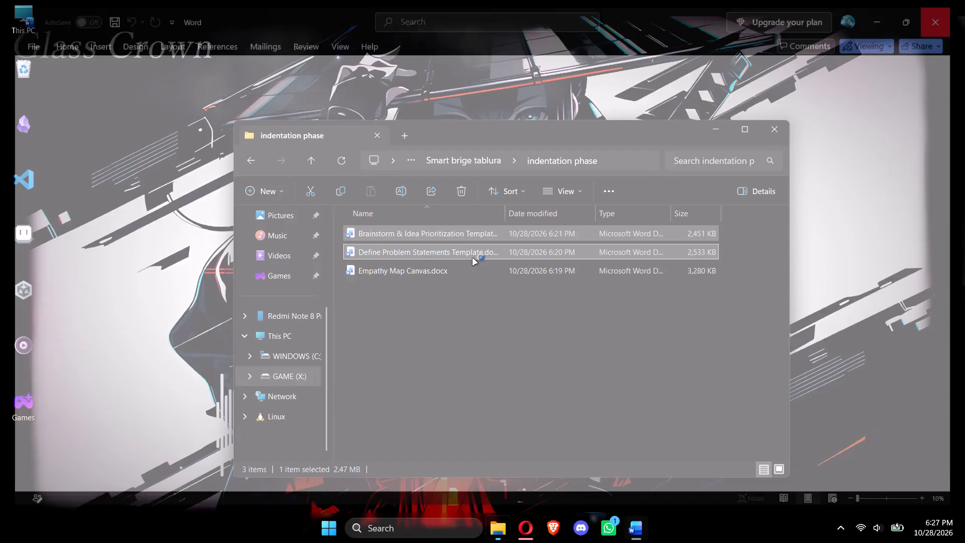
Open Empathy Map Canvas.docx, check its header table and empathy map, and close it.
double_click(459, 275)
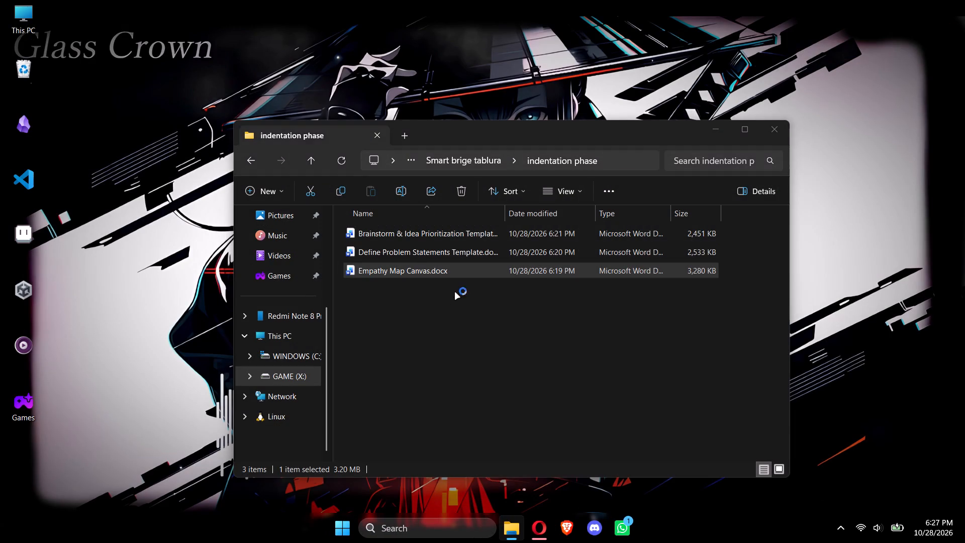
scroll(464, 323, down, 3)
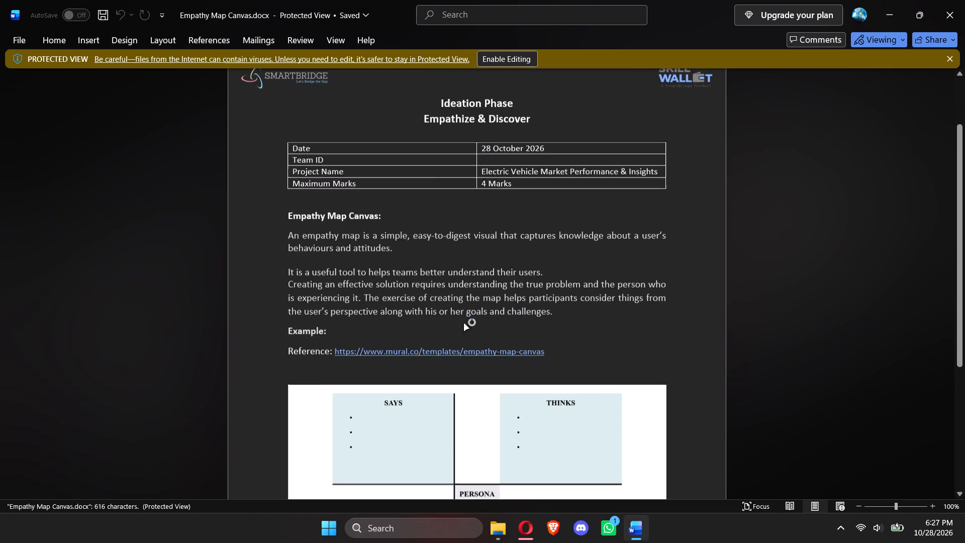
scroll(464, 323, down, 20)
click(964, 0)
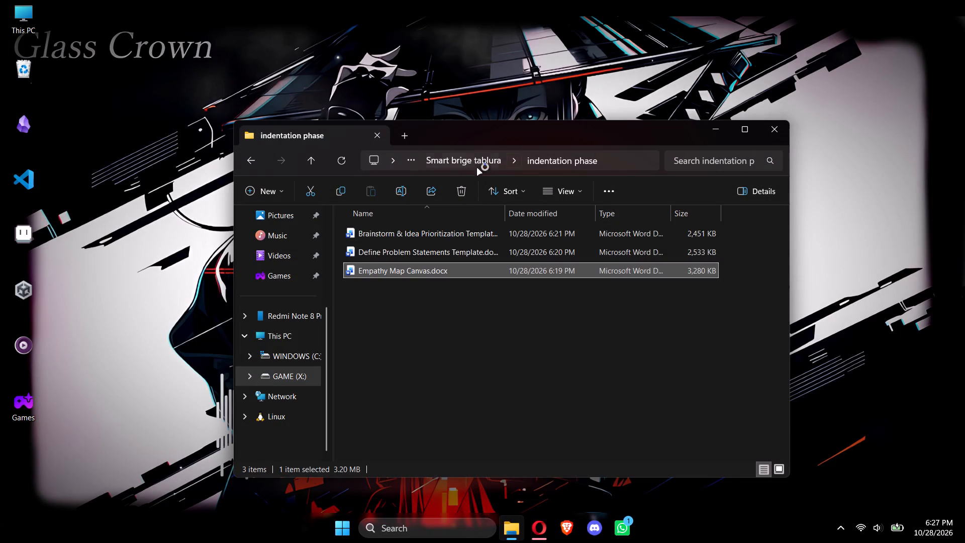
Open EV_Market_Optional_SQL_Performance_Test.docx from the performance testing folder, review its header and testing table, and close it.
click(475, 161)
double_click(463, 249)
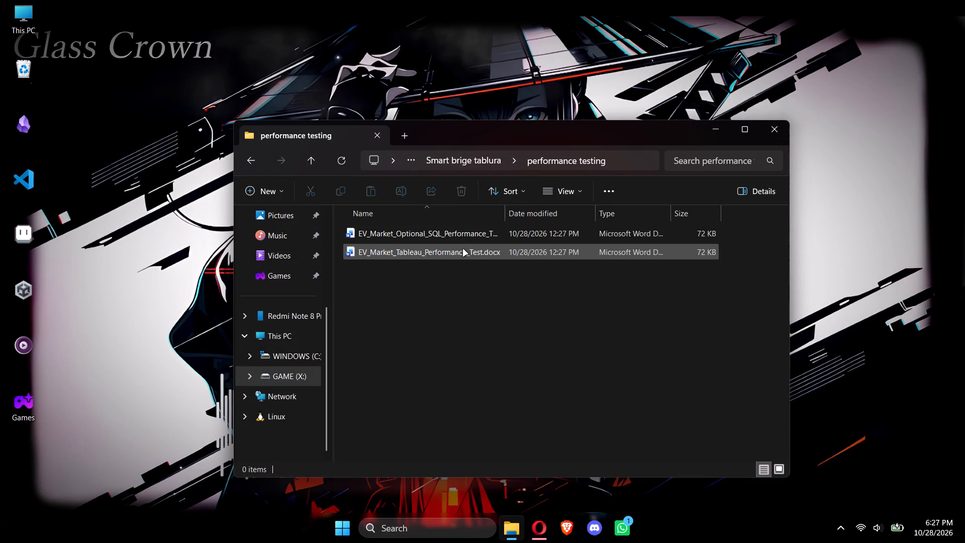
double_click(469, 237)
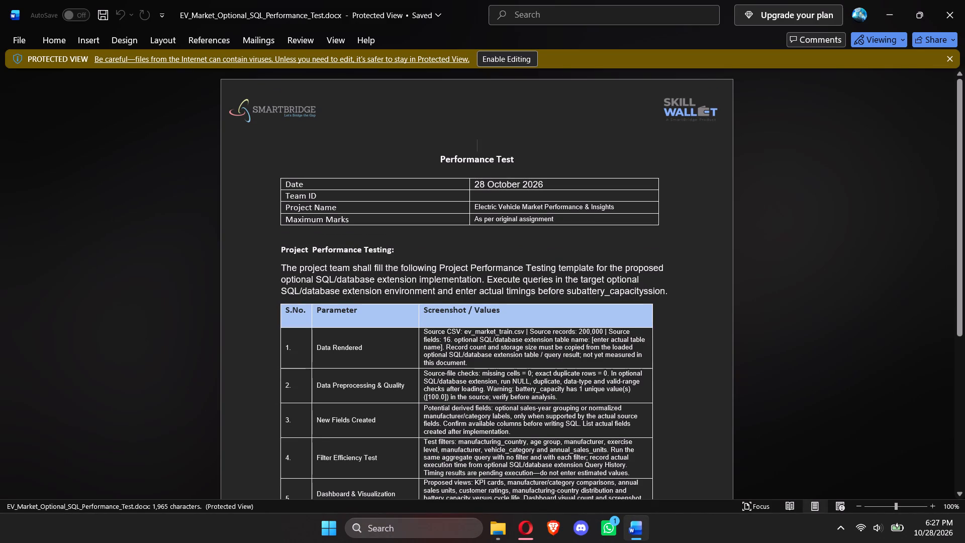
scroll(514, 217, down, 20)
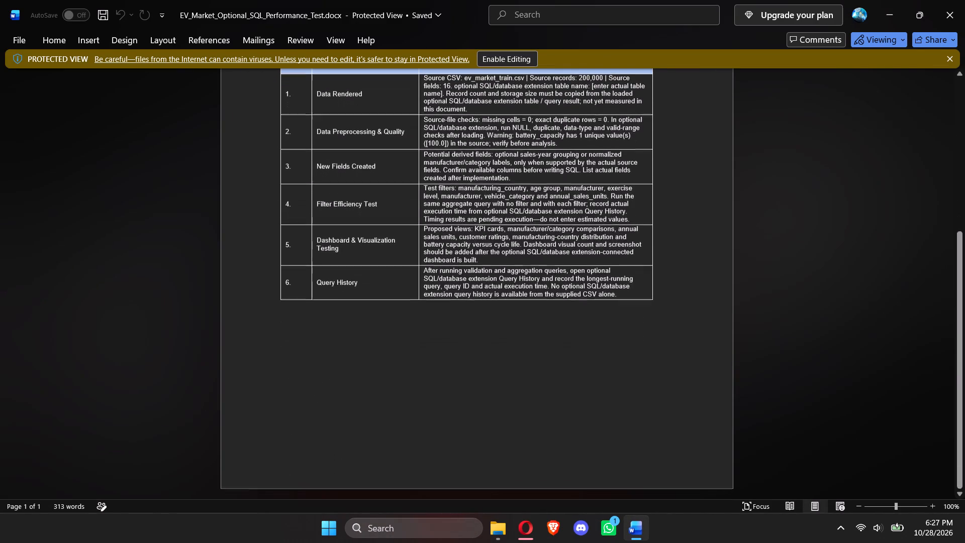
scroll(515, 235, down, 4)
scroll(525, 218, up, 14)
click(964, 0)
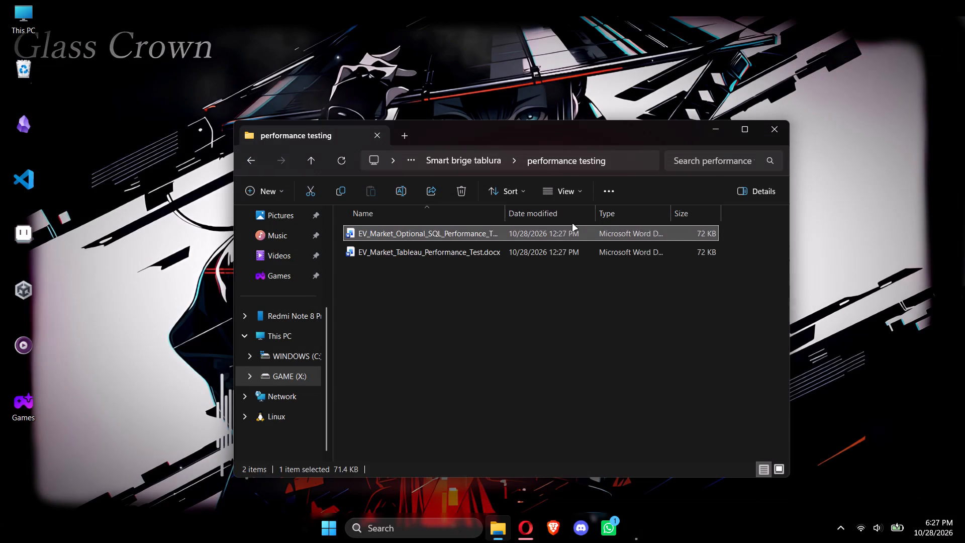
Open EV_Market_Tableau_Performance_Test.docx, review its header details and performance testing table, and close it.
double_click(506, 257)
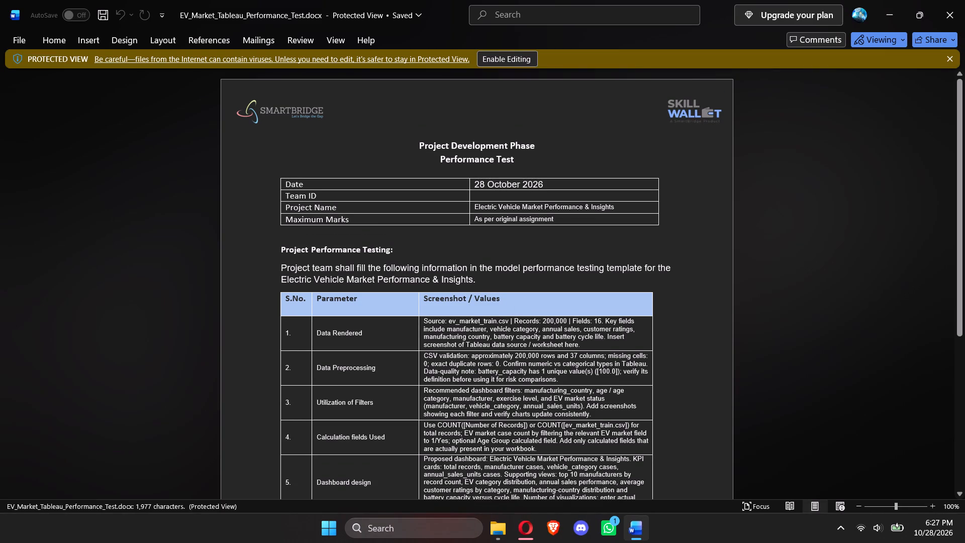
scroll(516, 308, down, 20)
click(964, 0)
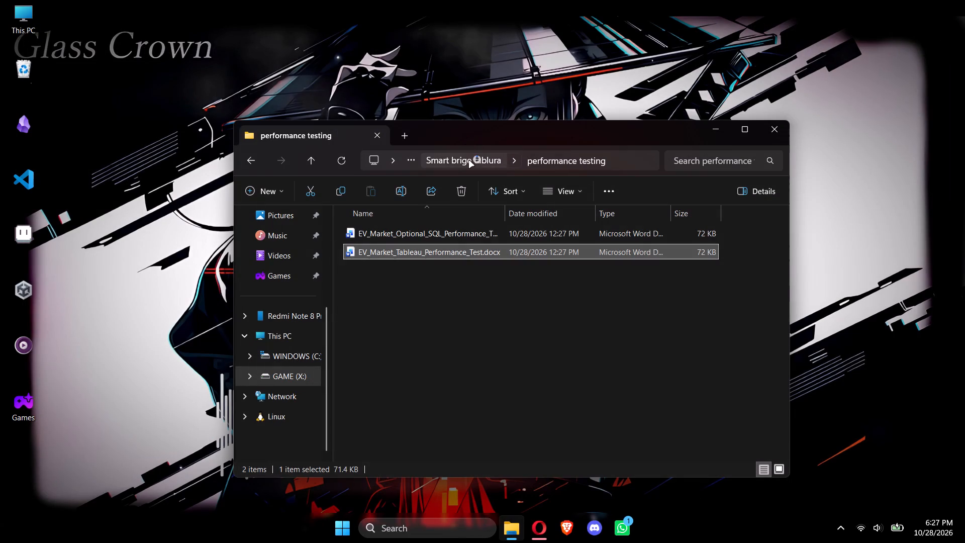
Open EV_Market_Project_Proposal.docx from the project design phase folder, review its header, overview, solution and resource tables, and close it.
click(469, 160)
double_click(459, 253)
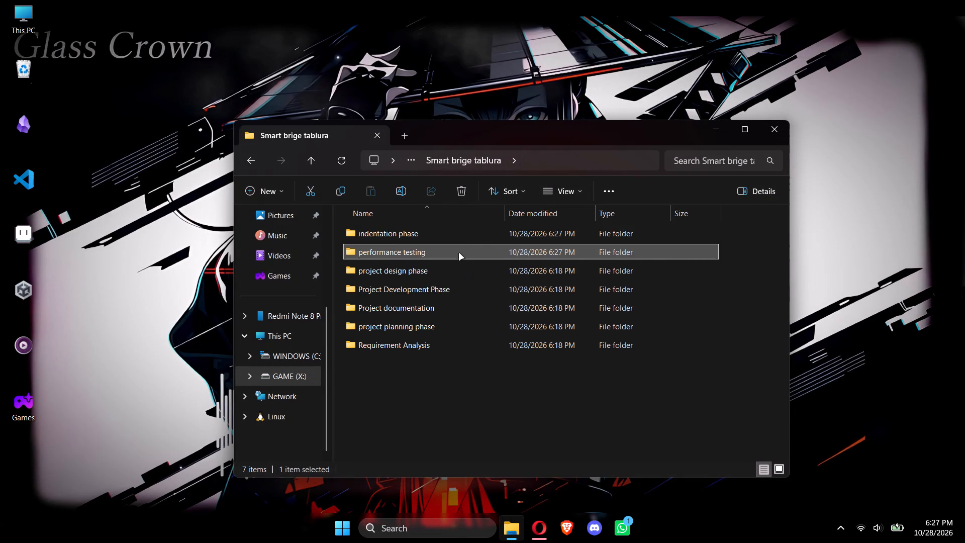
click(450, 260)
click(464, 268)
click(464, 268)
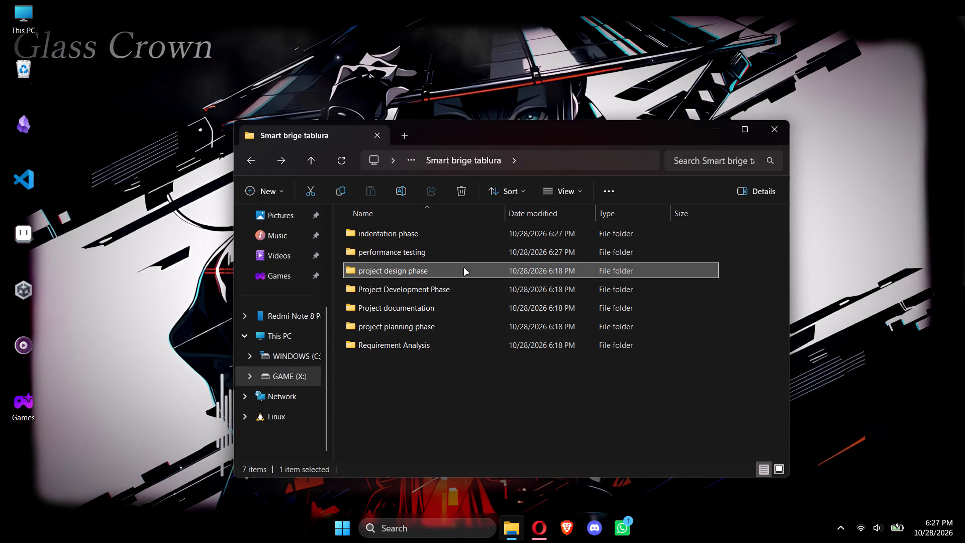
double_click(466, 270)
double_click(468, 230)
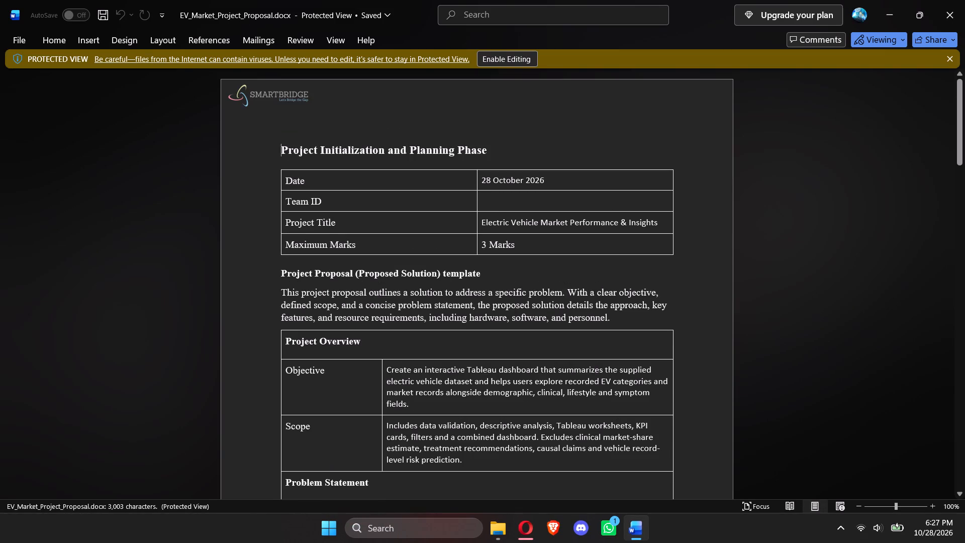
scroll(506, 324, down, 7)
scroll(506, 324, down, 15)
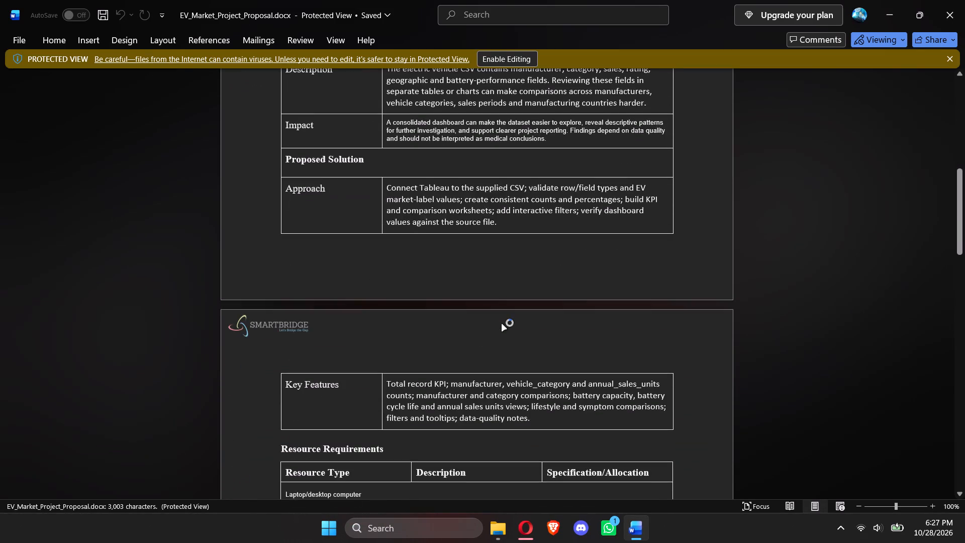
scroll(502, 324, down, 15)
scroll(502, 324, down, 13)
click(964, 0)
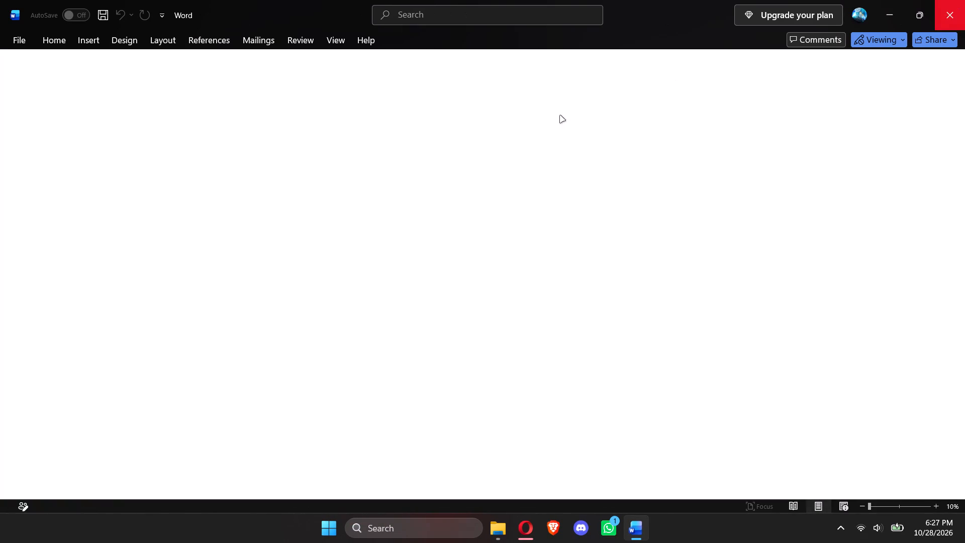
Open EV_Market_Solution_Architecture.docx, look through the header, architecture diagram and component description table, and close it.
double_click(471, 244)
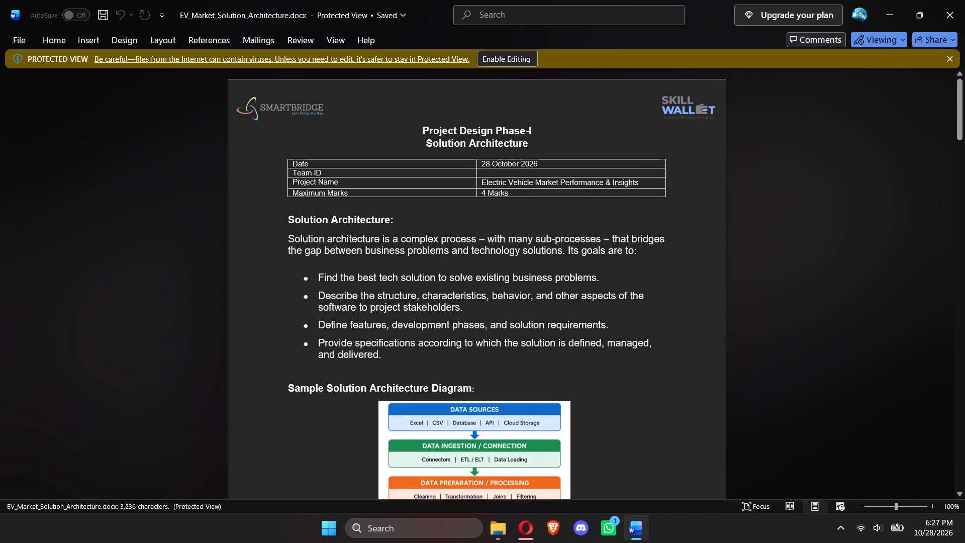
scroll(548, 300, down, 3)
scroll(549, 297, down, 20)
scroll(549, 297, down, 7)
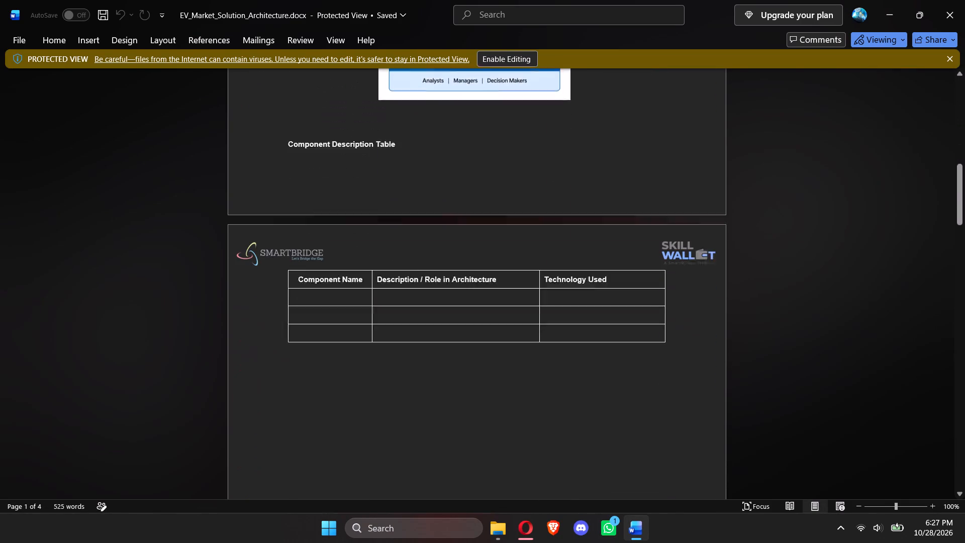
scroll(548, 285, down, 7)
click(964, 0)
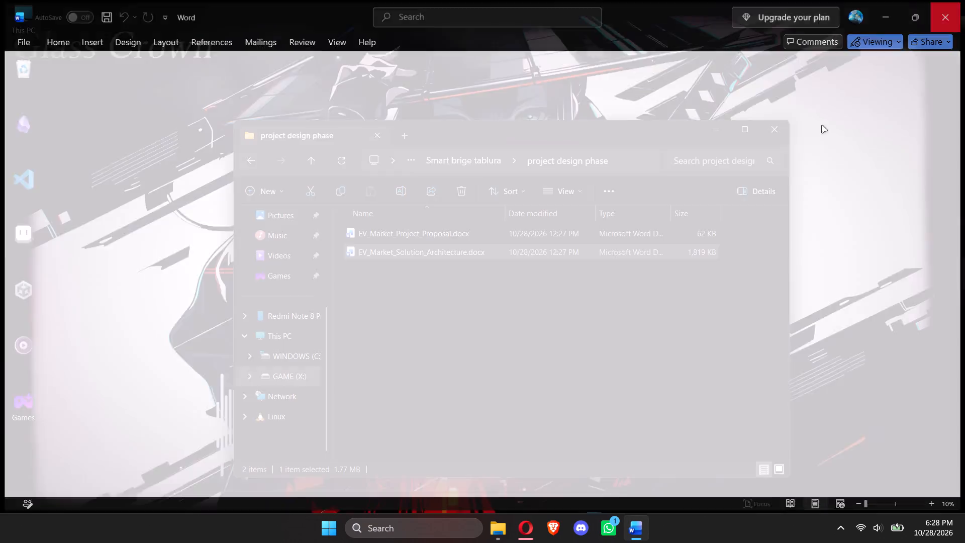
Open EV_Market_Optional_SQL_Business_Questions.docx from the Snowflake folder in Project Development Phase and enable editing.
click(489, 162)
double_click(463, 292)
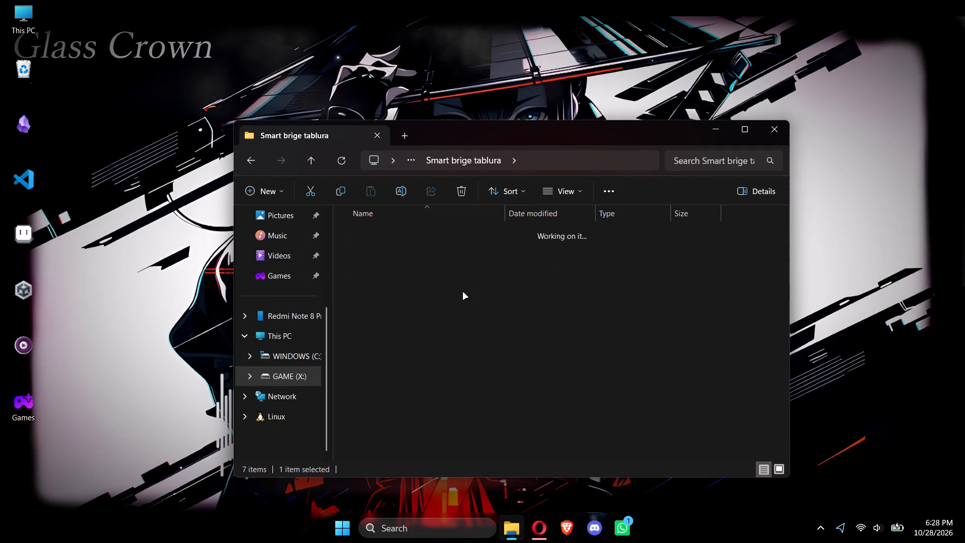
double_click(453, 239)
double_click(459, 234)
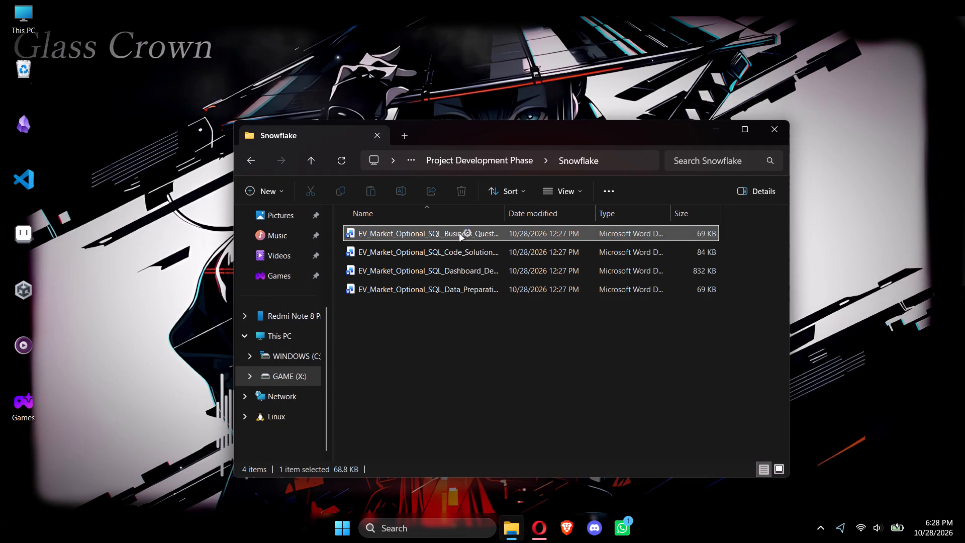
scroll(487, 250, down, 3)
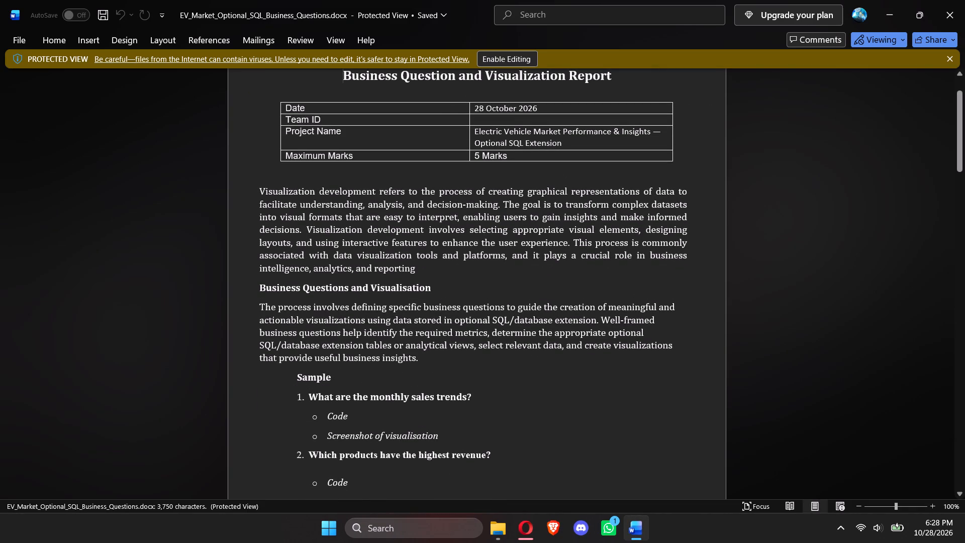
click(526, 59)
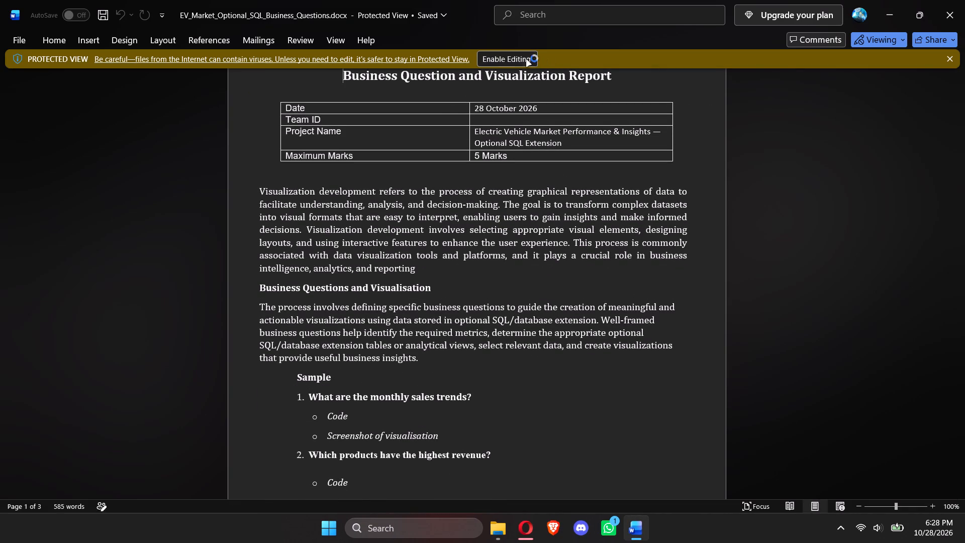
Delete "— Optional SQL Extension" from the Project Name cell so it reads "Electric Vehicle Market Performance & Insights", and save the document.
click(611, 240)
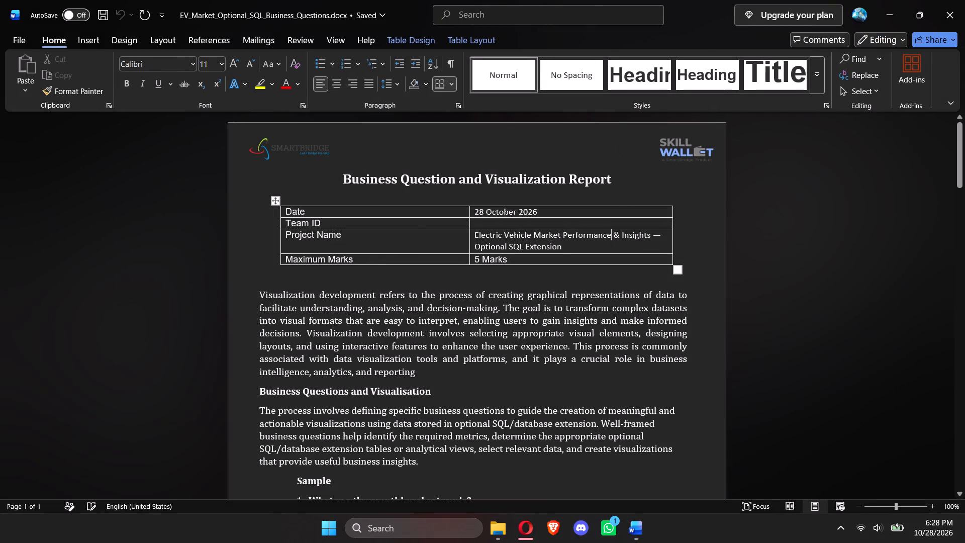
drag(616, 247, 650, 237)
key(BackSpace)
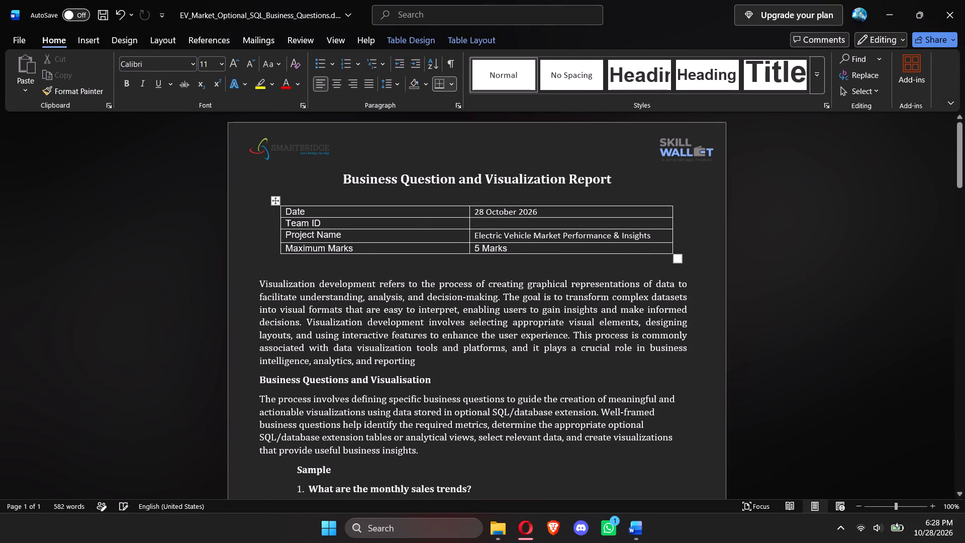
scroll(587, 379, down, 14)
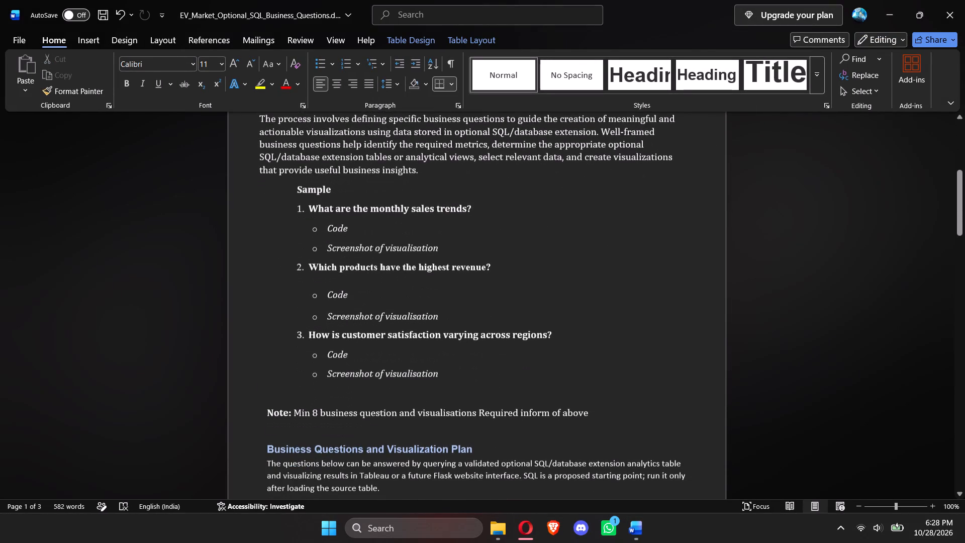
key(ctrl+s)
In the Business Questions and Visualization Plan table, change total_records to "total records" in the first proposed SQL query.
scroll(507, 440, down, 16)
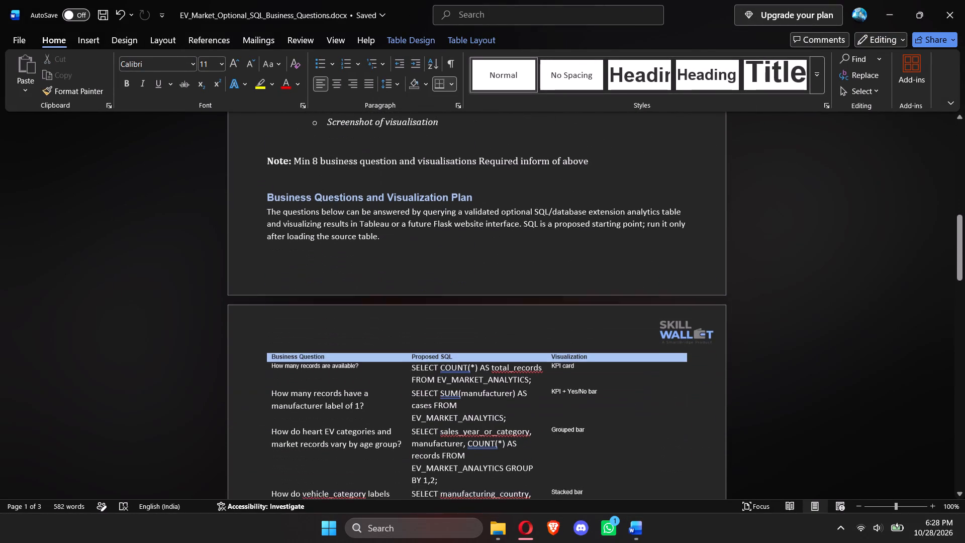
scroll(513, 442, down, 3)
scroll(481, 412, down, 7)
scroll(478, 400, up, 5)
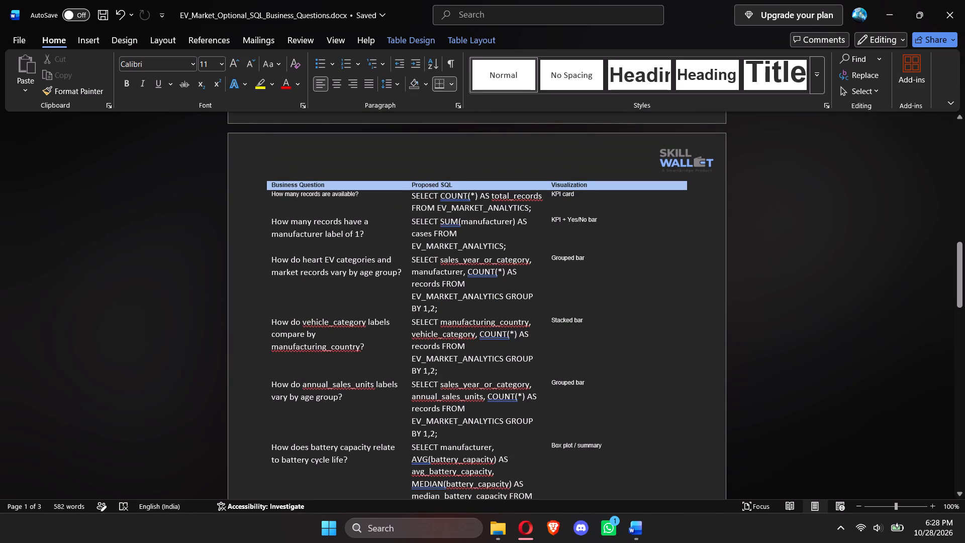
click(515, 198)
key(Left)
key(BackSpace)
key(space)
key(Down)
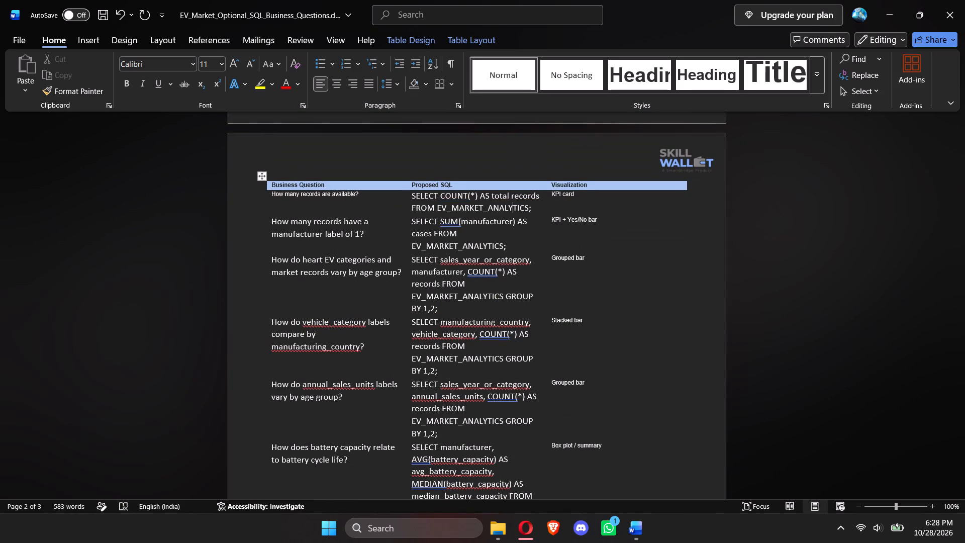
Change sales_year_or_category to "sales year_or category" in the proposed SQL for EV categories and market records by age group.
key(Down)
key(Down)
key(Down)
key(Down)
key(Down)
key(Left)
key(Up)
key(Up)
key(Left)
key(Down)
key(Left)
key(Left)
key(BackSpace)
key(space)
key(Left)
key(Left)
key(Left)
key(Left)
key(Left)
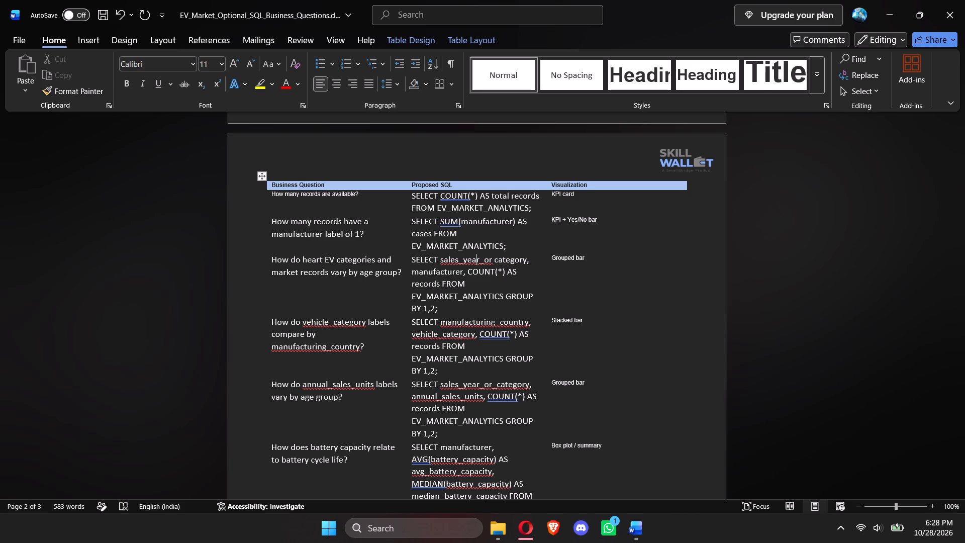
key(Left)
key(Left)
key(Left)
key(BackSpace)
key(space)
Change manufacturing_country to "manufacturing country" in the proposed SQL of the vehicle category comparison row.
key(Down)
key(Down)
key(Down)
key(Down)
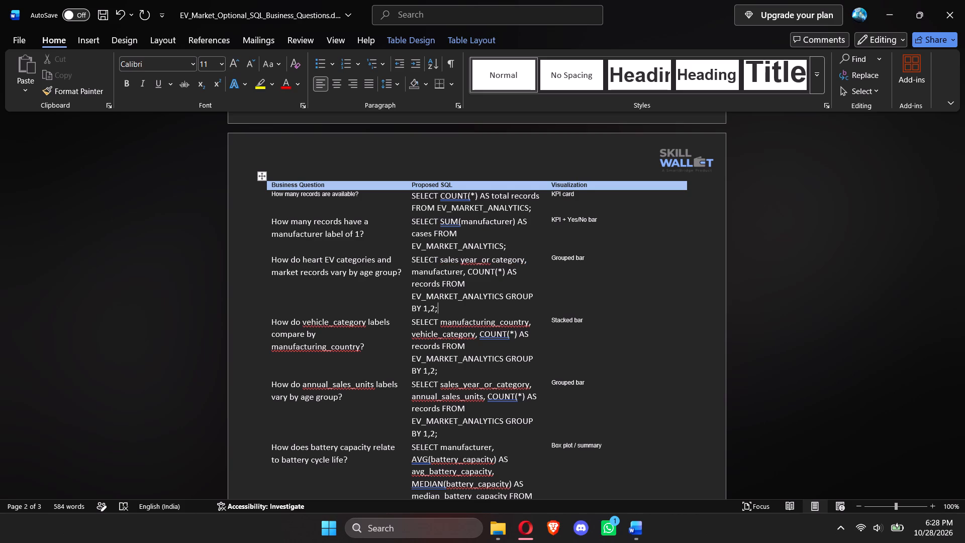
key(Down)
key(Right)
key(Right)
key(Right)
key(Right)
key(Right)
key(Right)
key(Right)
key(Right)
key(Right)
key(Right)
key(BackSpace)
key(space)
Change vehicle_category to "vehicle category" in the proposed SQL of the same comparison row.
key(Down)
key(Left)
key(Left)
key(Left)
key(Left)
key(Left)
key(Left)
key(Left)
key(Left)
key(Left)
key(Left)
key(Left)
key(Left)
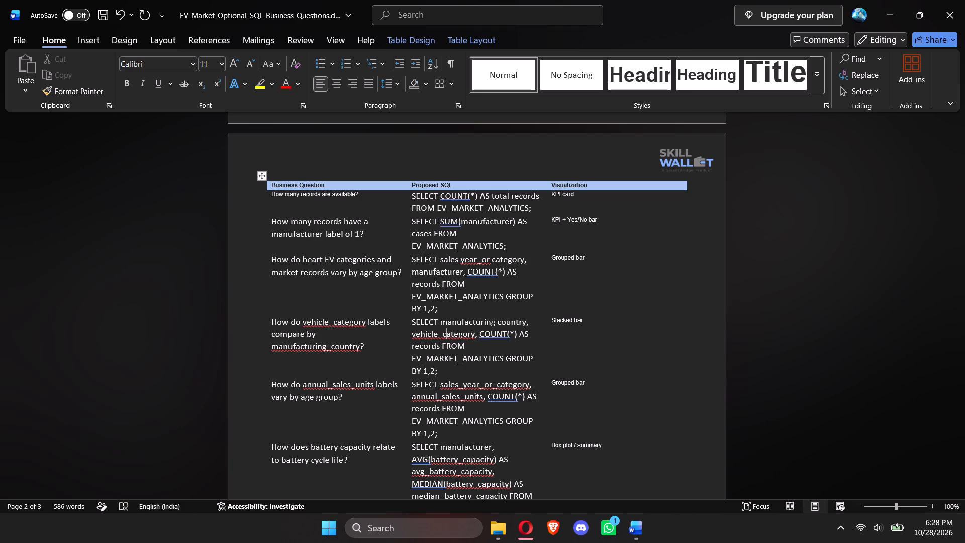
key(Left)
key(BackSpace)
key(space)
Change sales_year_or_category to "sales year or category" in the proposed SQL of the annual sales units row.
key(Left)
key(Left)
key(Left)
key(Left)
key(Left)
key(Left)
key(Left)
key(Left)
key(Left)
key(Left)
key(Left)
key(Left)
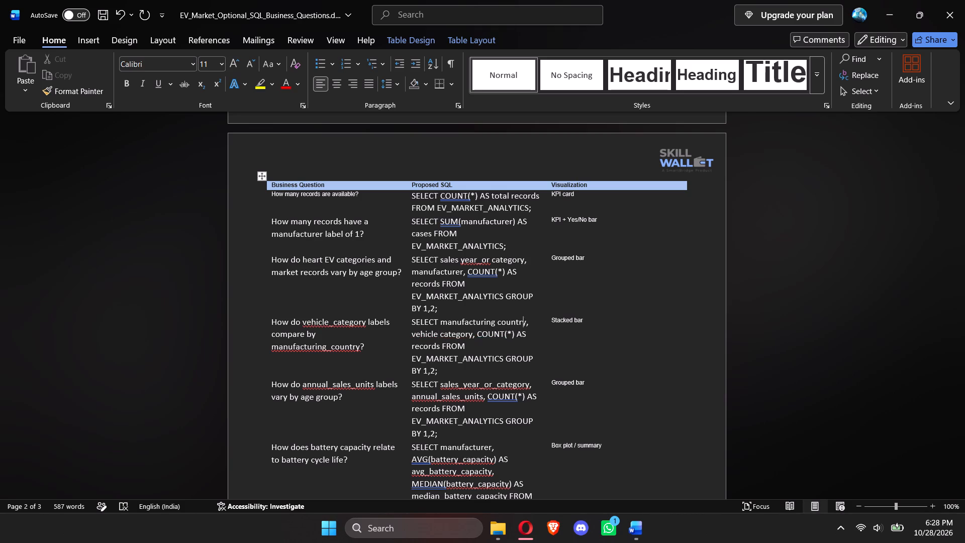
key(Down)
key(Down)
key(Down)
key(Down)
key(Down)
key(Down)
key(Down)
key(Down)
key(Up)
key(Up)
key(Up)
key(Left)
key(Left)
key(Left)
key(Left)
key(Left)
key(BackSpace)
key(space)
key(Left)
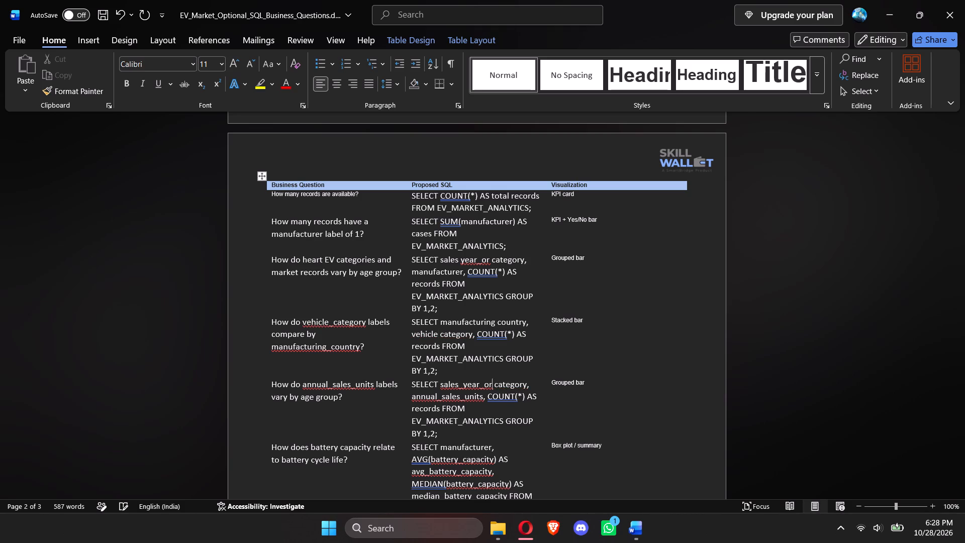
key(Left)
key(Left)
key(BackSpace)
key(space)
key(Left)
key(Left)
key(Left)
key(Left)
key(Left)
key(BackSpace)
key(space)
Change annual_sales_units to "annual sales units" in the proposed SQL of the same row.
key(Down)
key(Right)
key(BackSpace)
key(space)
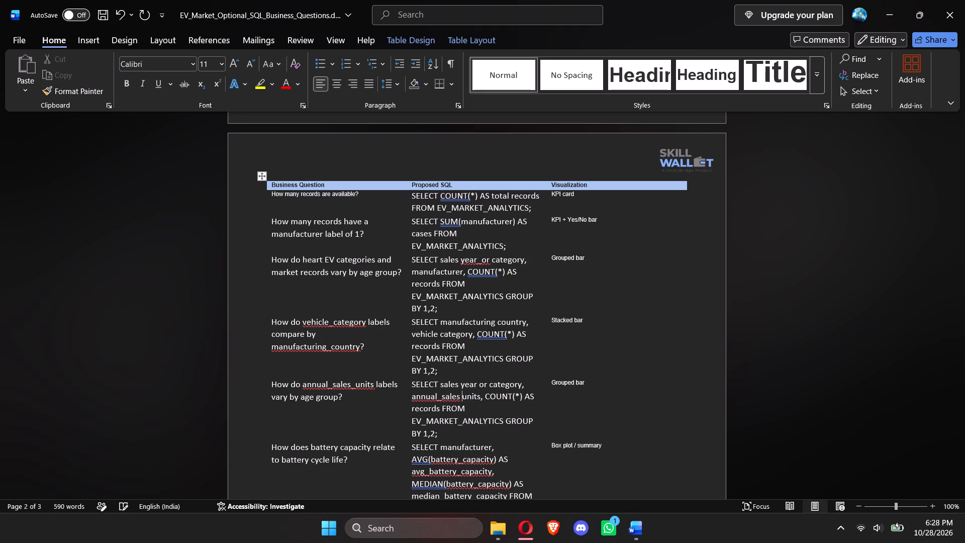
key(Left)
key(Left)
key(Left)
key(Left)
key(Left)
key(Left)
key(BackSpace)
key(space)
key(Down)
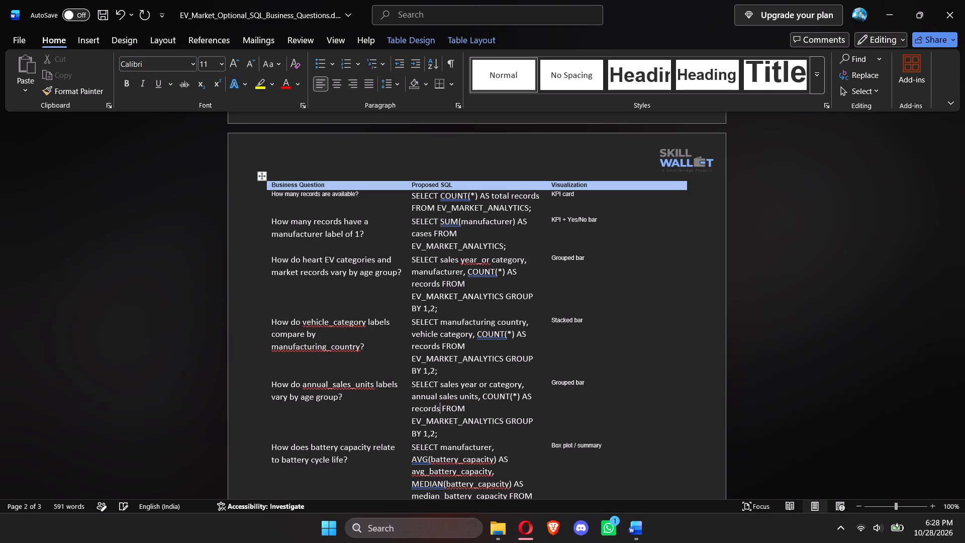
Change battery_capacity to "battery capacity" inside AVG in the proposed SQL of the battery capacity versus cycle life row.
scroll(529, 240, down, 3)
click(461, 402)
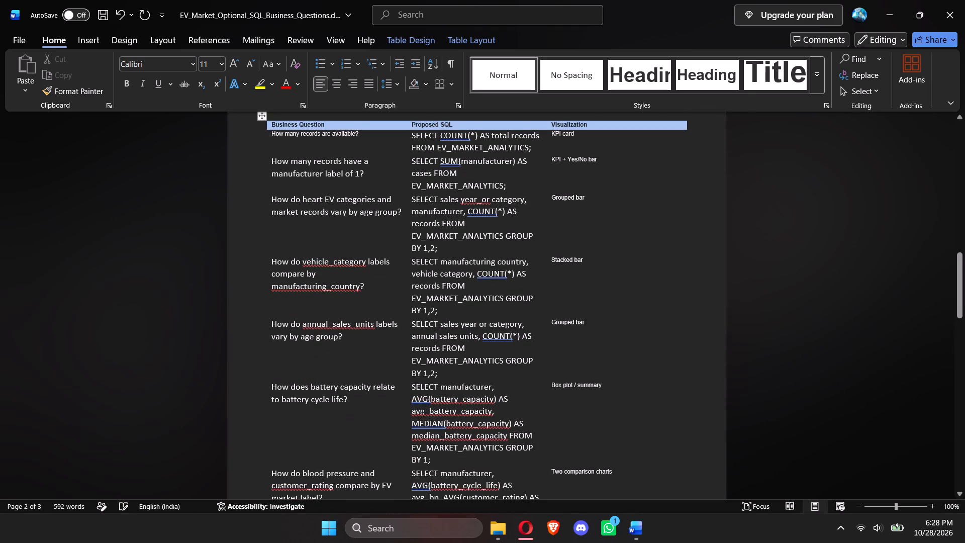
key(BackSpace)
key(space)
Change the alias avg_battery_capacity to "avg battery capacity" in the same row's proposed SQL.
key(Down)
key(Up)
key(Right)
key(Right)
key(Right)
key(Right)
key(Right)
key(Right)
key(Right)
key(Right)
key(Right)
key(Right)
key(Right)
key(Right)
key(Right)
key(Right)
key(Right)
key(Right)
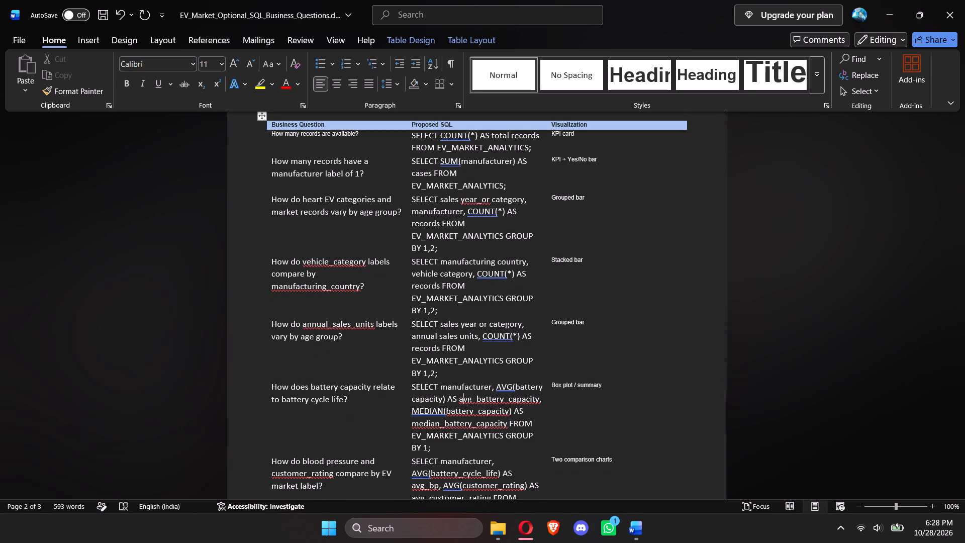
key(Right)
key(BackSpace)
key(space)
key(Right)
key(Right)
key(Right)
key(Right)
key(Right)
key(Right)
key(Right)
key(Right)
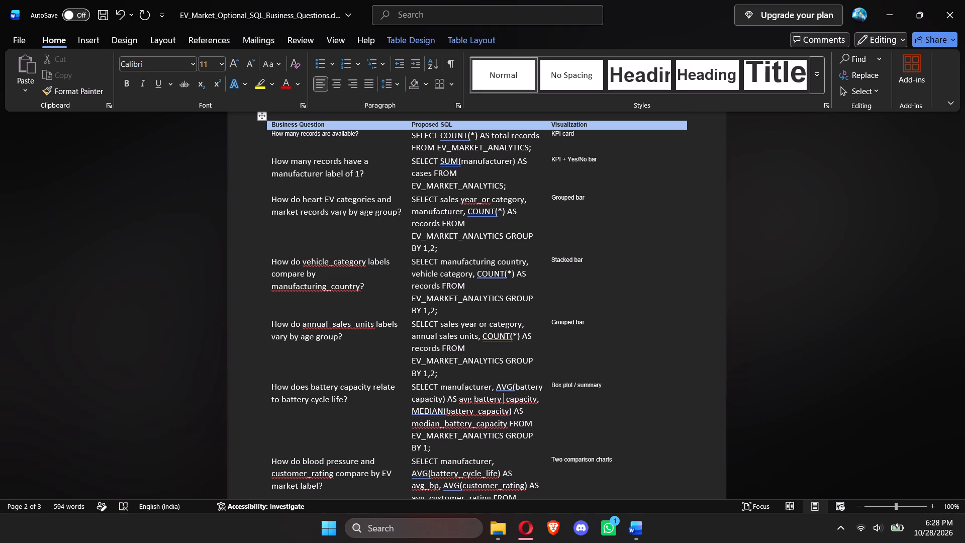
key(BackSpace)
key(space)
Change battery_capacity to "battery capacity" inside MEDIAN in the same row's proposed SQL.
key(Down)
key(Left)
key(Left)
key(Left)
key(Left)
key(Left)
key(Left)
key(Left)
key(BackSpace)
key(space)
Change the alias median_battery_capacity to "median battery capacity" in the same row's proposed SQL.
key(Down)
key(BackSpace)
key(space)
key(Left)
key(Left)
key(Left)
key(Left)
key(Left)
key(Left)
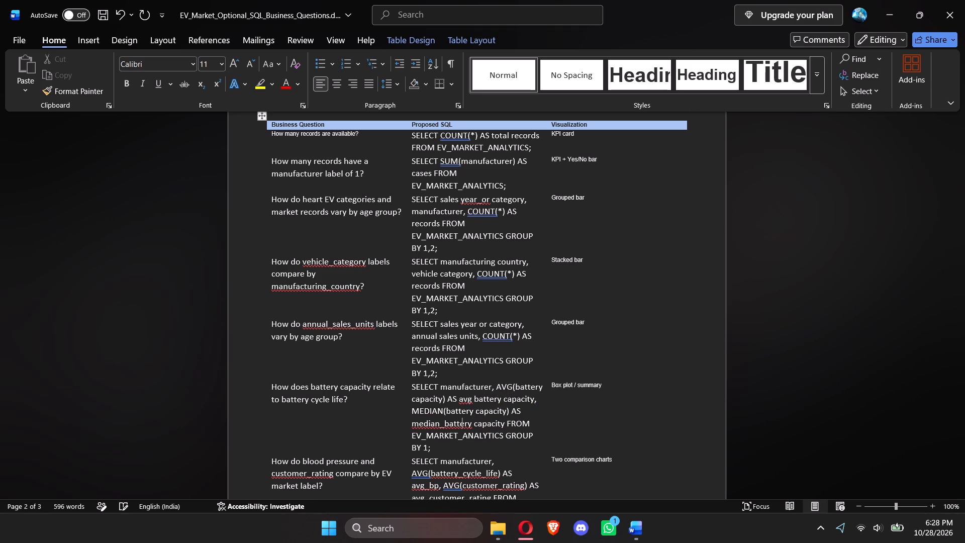
key(Left)
key(Left)
key(BackSpace)
key(space)
Change battery_cycle_life to "battery cycle life" in the proposed SQL of the blood pressure and customer rating row.
key(Down)
key(Down)
key(Down)
key(Down)
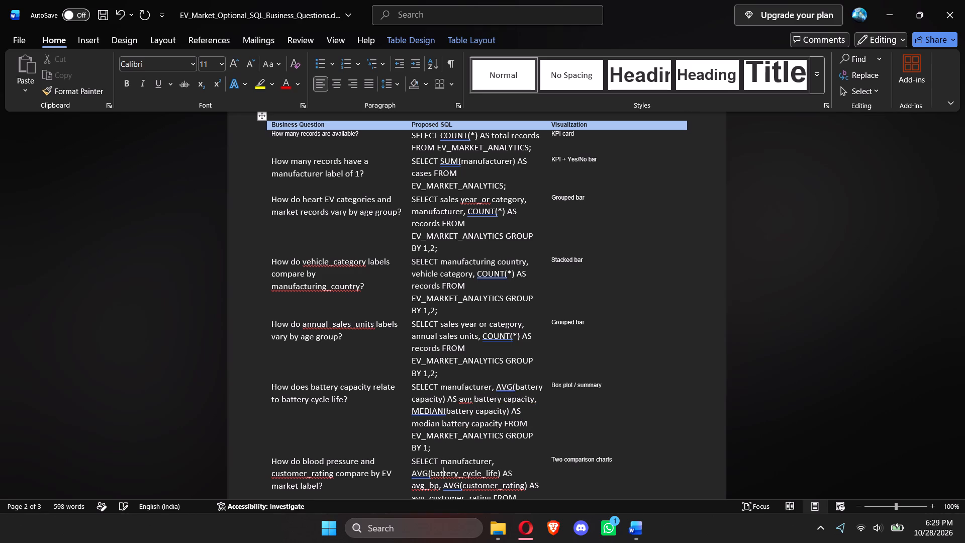
key(Right)
key(Right)
key(Right)
key(Right)
key(Right)
key(Right)
key(Left)
key(BackSpace)
key(space)
key(Right)
key(Right)
key(Right)
key(Right)
key(Right)
key(Right)
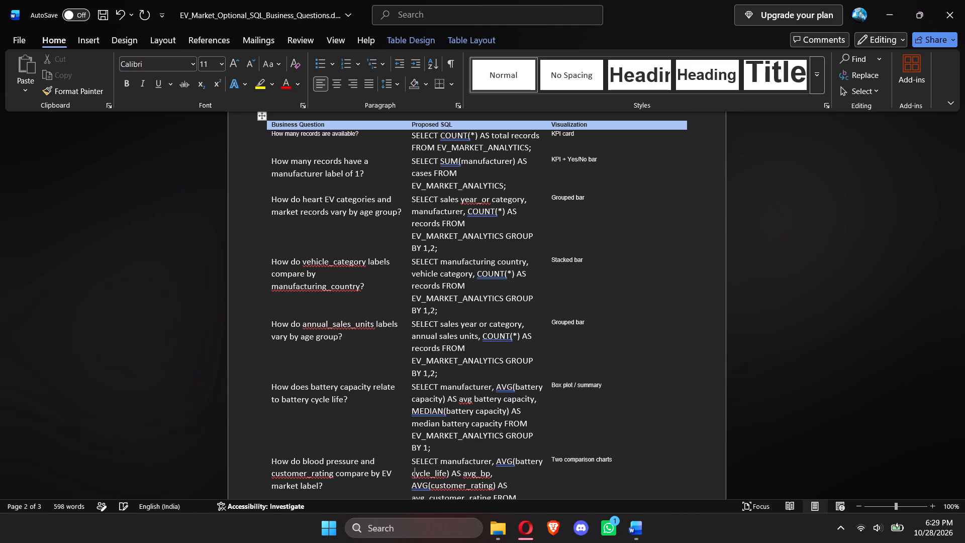
key(BackSpace)
key(space)
Change the alias avg_bp to "avg bp" in the proposed SQL of the blood pressure and customer rating row.
key(Down)
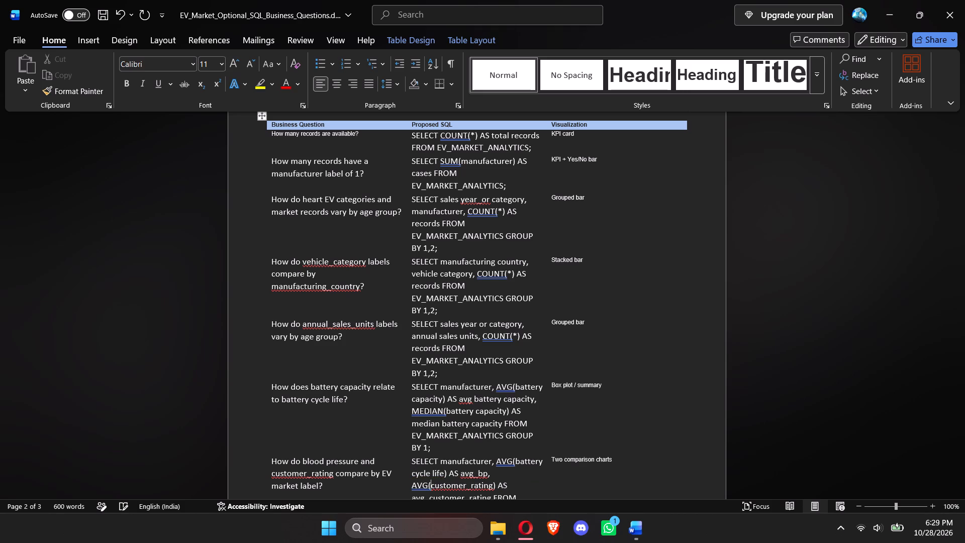
key(Up)
key(Right)
key(Right)
key(Right)
key(Right)
key(Right)
key(Right)
key(Right)
key(Right)
key(Right)
key(Right)
key(Right)
key(Right)
key(Right)
key(BackSpace)
key(space)
Change customer_rating to "customer rating" inside AVG in the same row's proposed SQL.
key(Down)
key(Left)
key(BackSpace)
key(space)
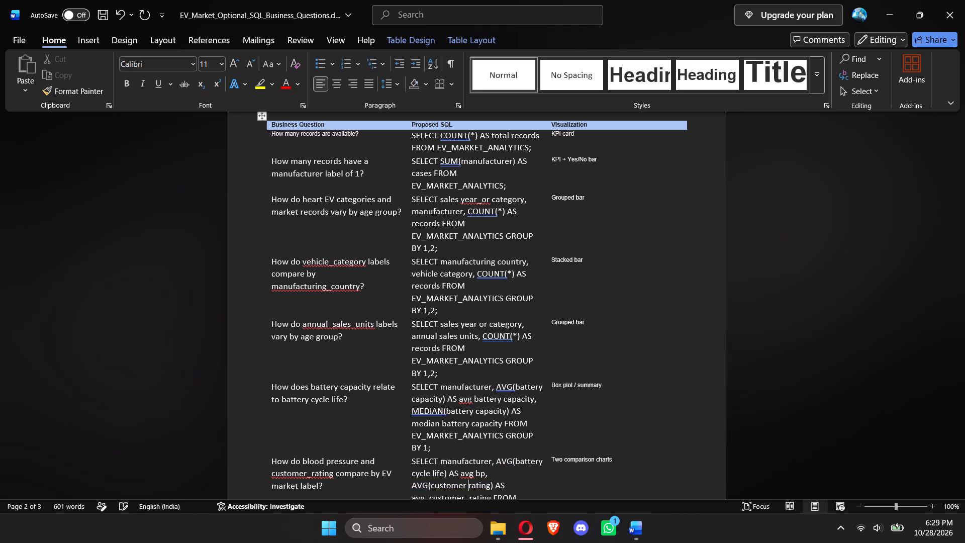
Change the alias avg_customer_rating to "avg customer rating" in the proposed SQL of the blood pressure and customer rating row.
scroll(460, 435, down, 1)
scroll(464, 483, down, 6)
click(470, 357)
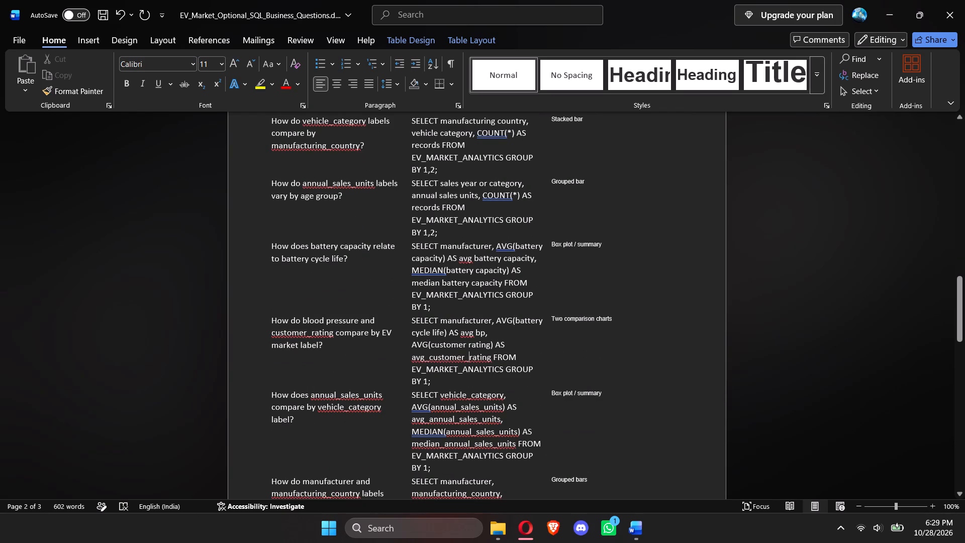
key(space)
key(BackSpace)
key(Left)
key(Left)
key(Left)
key(Left)
key(Left)
key(Left)
key(Left)
key(Left)
key(Left)
key(BackSpace)
key(space)
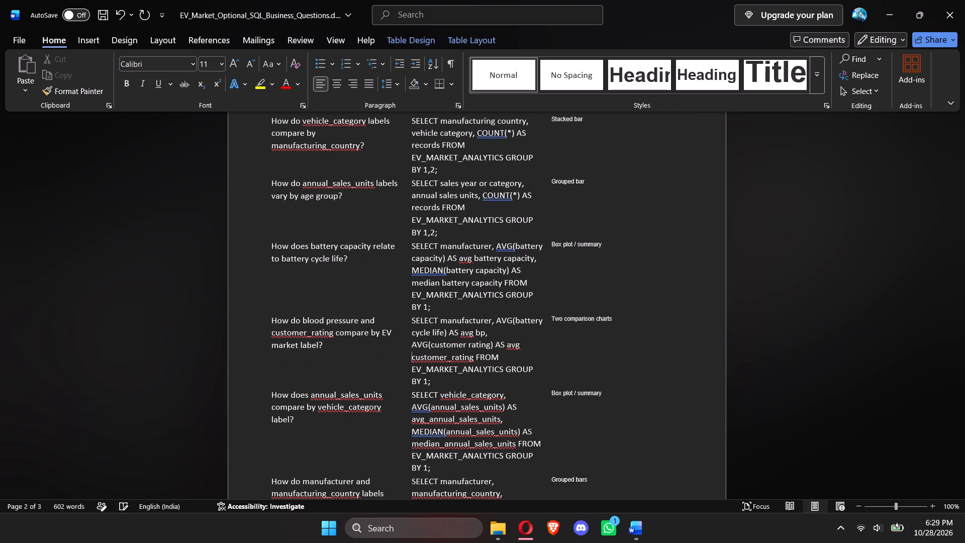
key(Right)
key(Right)
key(Right)
key(Right)
key(Right)
key(Right)
key(Right)
key(Right)
key(Right)
key(Right)
key(Left)
key(BackSpace)
key(space)
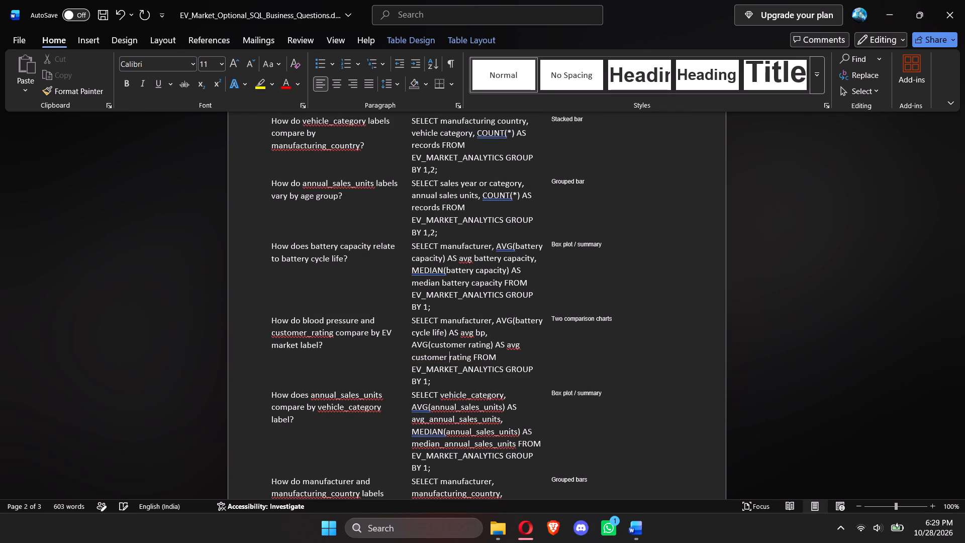
Change vehicle_category to "vehicle category" in the proposed SQL of the row comparing annual sales units by vehicle category.
key(Down)
key(Down)
key(Down)
key(Right)
key(Right)
key(Right)
key(Right)
key(Right)
key(Right)
key(BackSpace)
key(space)
Change annual_sales_units to "annual sales units" inside AVG in the same row's proposed SQL.
key(Down)
key(Right)
key(Right)
key(Right)
key(Right)
key(BackSpace)
key(space)
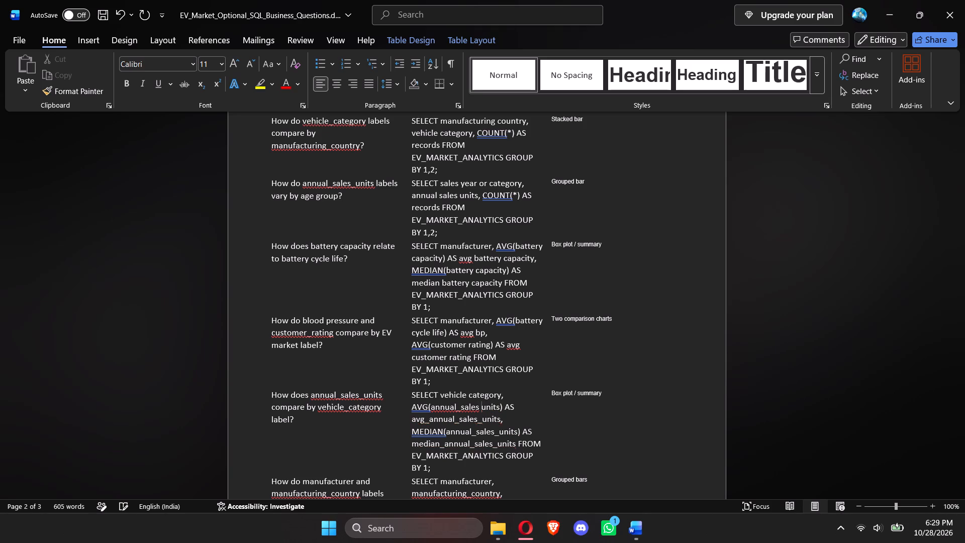
key(Left)
key(Left)
key(Left)
key(Left)
key(Left)
key(Left)
key(BackSpace)
key(space)
Change the alias avg_annual_sales_units to "avg annual sales units" in the proposed SQL of the row comparing annual sales units by vehicle category.
key(Down)
key(Right)
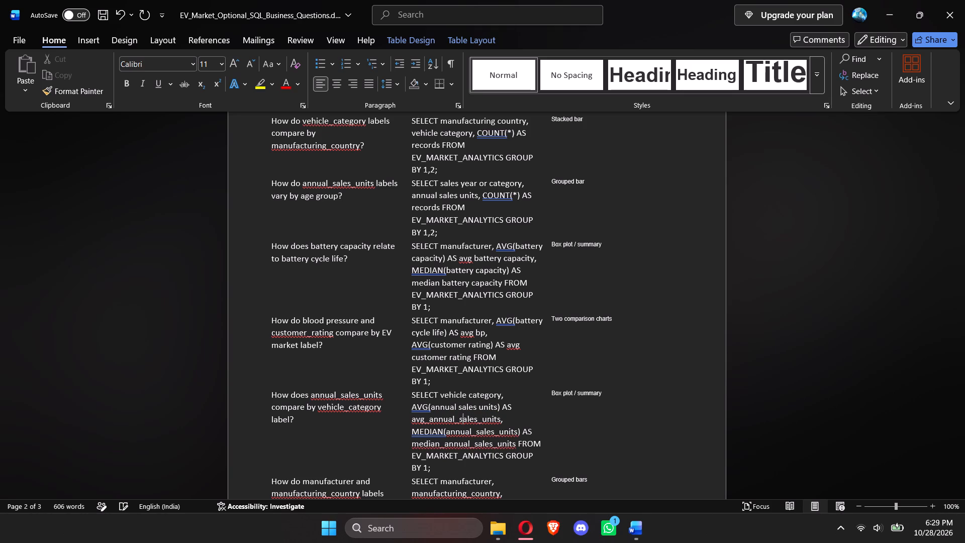
key(Left)
key(BackSpace)
key(space)
key(Right)
key(Right)
key(Right)
key(Right)
key(Right)
key(Right)
key(BackSpace)
key(space)
key(Left)
key(Left)
key(Left)
key(Left)
key(Left)
key(Left)
key(Left)
key(Left)
key(Left)
key(Left)
key(Left)
key(Left)
key(Left)
key(Left)
key(Right)
key(BackSpace)
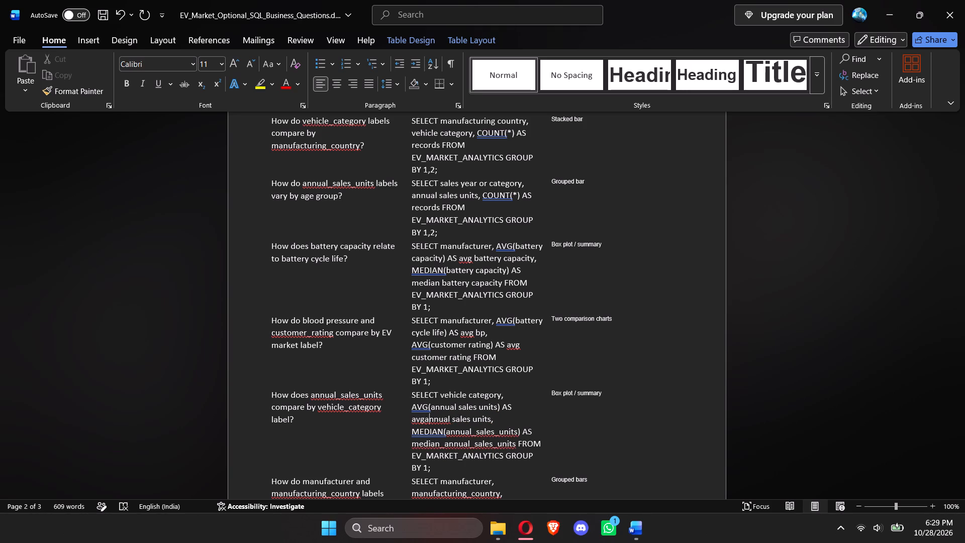
key(space)
Change annual_sales_units to "annual sales units" inside MEDIAN in the same row's proposed SQL.
key(Down)
key(Right)
key(Right)
key(Right)
key(Right)
key(Right)
key(Right)
key(Right)
key(Right)
key(Right)
key(Right)
key(Right)
key(Right)
key(Right)
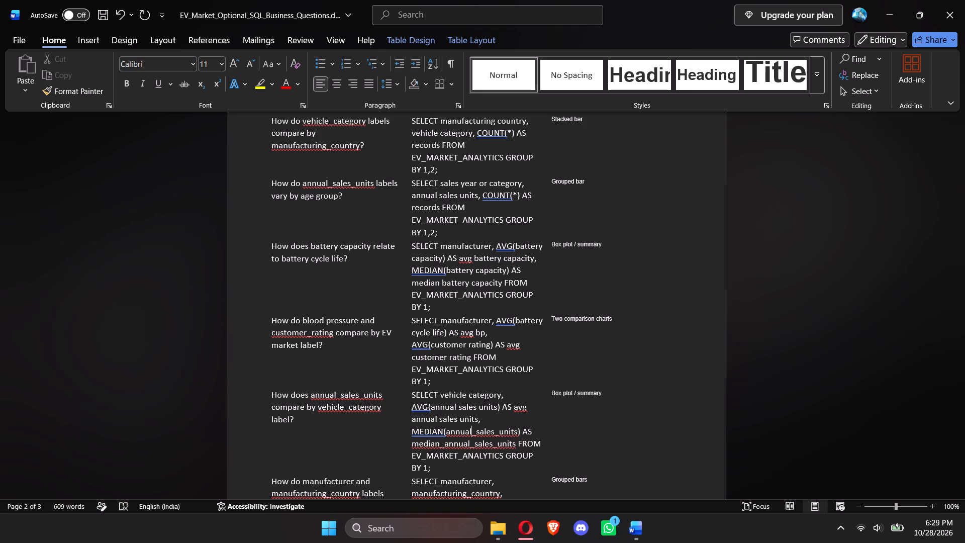
key(Right)
key(BackSpace)
key(space)
key(Right)
key(Right)
key(Right)
key(Right)
key(Right)
key(Right)
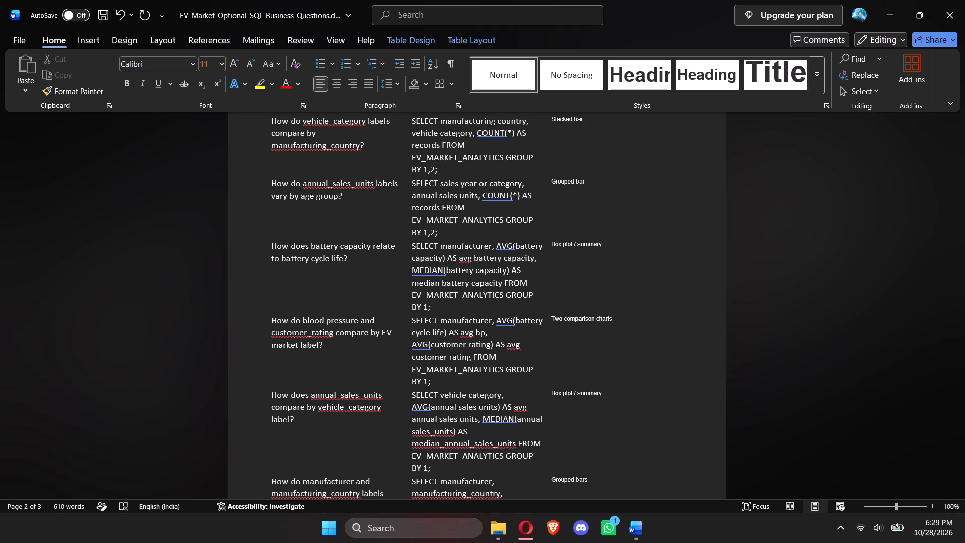
key(BackSpace)
key(space)
Change the alias median_annual_sales_units to "median annual sales units" in the same row's proposed SQL.
key(Down)
key(Right)
key(Right)
key(Right)
key(BackSpace)
key(space)
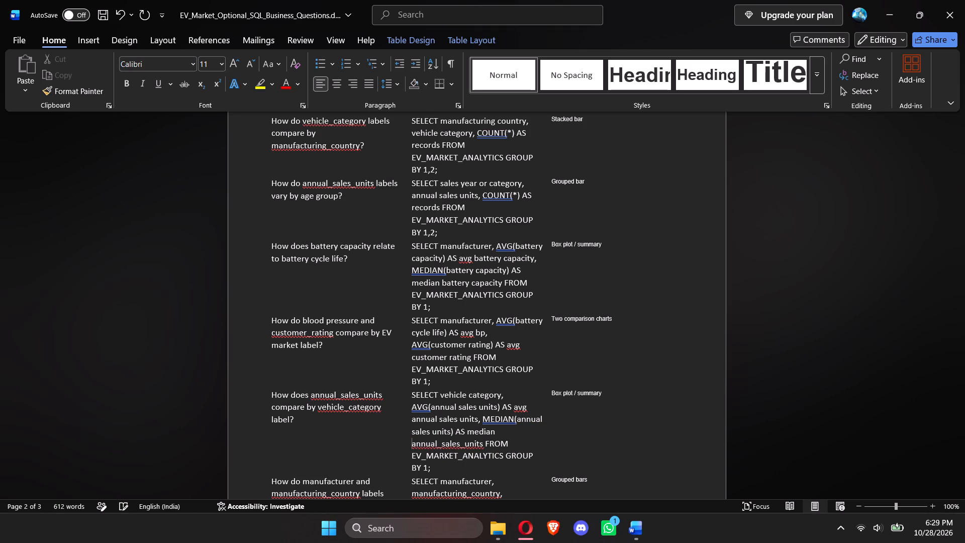
key(Right)
key(Right)
key(Right)
key(Right)
key(Right)
key(Right)
key(Right)
key(BackSpace)
key(space)
key(Right)
key(Right)
key(Right)
key(Right)
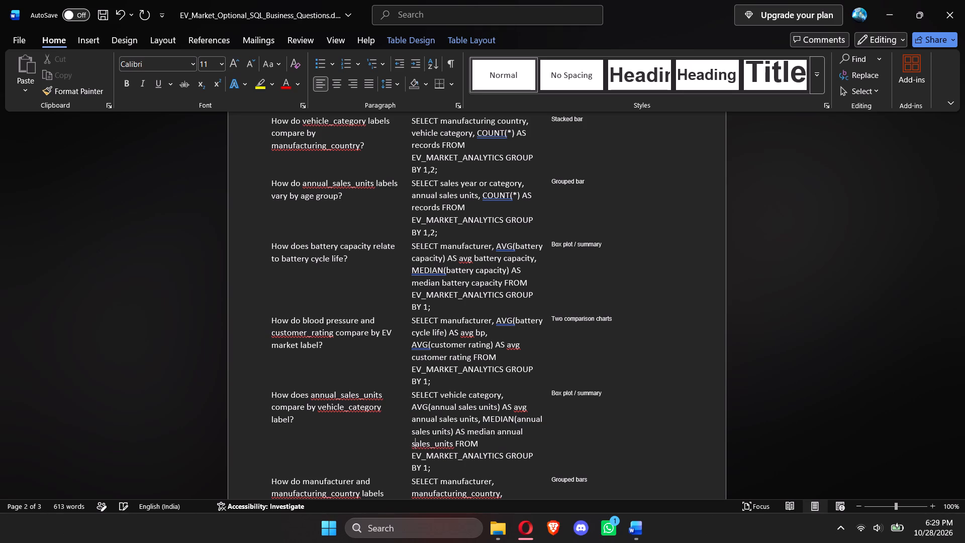
key(Right)
key(Right)
key(BackSpace)
key(space)
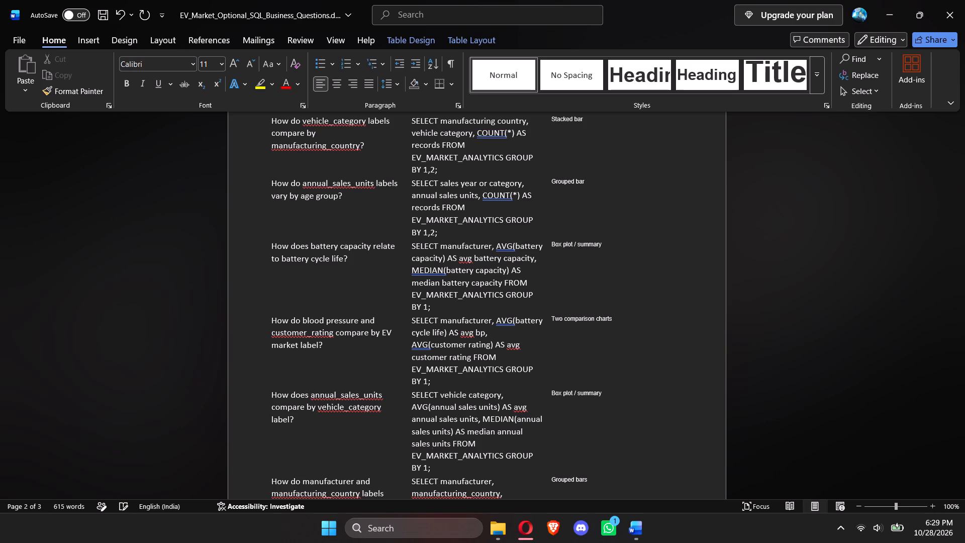
Change manufacturing_country to "manufacturing country" in the proposed SQL of the row comparing manufacturer and manufacturing country labels.
scroll(461, 404, down, 6)
click(471, 378)
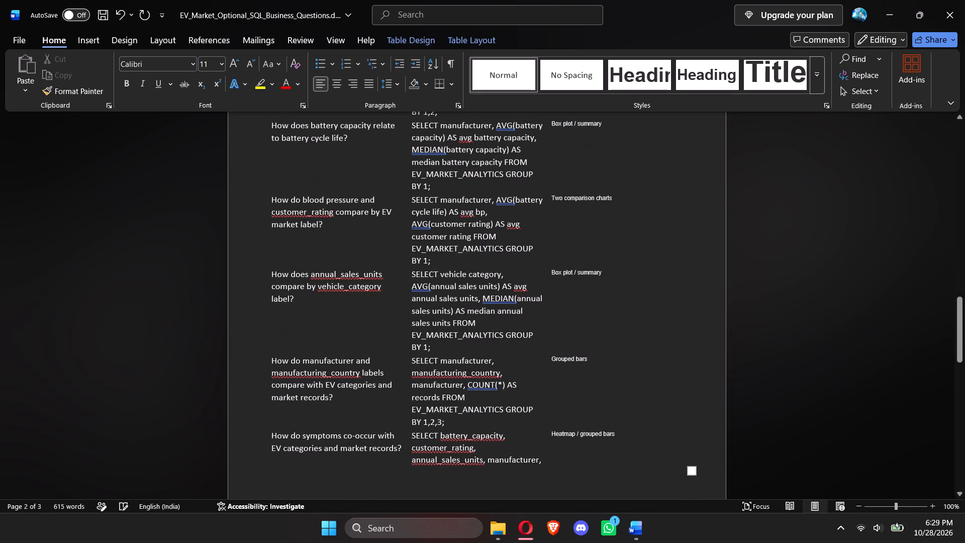
key(BackSpace)
key(space)
Change battery_capacity to "battery capacity" in the proposed SQL of the row on symptoms co-occurring with EV categories.
key(Down)
key(Down)
key(Down)
key(Down)
key(Down)
key(Down)
key(Down)
key(Up)
key(Up)
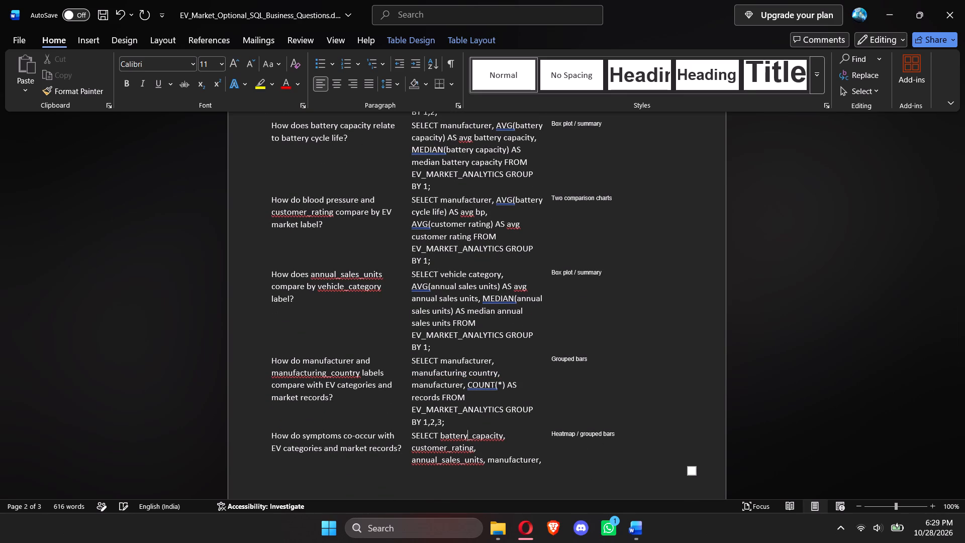
key(Right)
key(BackSpace)
key(space)
Change customer_rating to "customer rating" in the proposed SQL of the symptoms co-occurrence row.
key(Down)
key(Left)
key(Left)
key(Left)
key(Left)
key(Left)
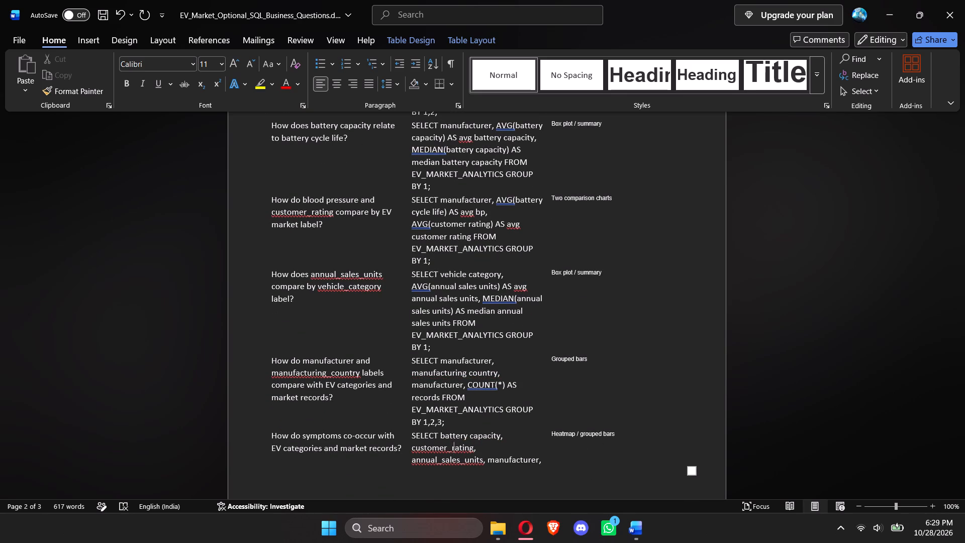
key(BackSpace)
key(space)
Change annual_sales_units to "annual sales units" in the proposed SQL of the symptoms co-occurrence row.
key(Down)
key(Right)
key(Up)
key(Right)
key(Right)
key(Right)
key(Right)
key(Right)
key(Right)
key(Right)
key(Right)
key(Right)
key(Right)
key(Right)
key(Right)
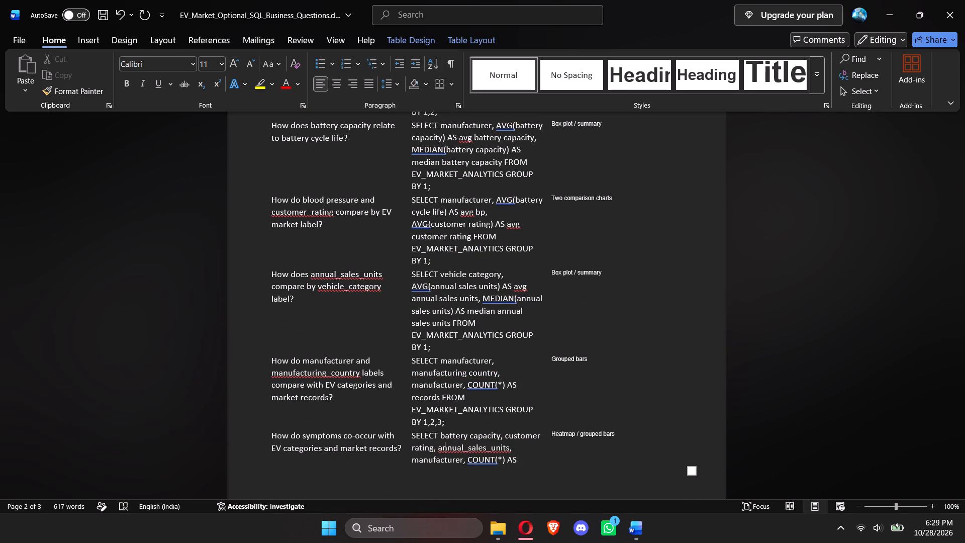
key(Right)
key(BackSpace)
key(space)
key(Right)
key(Right)
key(Right)
key(Right)
key(Right)
key(Right)
key(BackSpace)
key(space)
Change manufacturing_country to "manufacturing country" in the question about manufacturer labels compared with EV categories and market records.
click(332, 366)
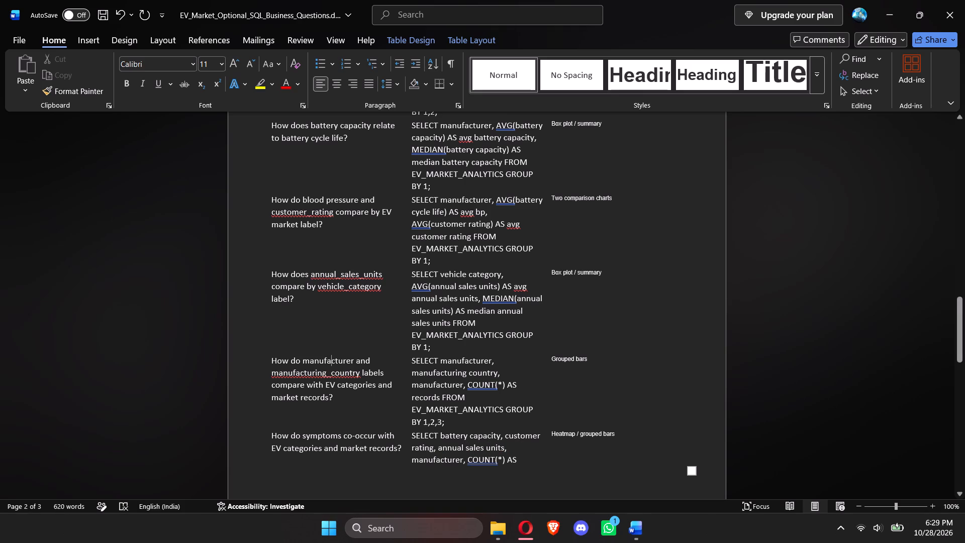
click(331, 374)
key(BackSpace)
key(space)
Change vehicle_category to "vehicle category" in the question comparing annual sales units by vehicle category label.
key(Up)
key(Up)
key(Up)
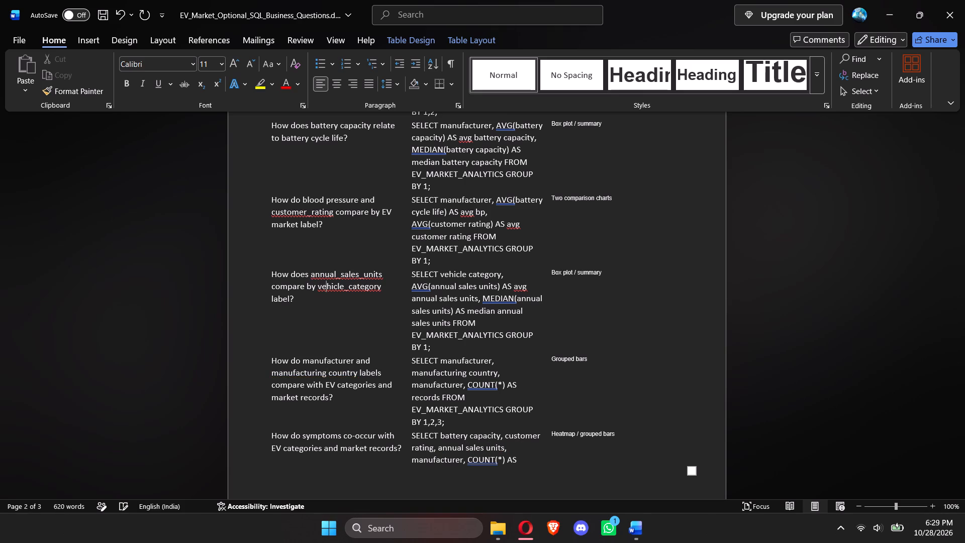
key(Right)
key(Right)
key(Right)
key(Right)
key(Right)
key(Right)
key(BackSpace)
key(space)
Change annual_sales_units to "annual sales units" in the question that compares it by vehicle category label.
key(Up)
key(Right)
key(Right)
key(Right)
key(Right)
key(Right)
key(Delete)
key(space)
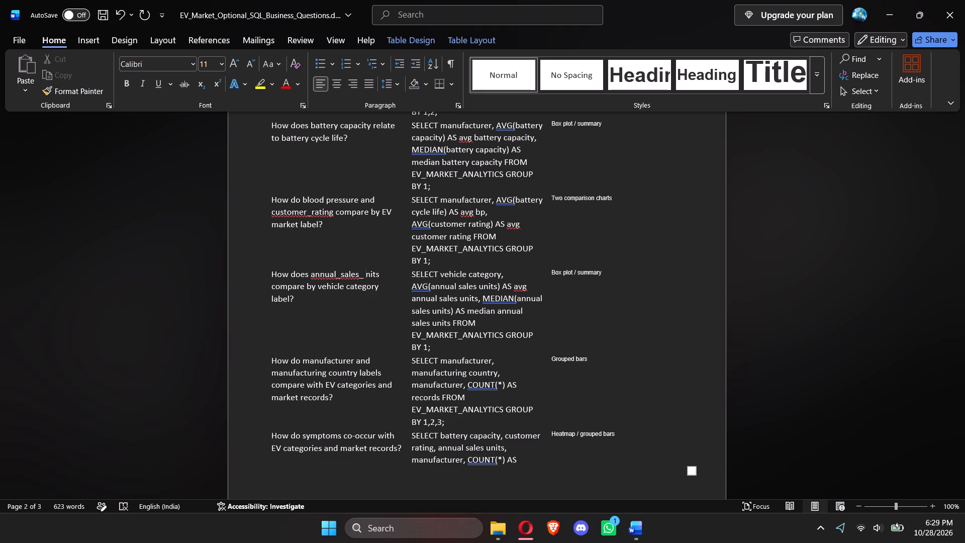
key(ctrl+z)
key(ctrl+z)
key(BackSpace)
key(space)
key(Left)
key(Left)
key(Left)
key(Left)
key(Left)
key(Left)
key(BackSpace)
key(space)
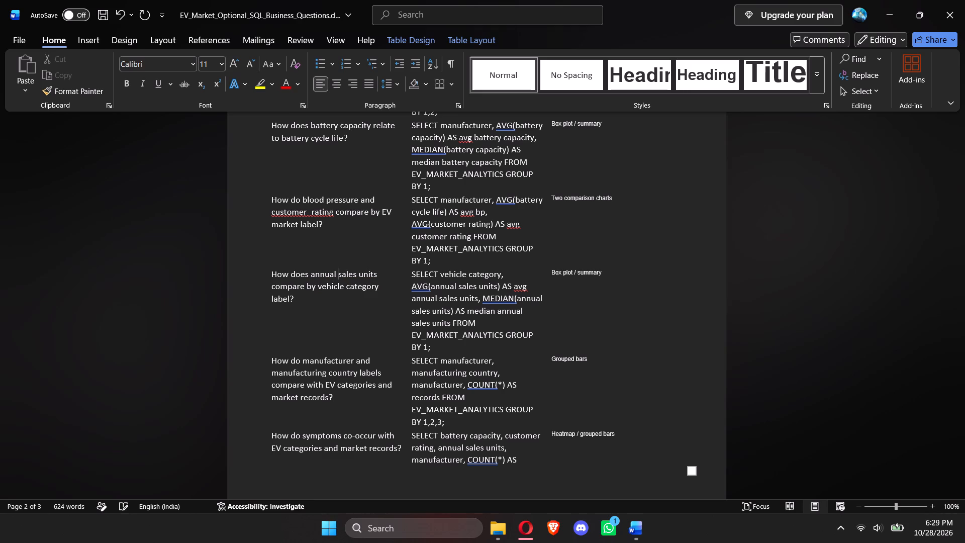
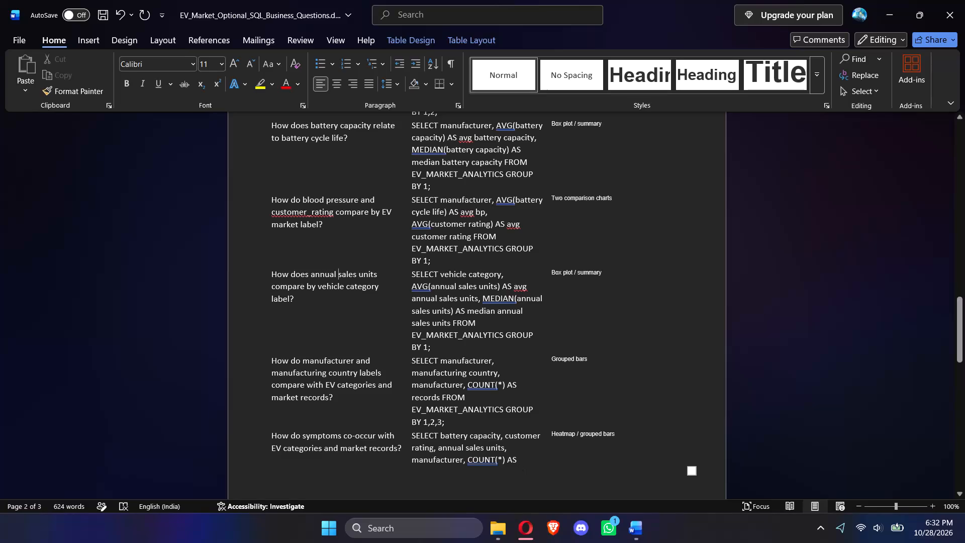
Change customer_rating to "customer rating" in the question about blood pressure by EV market label.
click(311, 212)
key(BackSpace)
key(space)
Change annual_sales_units to "annual sales units" in the question about labels varying by age group.
scroll(327, 284, up, 7)
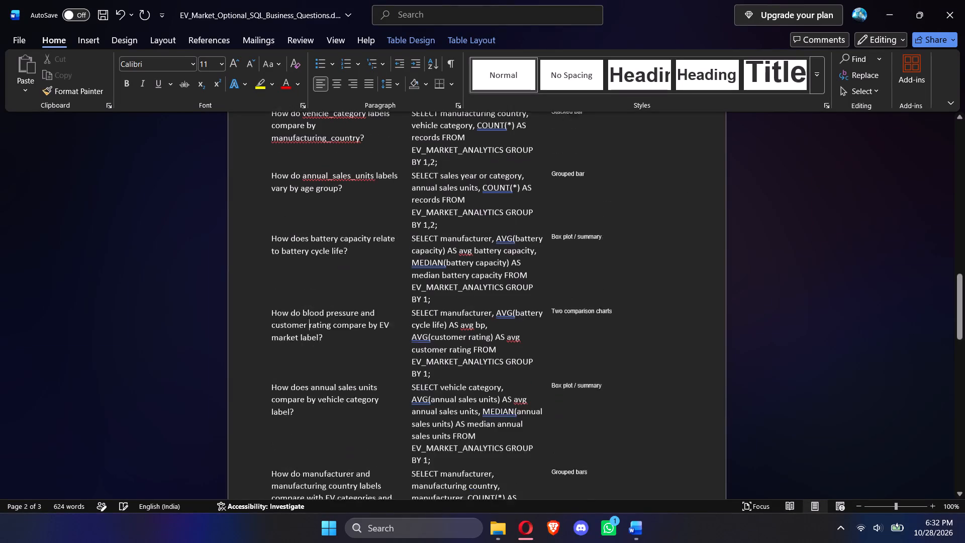
scroll(327, 284, up, 2)
click(354, 245)
key(BackSpace)
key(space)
key(Left)
key(Left)
key(Left)
key(Left)
key(Left)
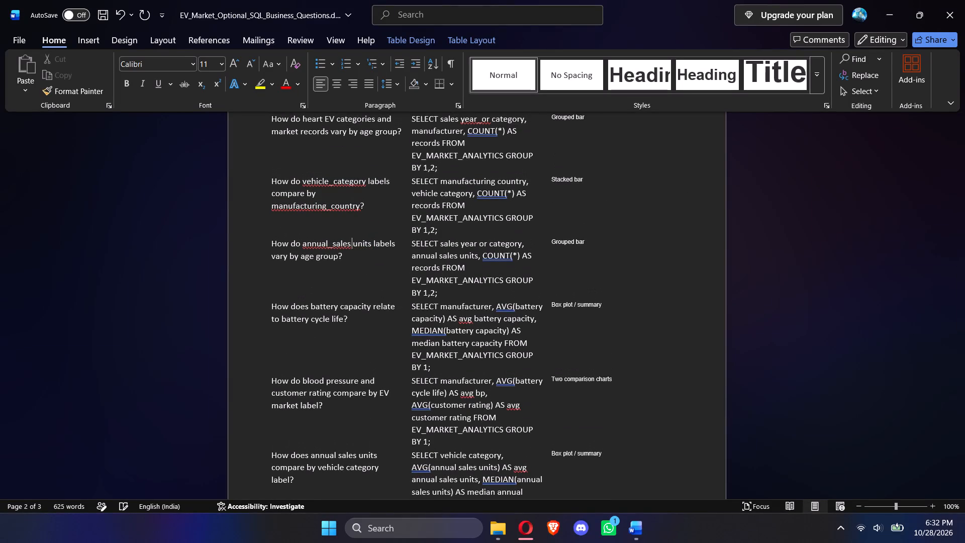
key(Left)
key(BackSpace)
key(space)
Change manufacturing_country to "manufacturing country" in the question comparing vehicle category labels.
key(Up)
key(Up)
key(Down)
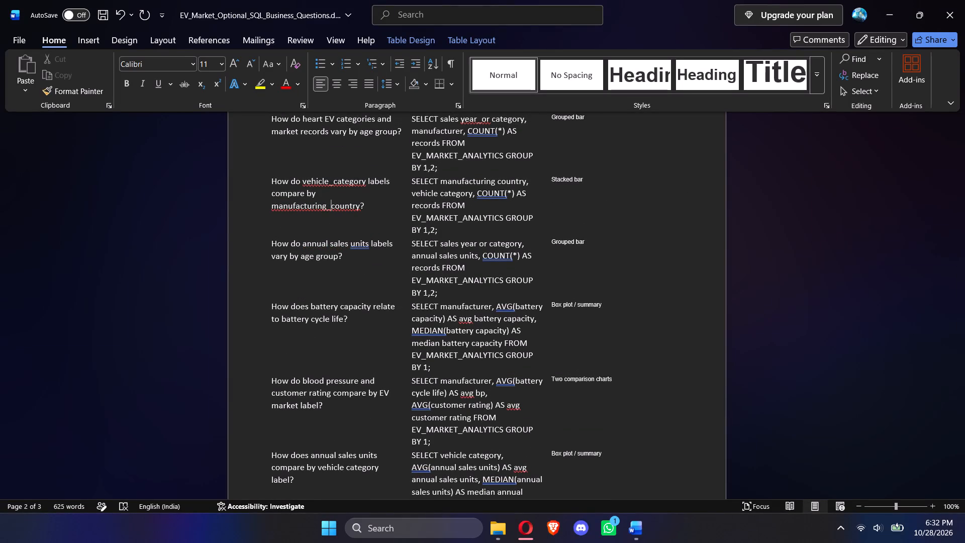
key(BackSpace)
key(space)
Change vehicle_category to "vehicle category" in the question comparing its labels by manufacturing country.
key(Up)
key(Up)
key(Right)
key(Right)
key(Right)
key(Right)
key(Right)
key(Right)
key(Right)
key(Right)
key(Right)
key(Right)
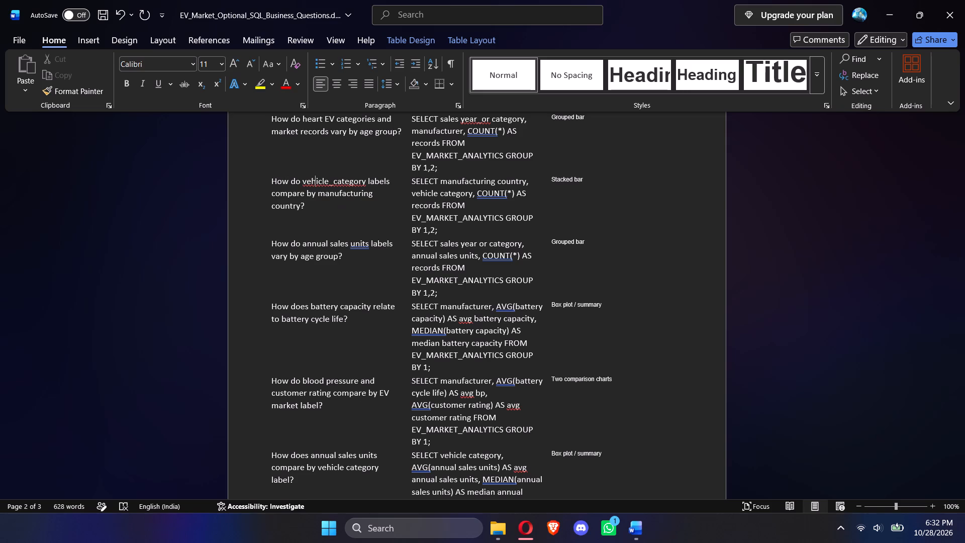
key(Right)
key(Right)
key(Right)
key(Right)
key(Right)
key(BackSpace)
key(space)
Change vehicle_category to "vehicle category" in the CSV reference values bullet under Caveats and evidence.
key(Up)
key(Up)
key(Up)
key(Up)
key(Up)
key(Up)
key(Up)
key(Up)
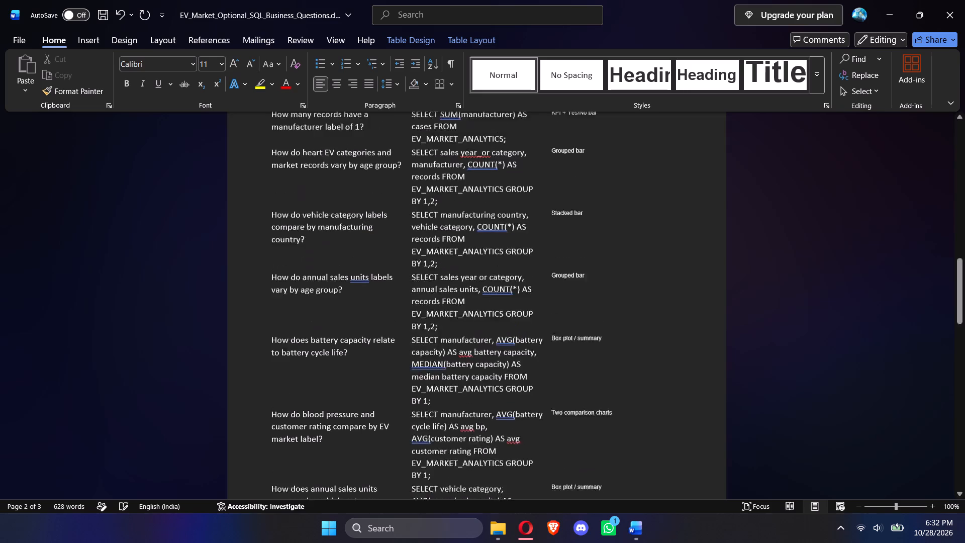
key(Down)
scroll(376, 342, down, 7)
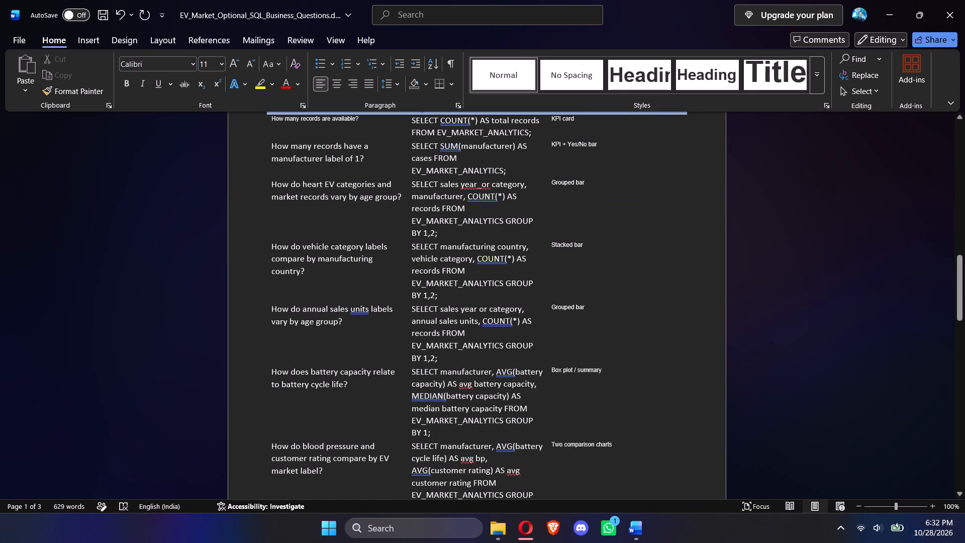
scroll(348, 372, down, 20)
scroll(348, 372, down, 12)
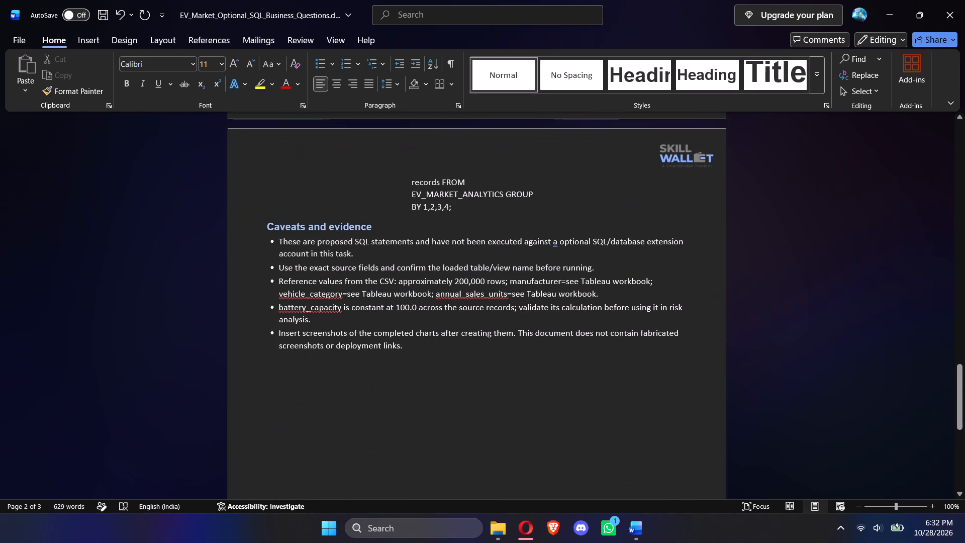
click(311, 296)
key(BackSpace)
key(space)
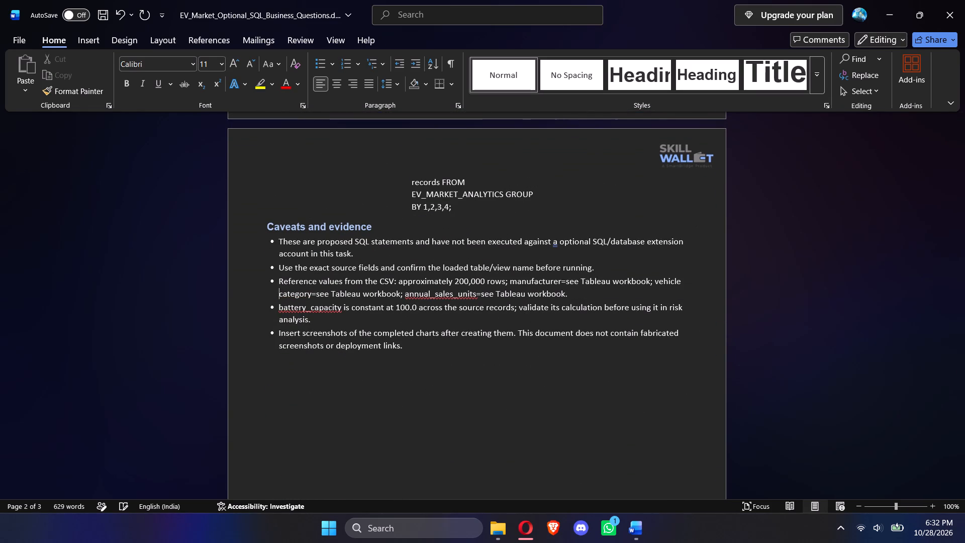
Change battery_capacity to "battery capacity" at the start of its bullet under Caveats and evidence.
key(Down)
key(Right)
key(Right)
key(Right)
key(Right)
key(Right)
key(Right)
key(Right)
key(Right)
key(BackSpace)
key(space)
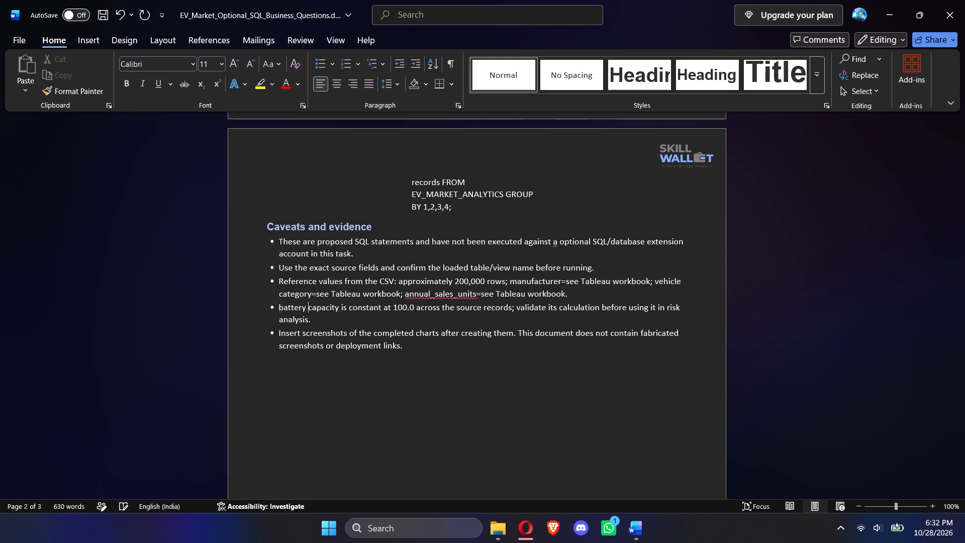
Change annual_sales_units to "annual sales units" in the CSV reference values bullet under Caveats and evidence.
key(Up)
key(Right)
key(Right)
key(Right)
key(Right)
key(Right)
key(Right)
key(Right)
key(Right)
key(Right)
key(Right)
key(Right)
key(Right)
key(Right)
key(Right)
key(Right)
key(Right)
key(Right)
key(Right)
key(Right)
key(Right)
key(Right)
key(Right)
key(Left)
key(BackSpace)
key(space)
key(Right)
key(Right)
key(Right)
key(Right)
key(Right)
key(Right)
key(BackSpace)
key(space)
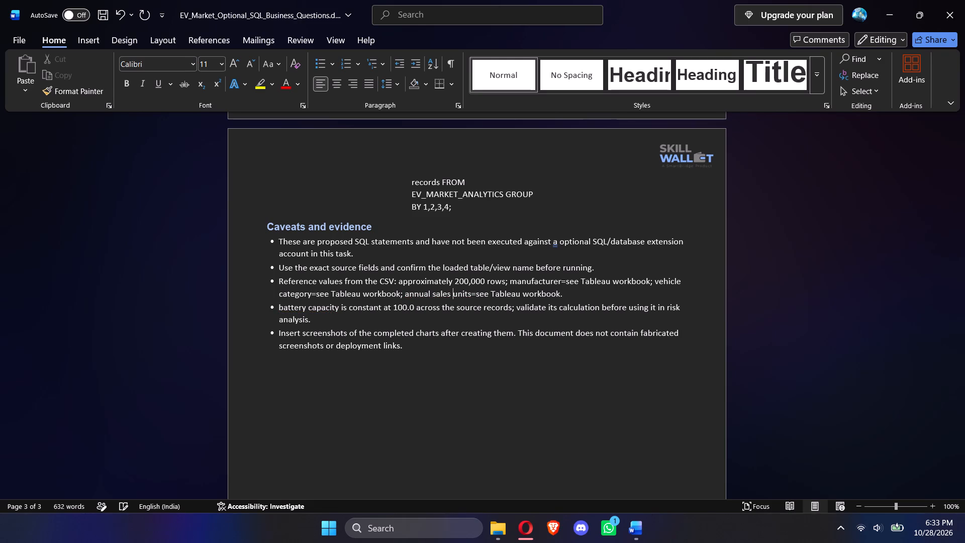
Save the SQL business questions document, look it over for leftover underscores, and close it.
scroll(338, 374, down, 20)
scroll(338, 374, down, 1)
key(ctrl+s)
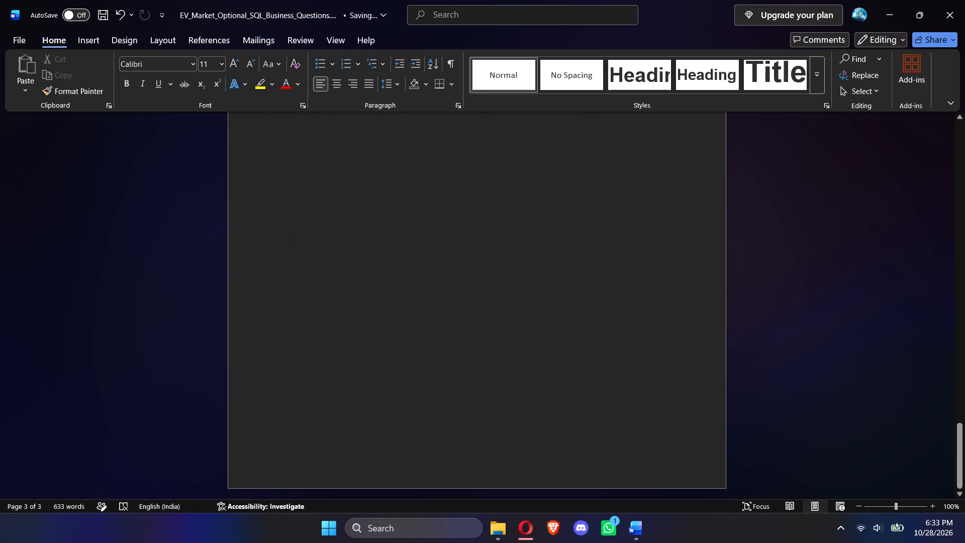
scroll(439, 392, up, 20)
scroll(439, 392, up, 8)
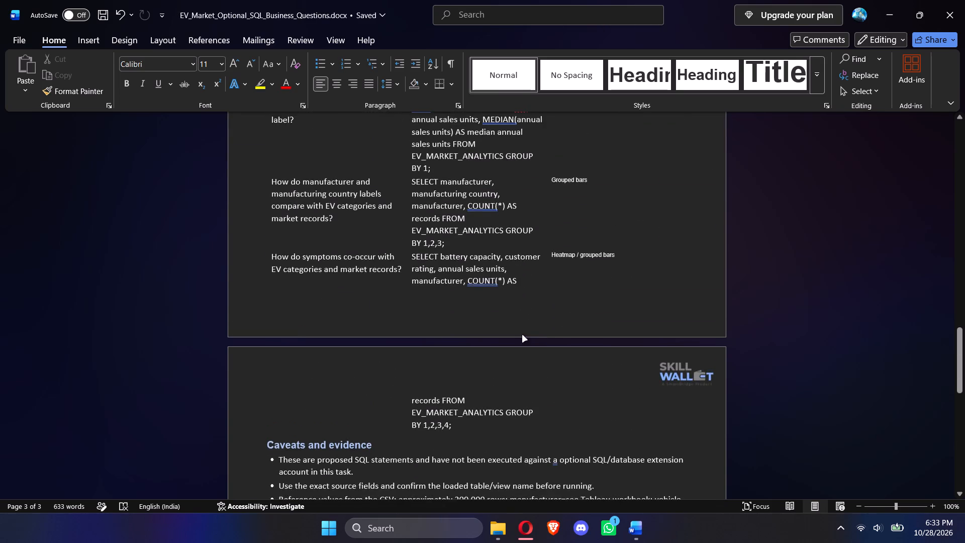
scroll(522, 335, up, 5)
scroll(522, 335, down, 8)
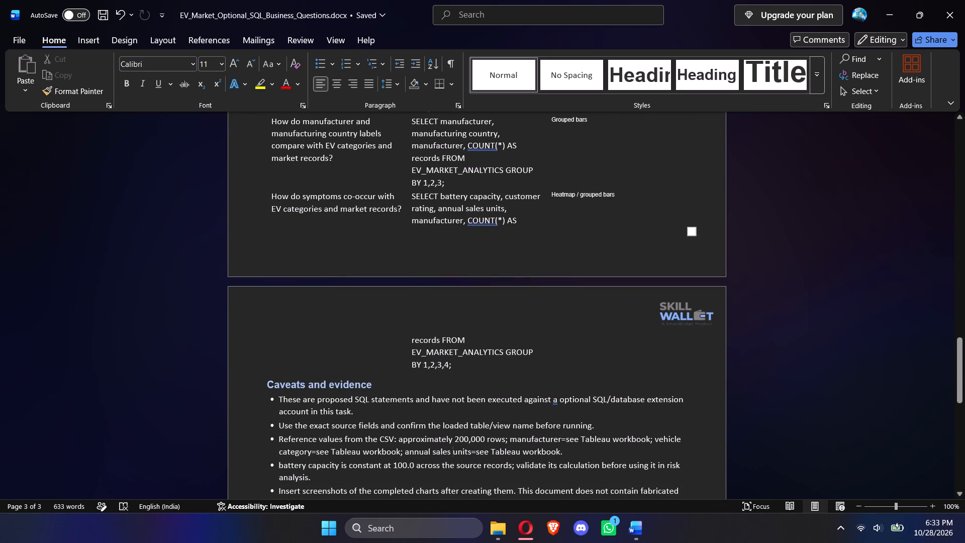
scroll(518, 330, up, 18)
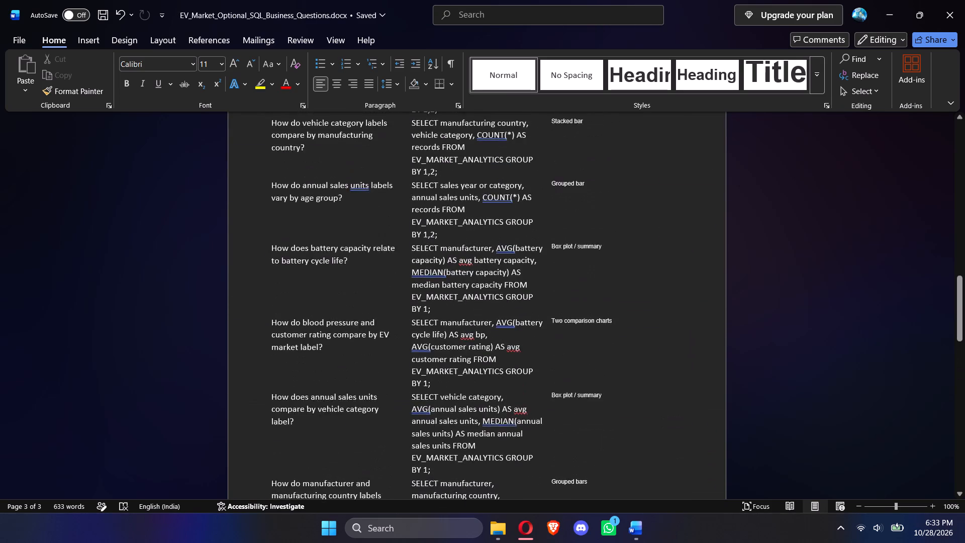
scroll(519, 337, up, 20)
scroll(519, 337, up, 20)
scroll(519, 337, up, 4)
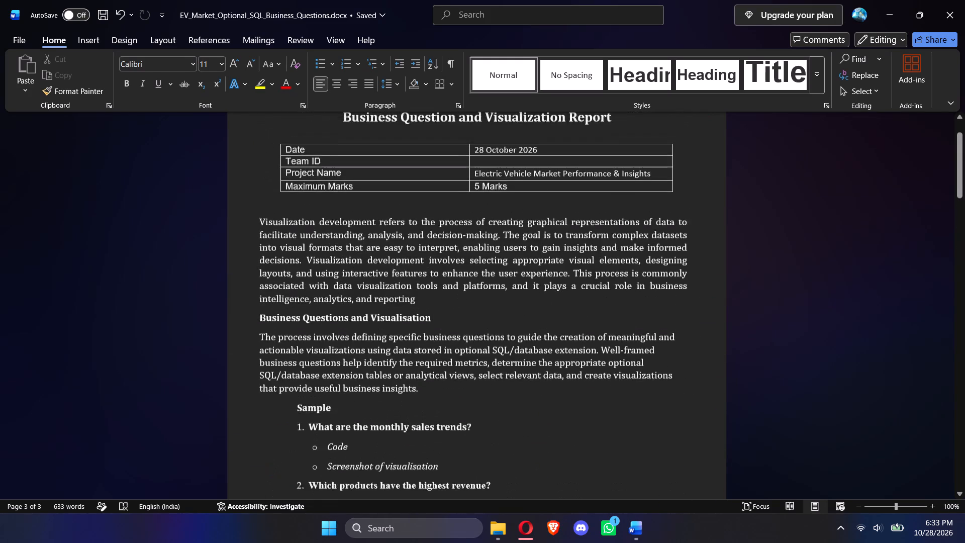
scroll(503, 293, up, 12)
click(964, 0)
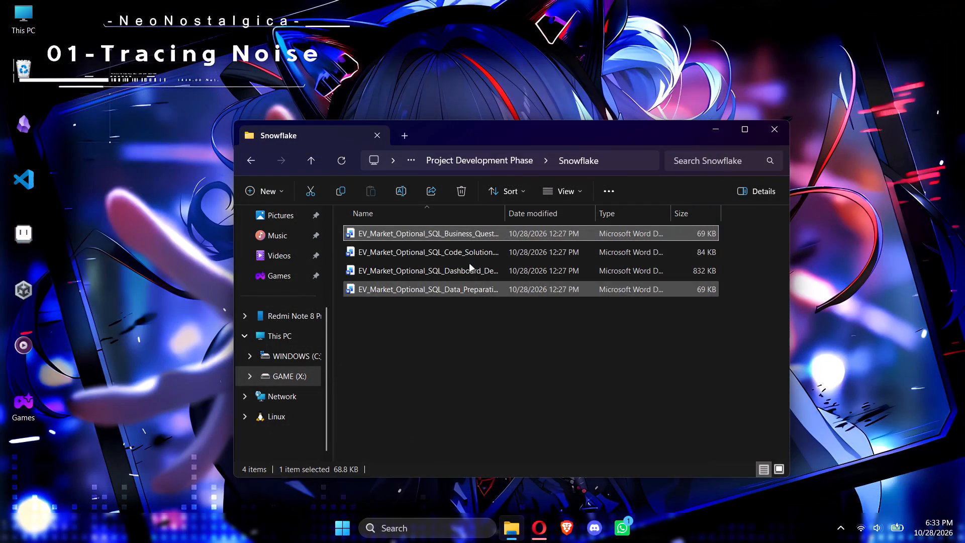
Open the EV_Market_Optional_SQL_Code_Solution document, check its details, tables and suggested SQL, and close it.
double_click(468, 251)
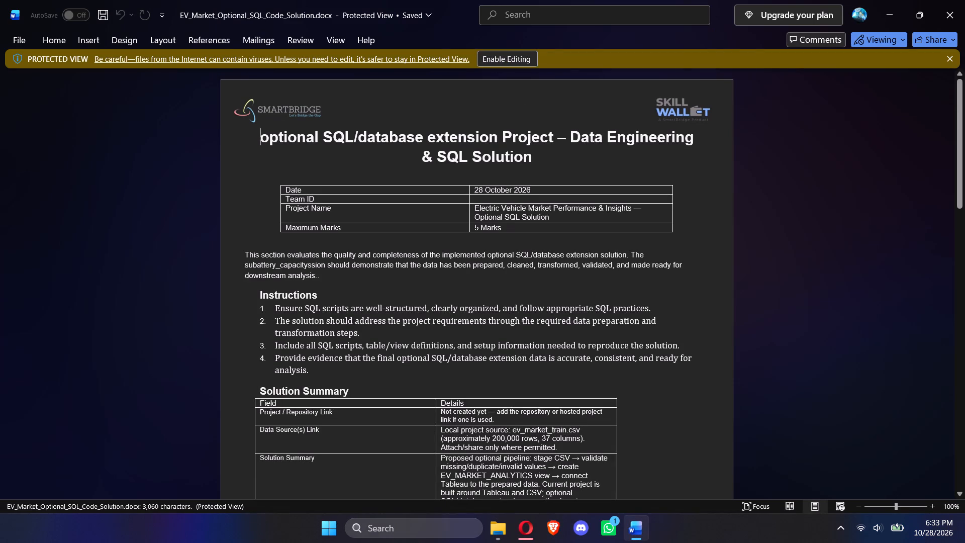
scroll(499, 342, down, 5)
scroll(499, 342, down, 20)
scroll(499, 342, down, 8)
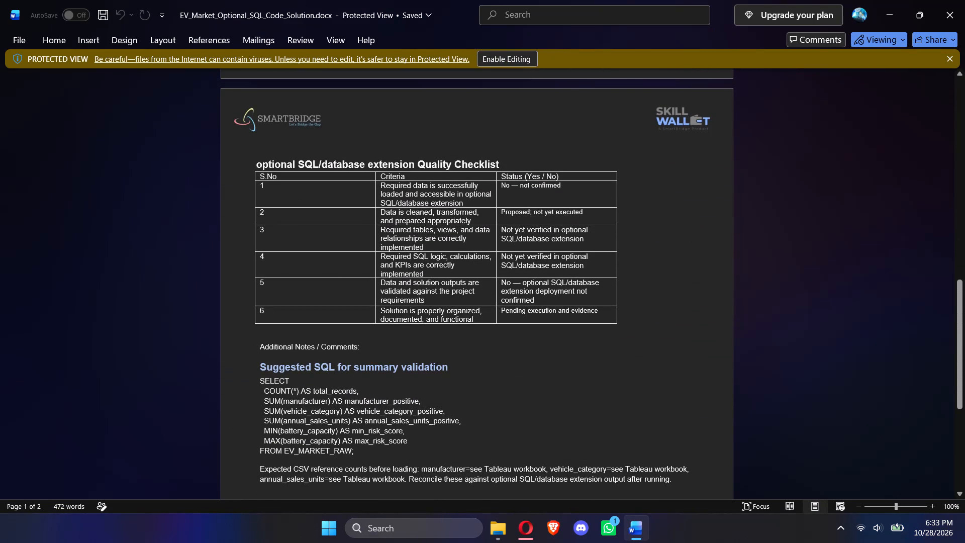
scroll(495, 333, down, 20)
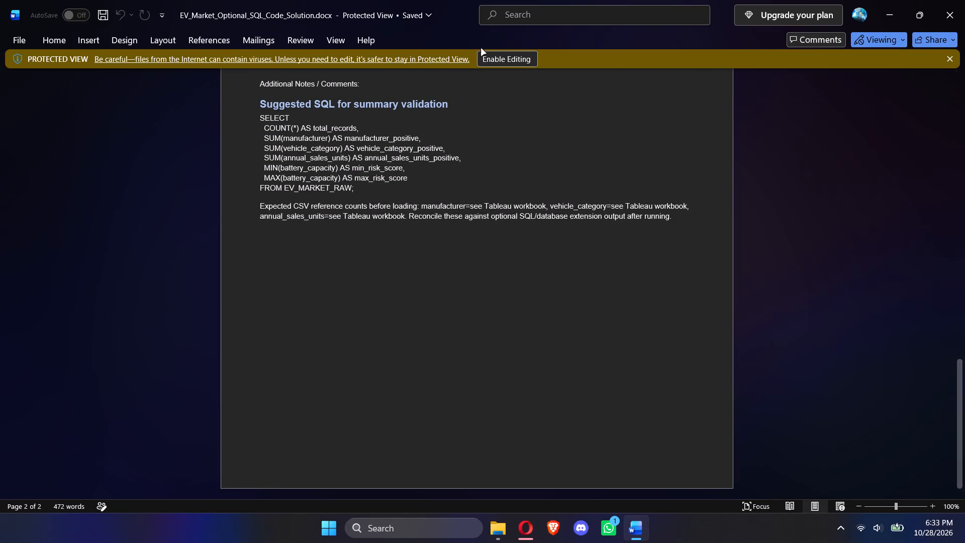
click(964, 0)
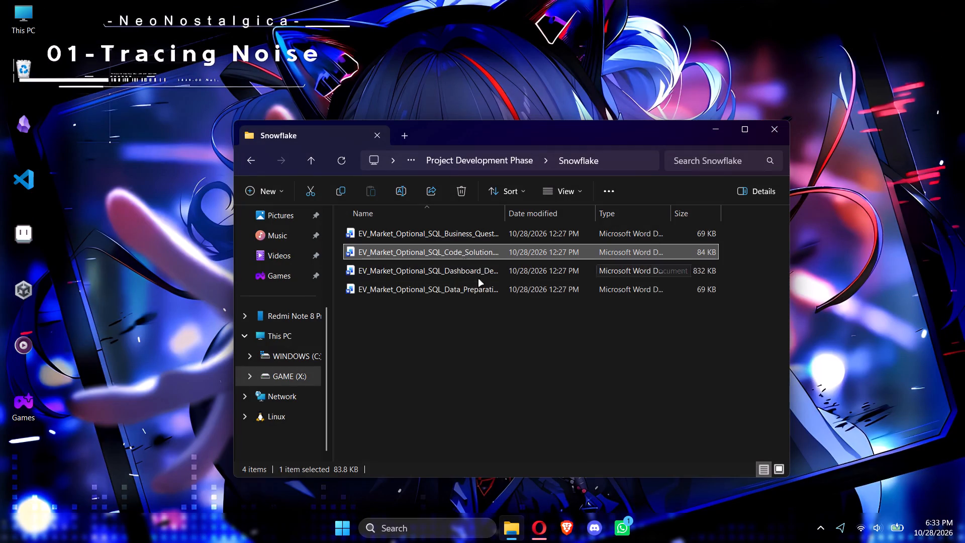
Open the EV_Market_Optional_SQL_Dashboard_Design document and enable editing.
double_click(473, 267)
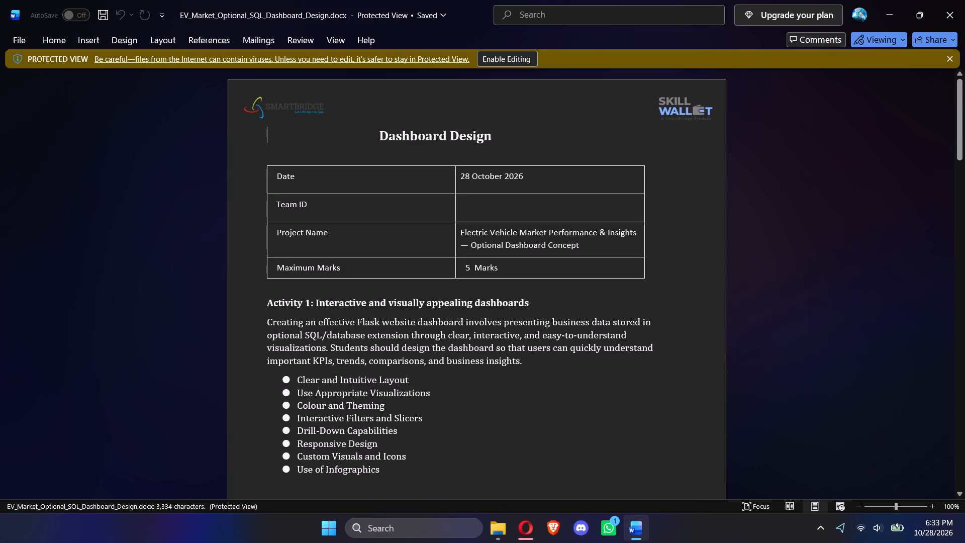
click(518, 54)
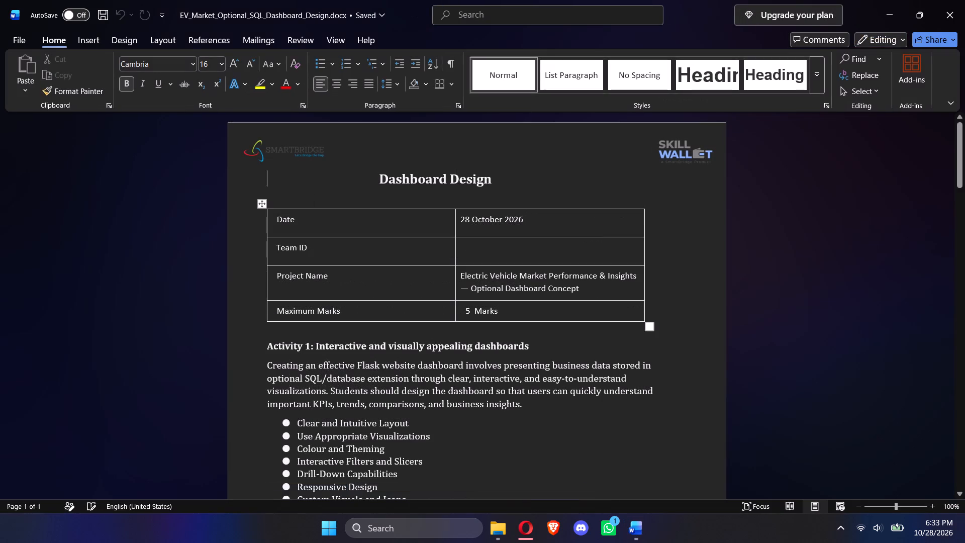
scroll(537, 381, down, 14)
scroll(529, 382, down, 20)
scroll(529, 382, down, 1)
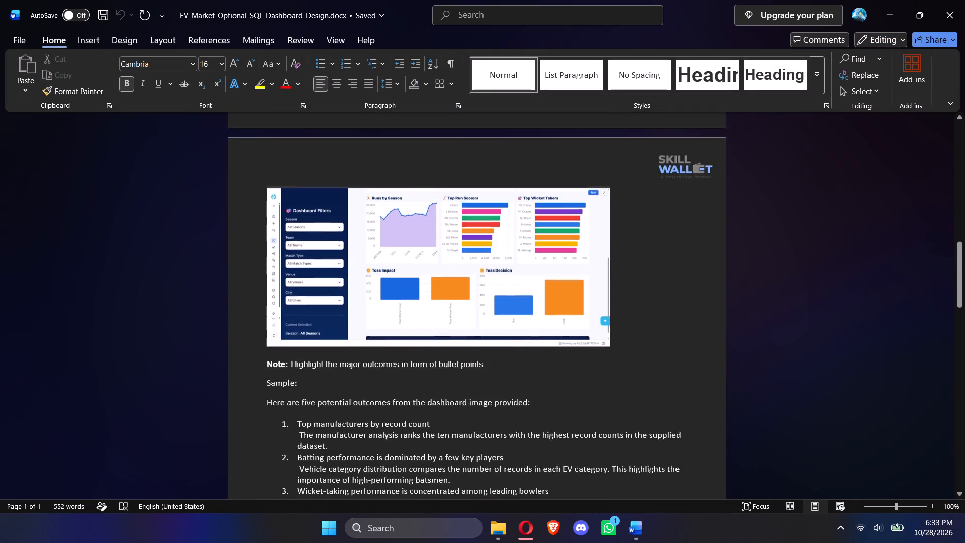
scroll(532, 397, up, 20)
scroll(532, 397, up, 12)
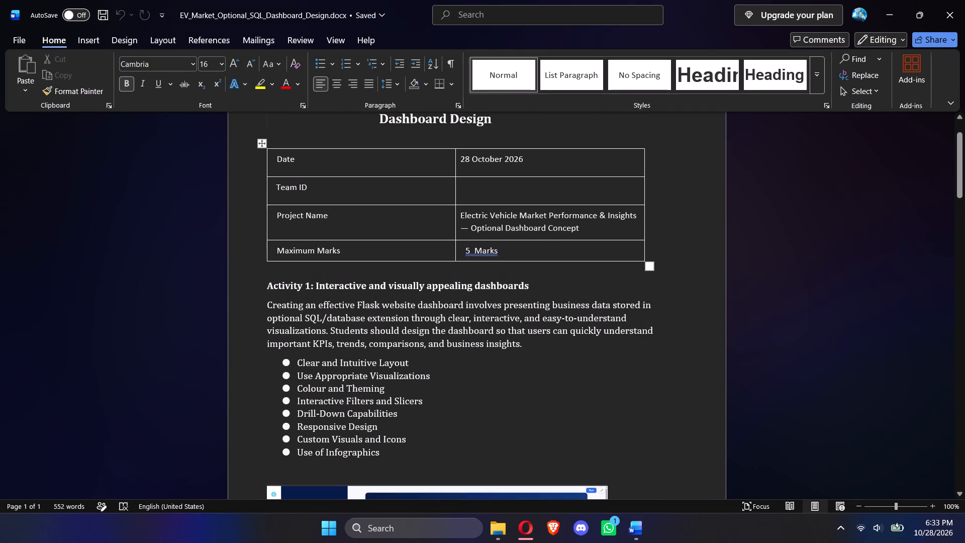
Delete "— Optional Dashboard Concept" from the Project Name row of the details table and save the document.
drag(592, 229, 641, 217)
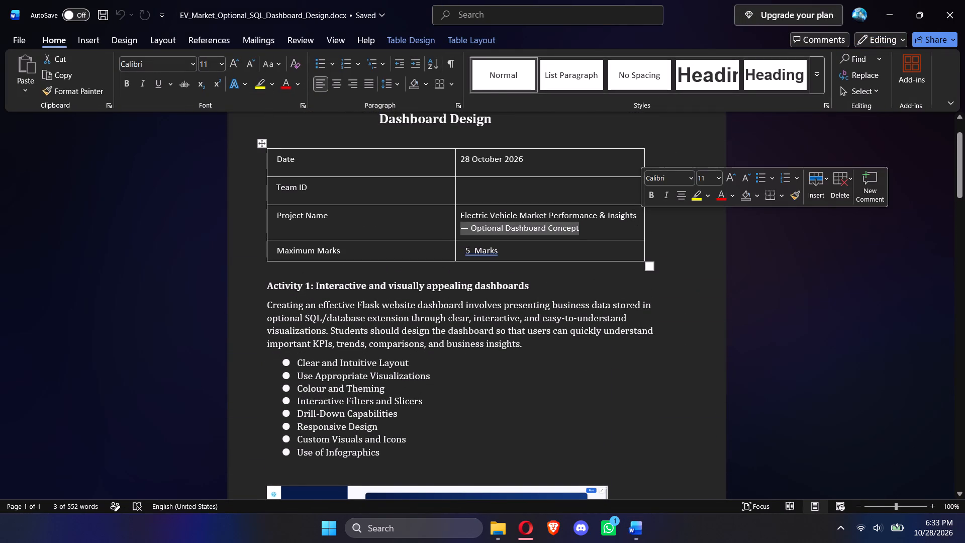
key(BackSpace)
key(ctrl+s)
Examine the dashboard design document's details table, dashboard images and list of sample outcomes, and close it.
scroll(603, 253, up, 5)
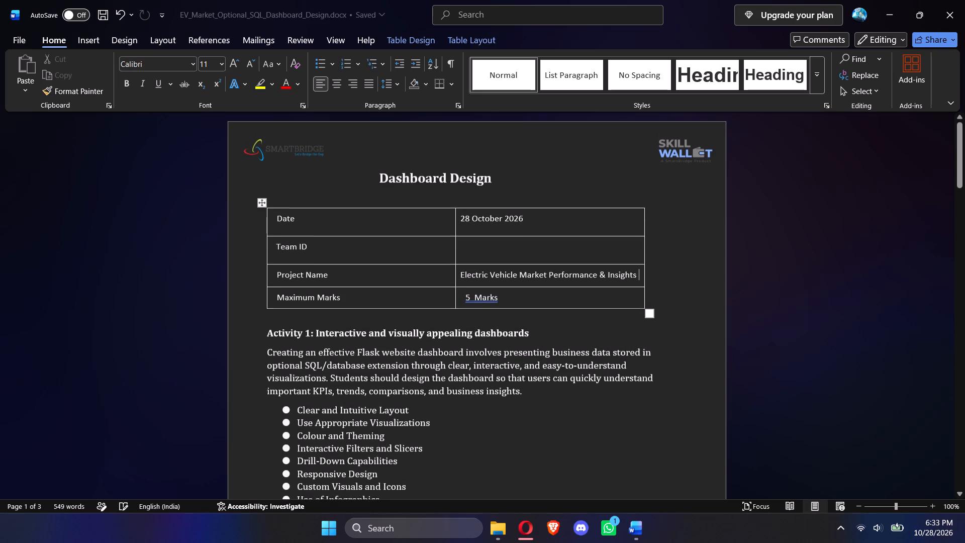
scroll(596, 266, up, 6)
scroll(617, 261, down, 7)
scroll(616, 249, down, 18)
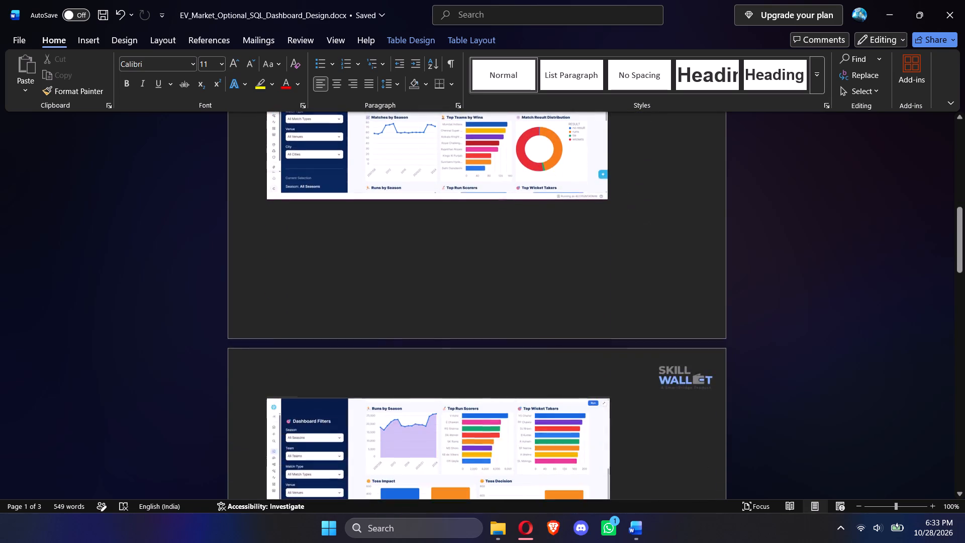
scroll(609, 241, up, 6)
scroll(609, 244, down, 20)
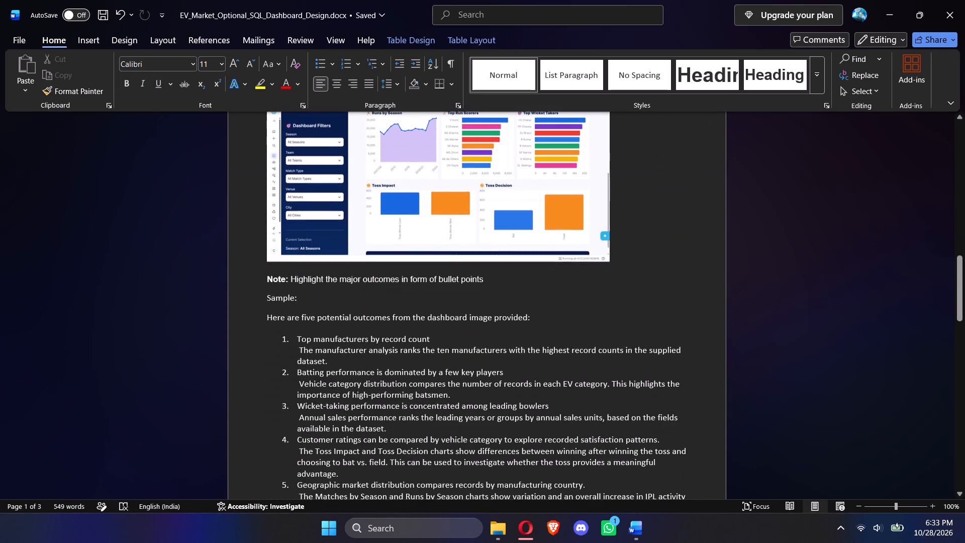
scroll(609, 236, down, 10)
scroll(609, 236, up, 4)
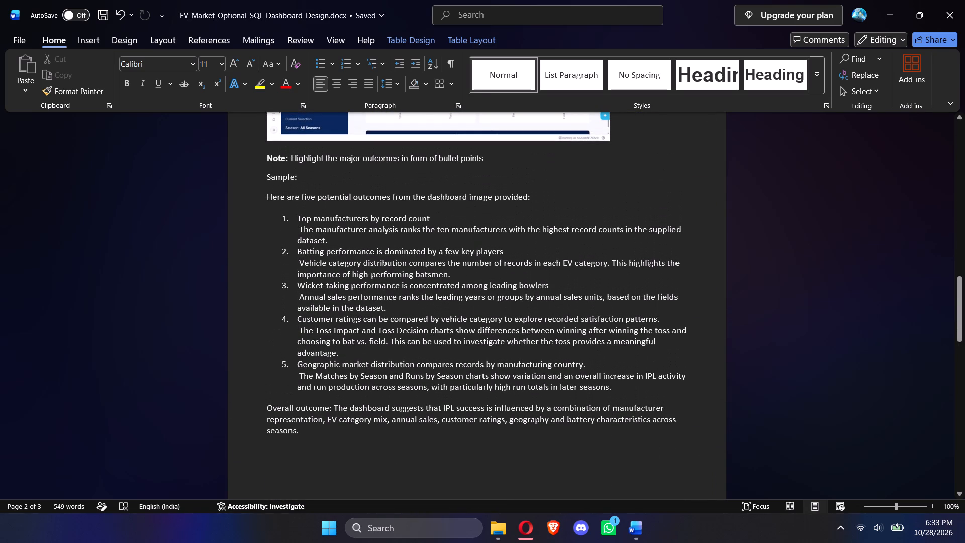
scroll(367, 260, up, 1)
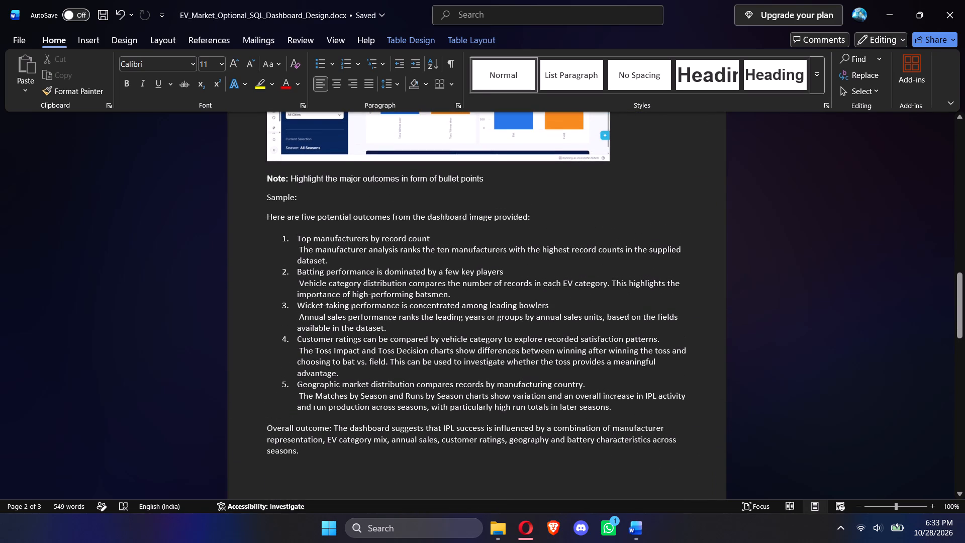
scroll(376, 252, up, 5)
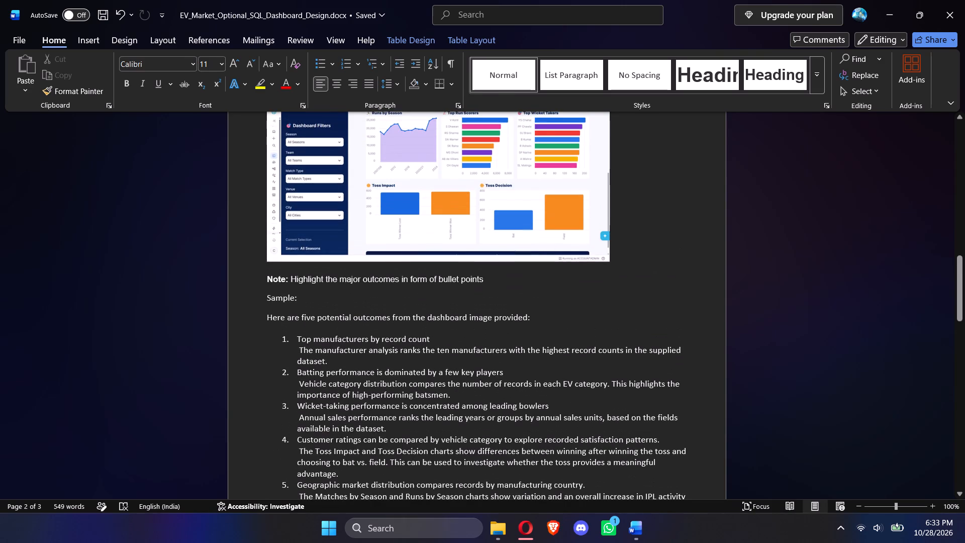
scroll(487, 283, down, 13)
click(964, 0)
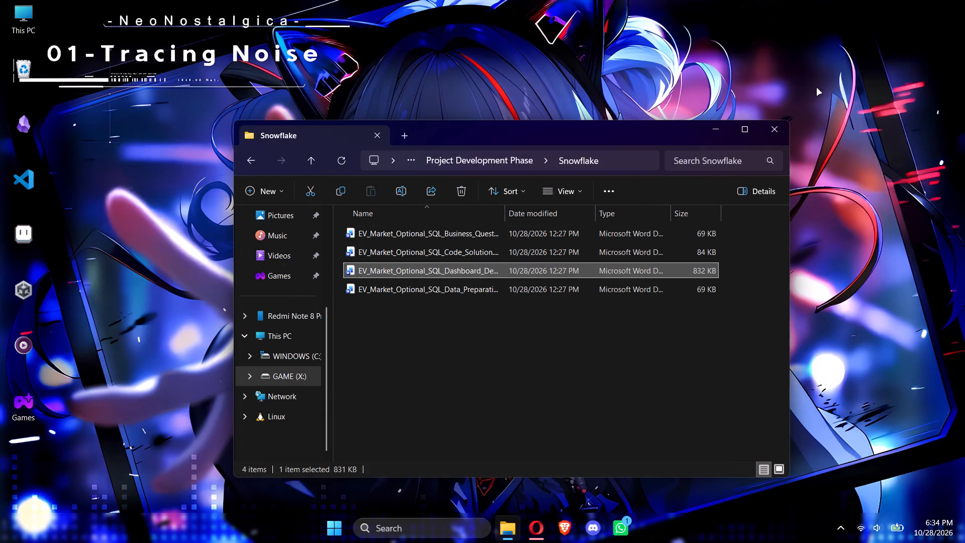
Delete "— Optional SQL Preparation" from the Project Name row of the EV_Market_Optional_SQL_Data_Preparation document and save it.
double_click(481, 284)
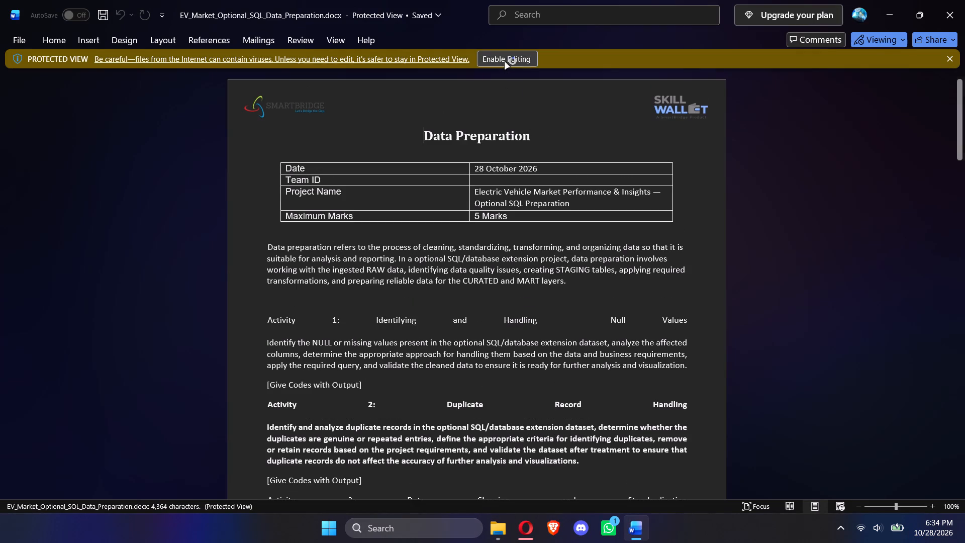
click(505, 62)
drag(625, 250, 643, 247)
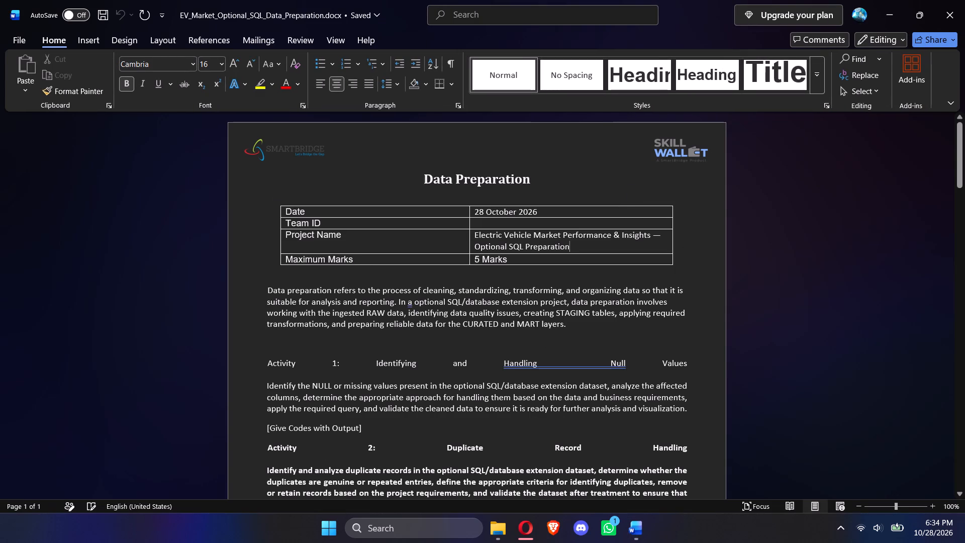
drag(643, 247, 651, 237)
key(BackSpace)
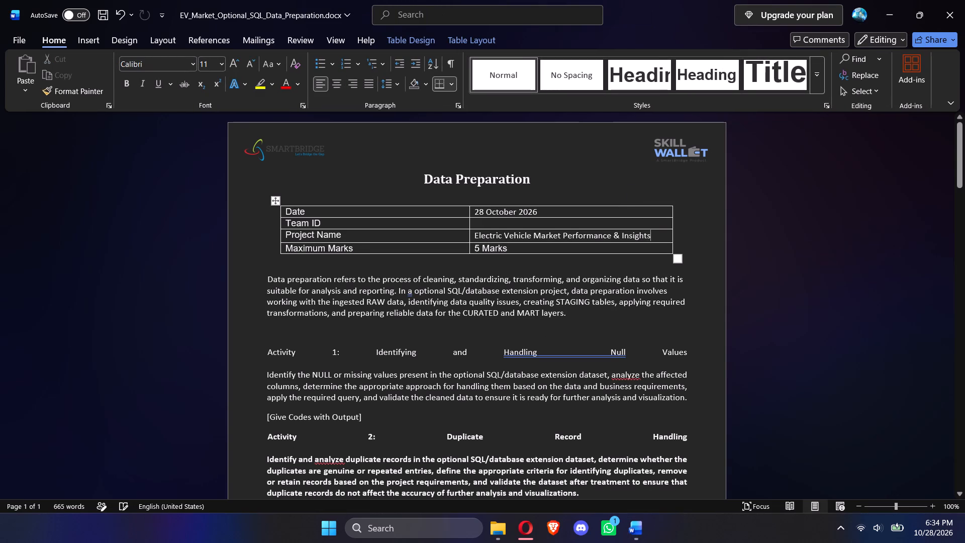
key(ctrl+s)
Examine the data preparation document's activities and SQL queries, and close it.
scroll(463, 353, down, 13)
scroll(462, 352, up, 6)
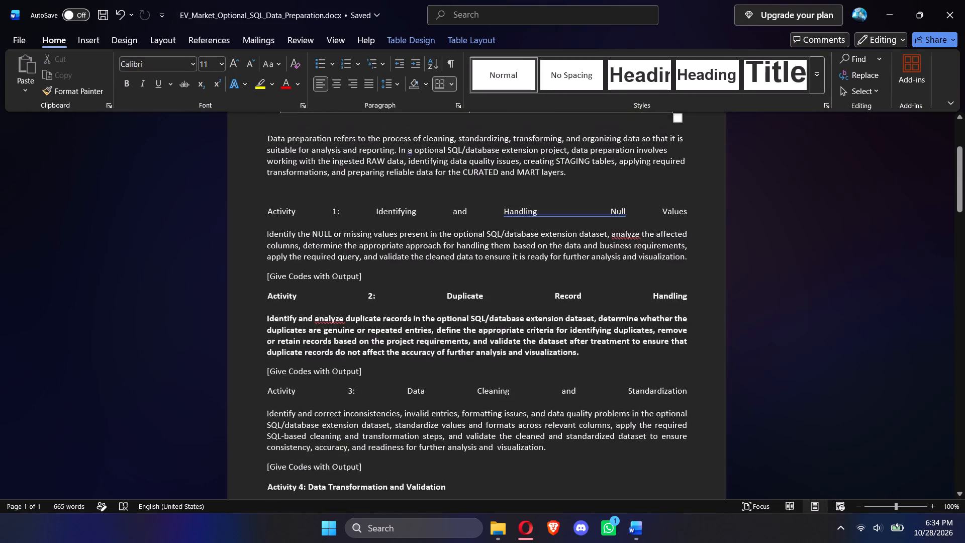
scroll(462, 352, down, 16)
scroll(460, 356, down, 16)
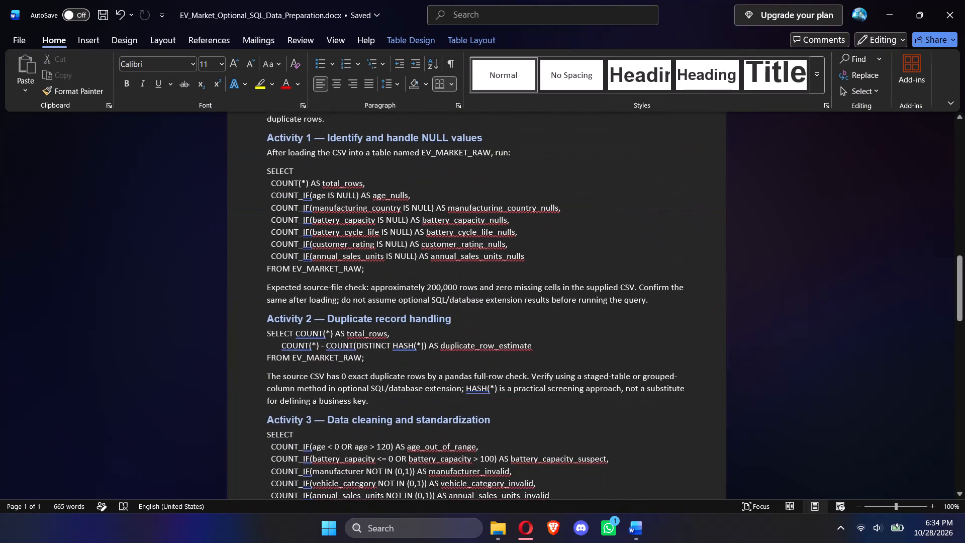
scroll(465, 340, down, 15)
click(964, 0)
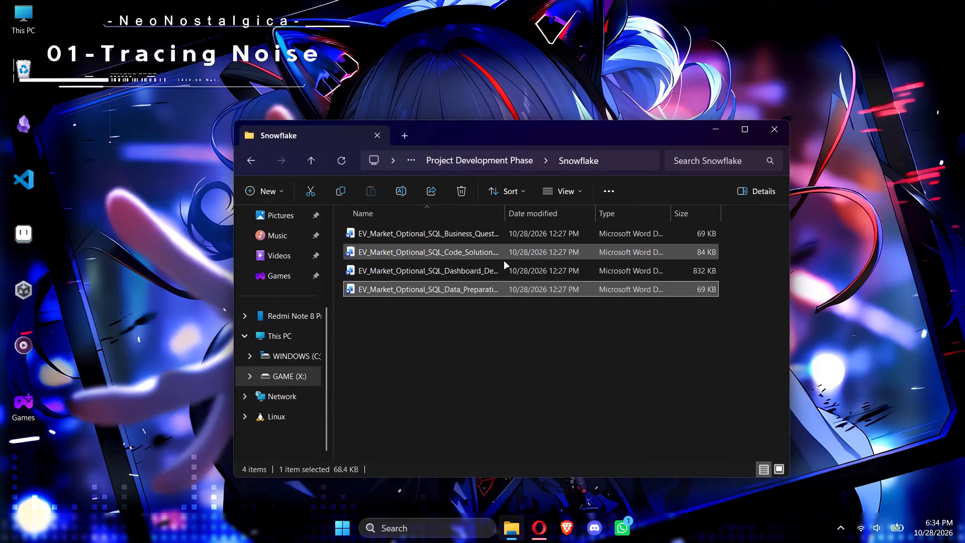
Open the EV_Market_Tableau_Business_Questions document from the Tableau folder, check its details table, business questions and implementation notes, and close it.
click(480, 162)
double_click(454, 252)
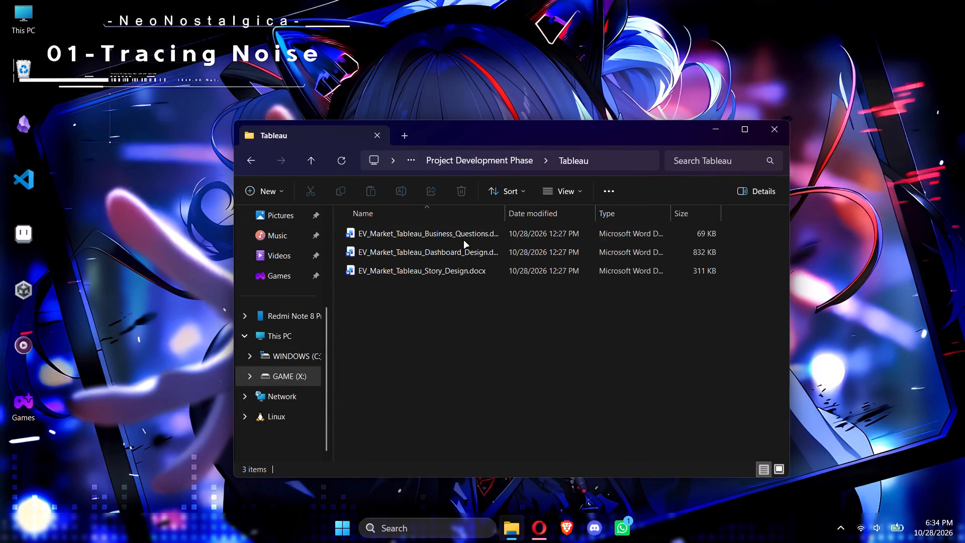
click(492, 225)
double_click(496, 233)
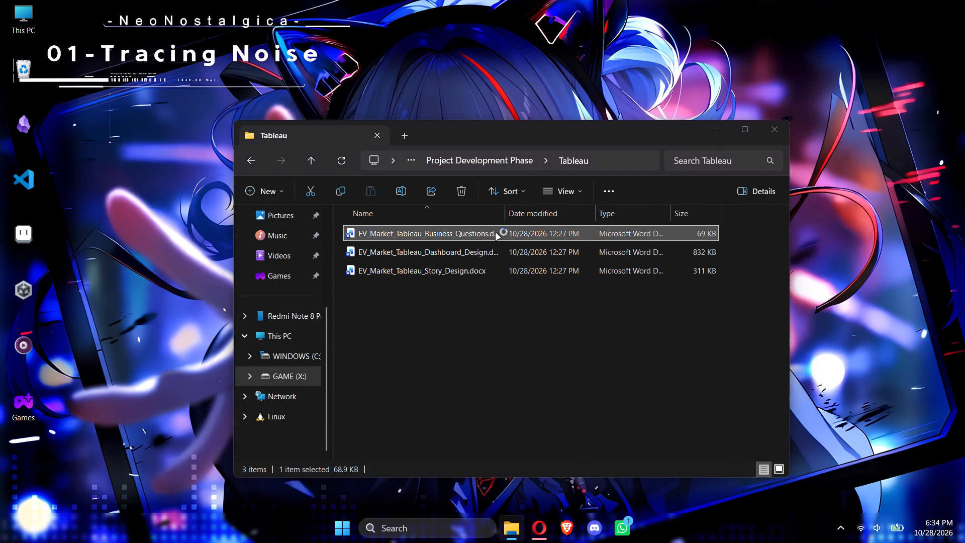
scroll(523, 300, down, 3)
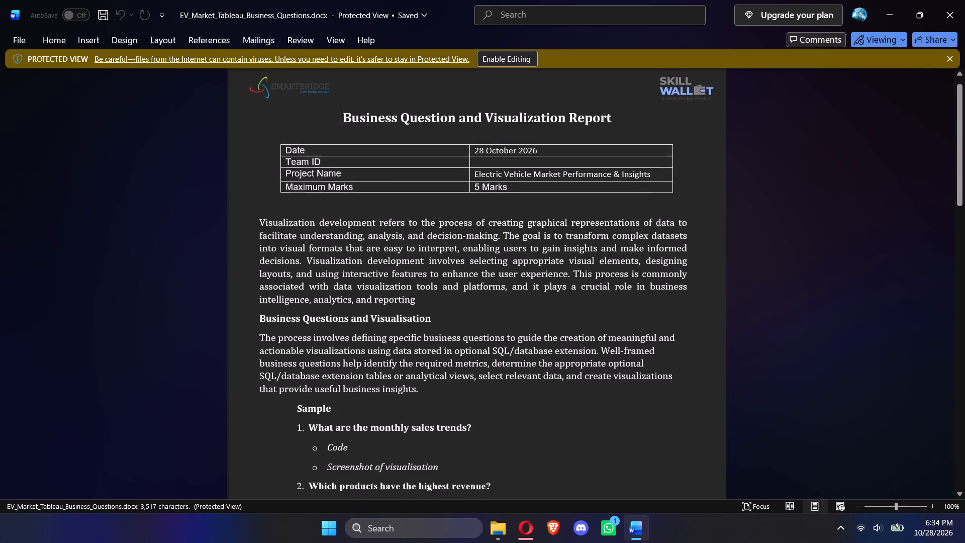
scroll(523, 300, down, 3)
scroll(523, 296, down, 20)
scroll(515, 293, down, 10)
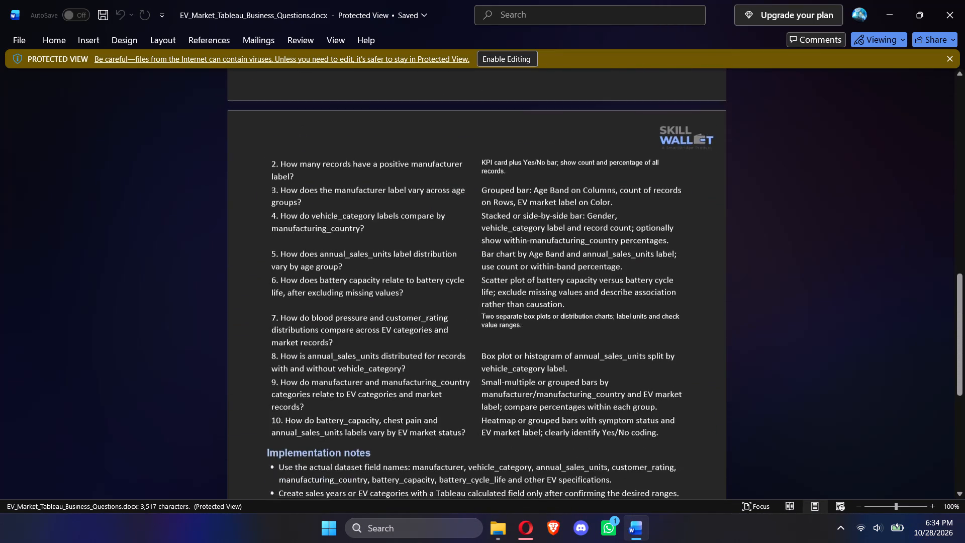
scroll(515, 286, down, 12)
click(964, 0)
Open the EV_Market_Tableau_Dashboard_Design document, check its details table, dashboard images and sample outcomes, and close it.
double_click(524, 250)
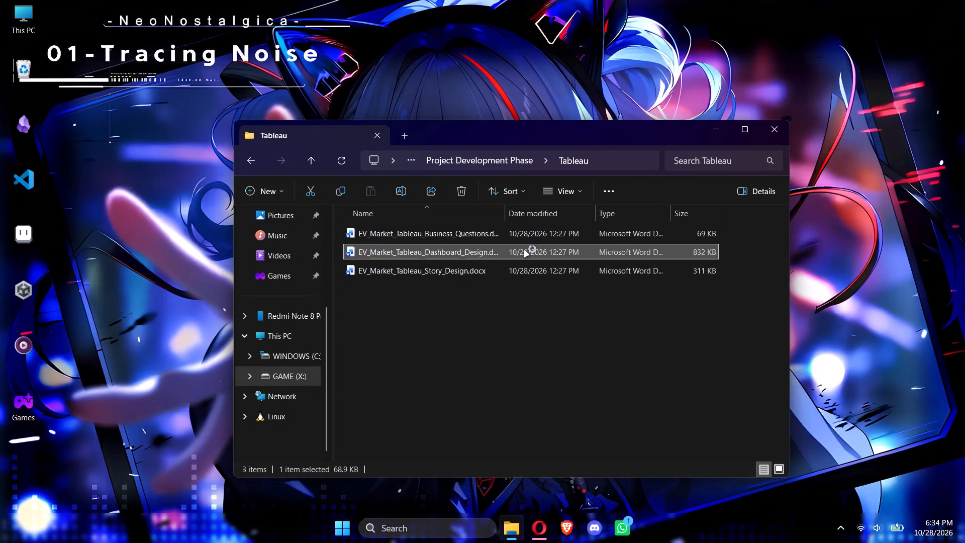
scroll(488, 264, down, 6)
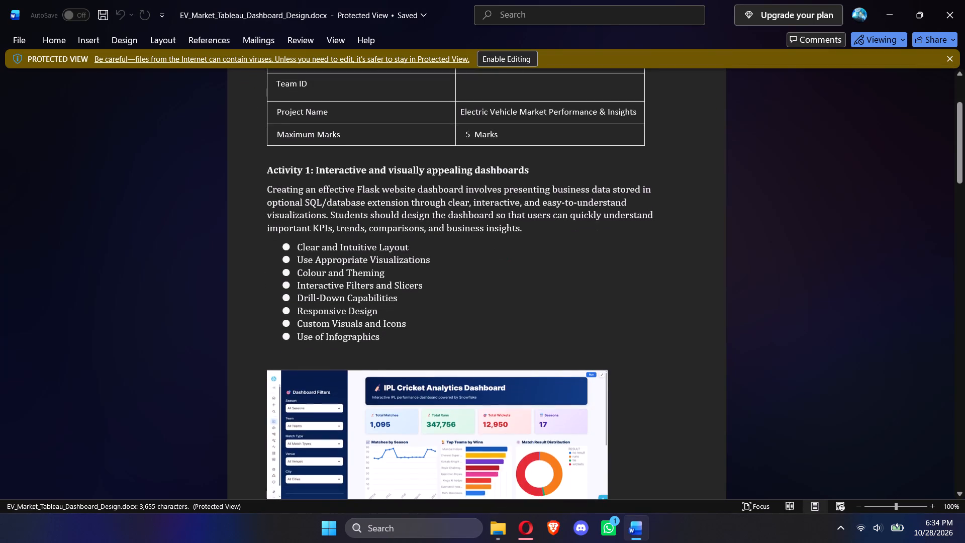
scroll(508, 292, down, 20)
scroll(508, 292, down, 14)
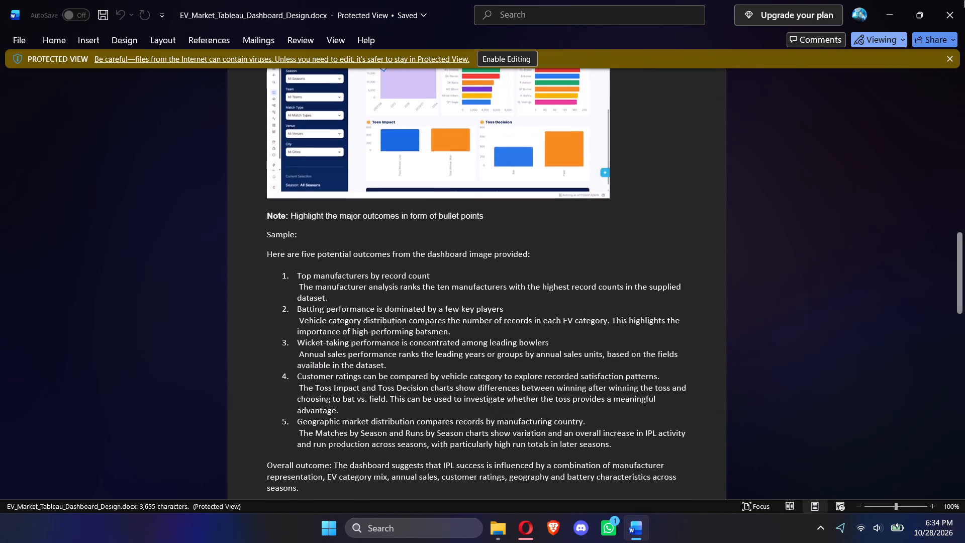
click(964, 0)
Open the EV_Market_Tableau_Story_Design document, check its observations and suggested story points, and close it.
double_click(479, 268)
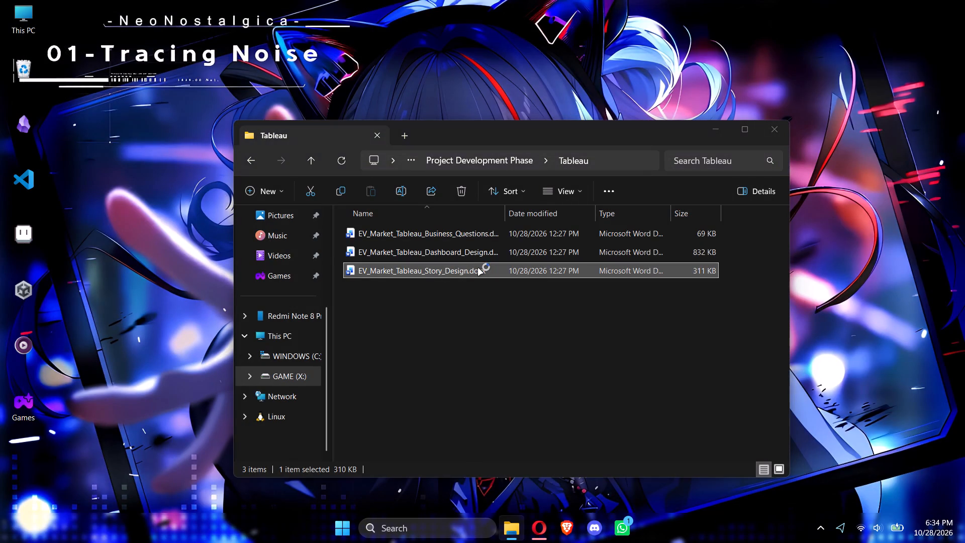
scroll(591, 356, down, 17)
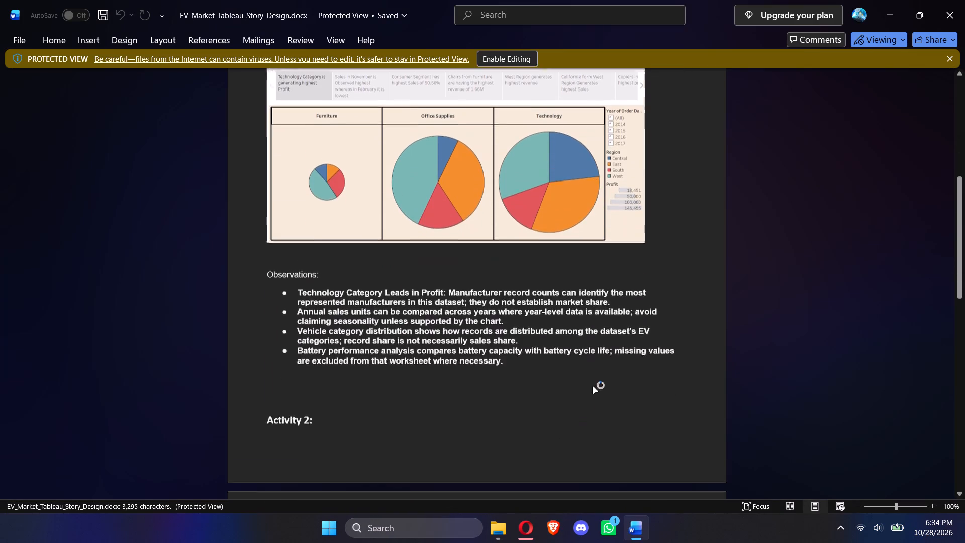
scroll(593, 386, down, 19)
scroll(577, 364, down, 5)
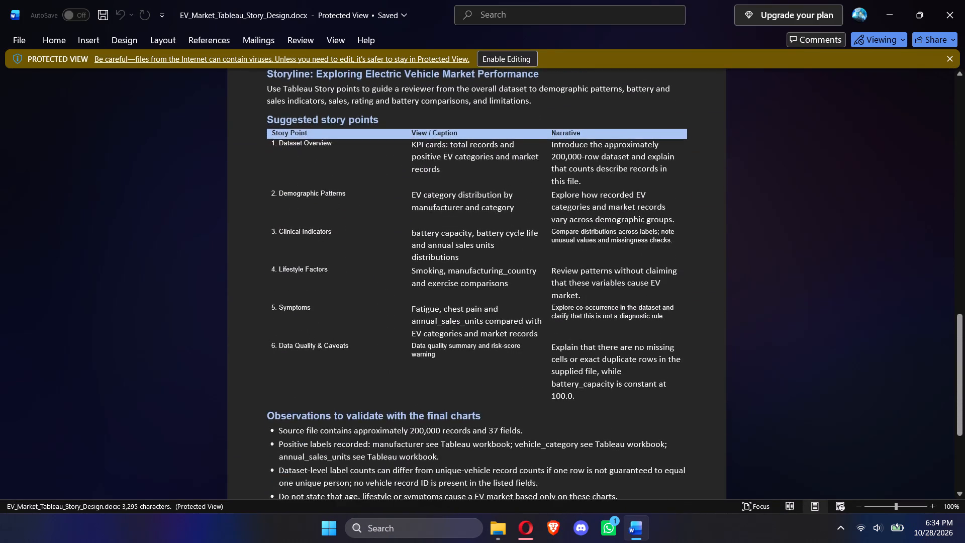
scroll(573, 358, down, 20)
click(964, 0)
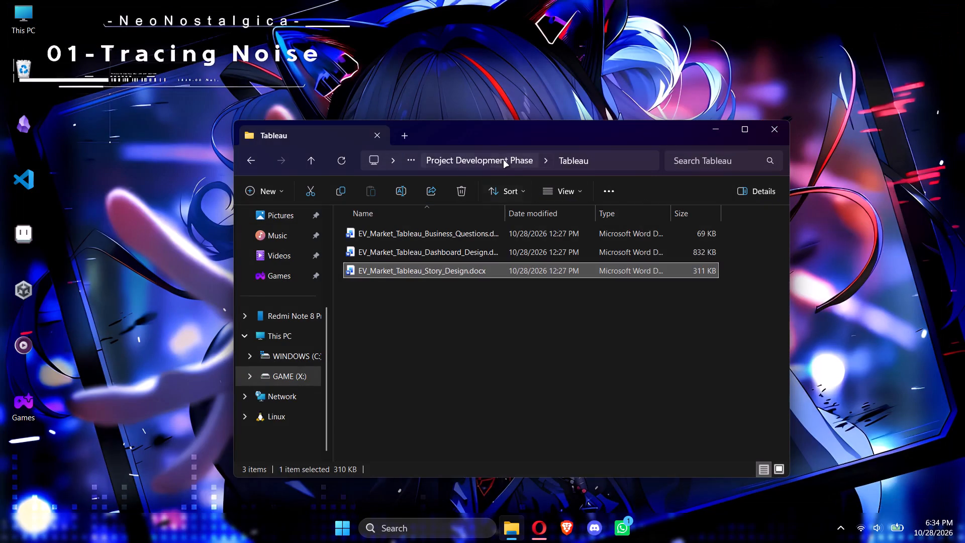
Open EV_Market_Final_Project_Report from the Project documentation folder and enable editing.
click(502, 159)
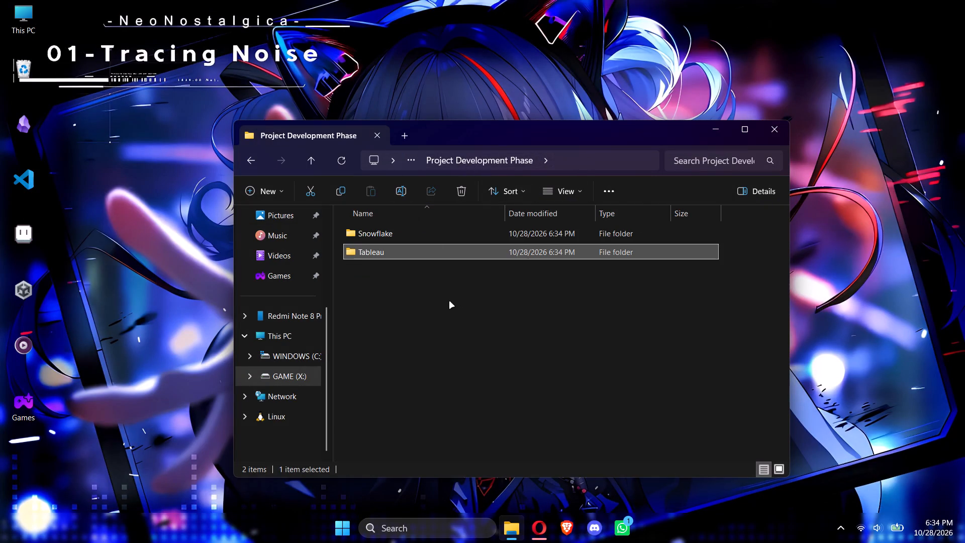
click(450, 302)
click(447, 303)
click(444, 303)
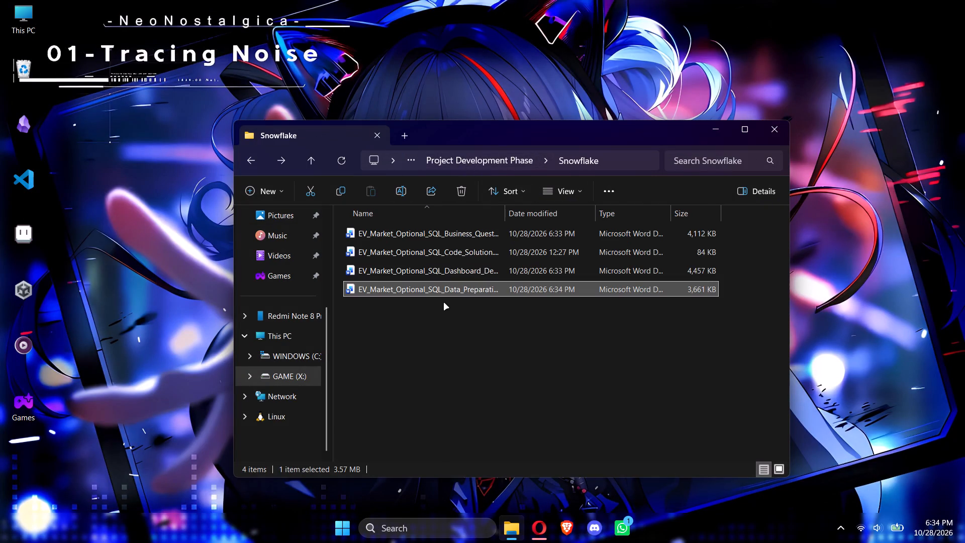
click(445, 303)
click(441, 301)
double_click(459, 305)
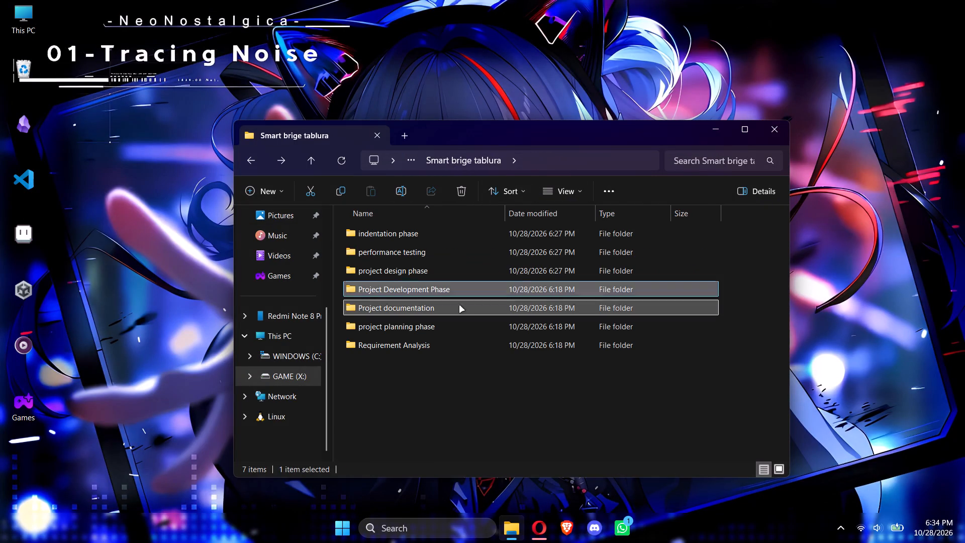
double_click(456, 233)
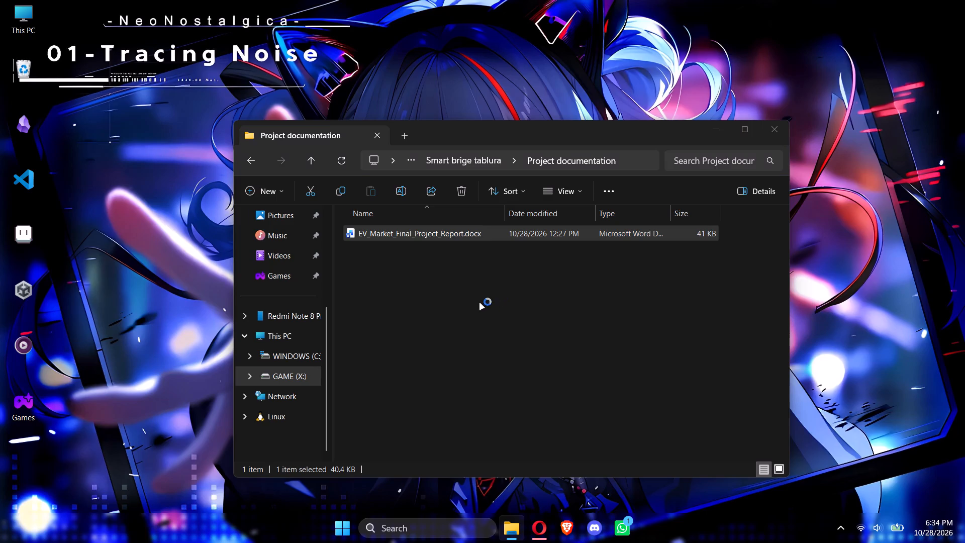
scroll(478, 308, down, 4)
scroll(478, 308, up, 7)
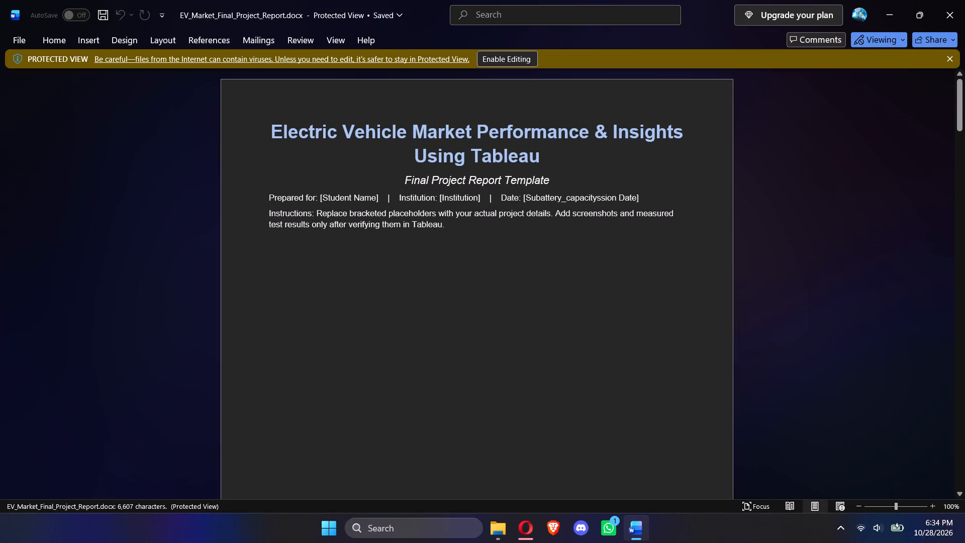
scroll(478, 308, up, 2)
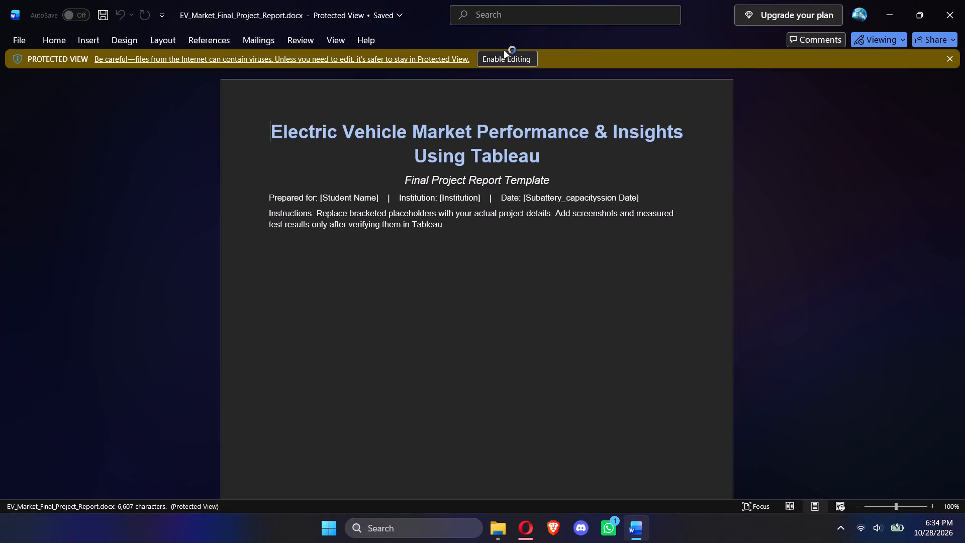
click(504, 51)
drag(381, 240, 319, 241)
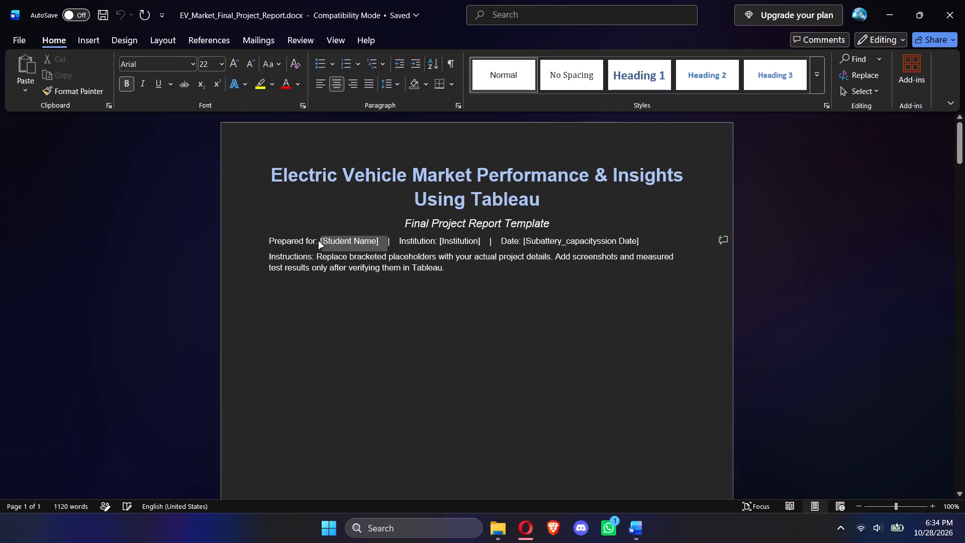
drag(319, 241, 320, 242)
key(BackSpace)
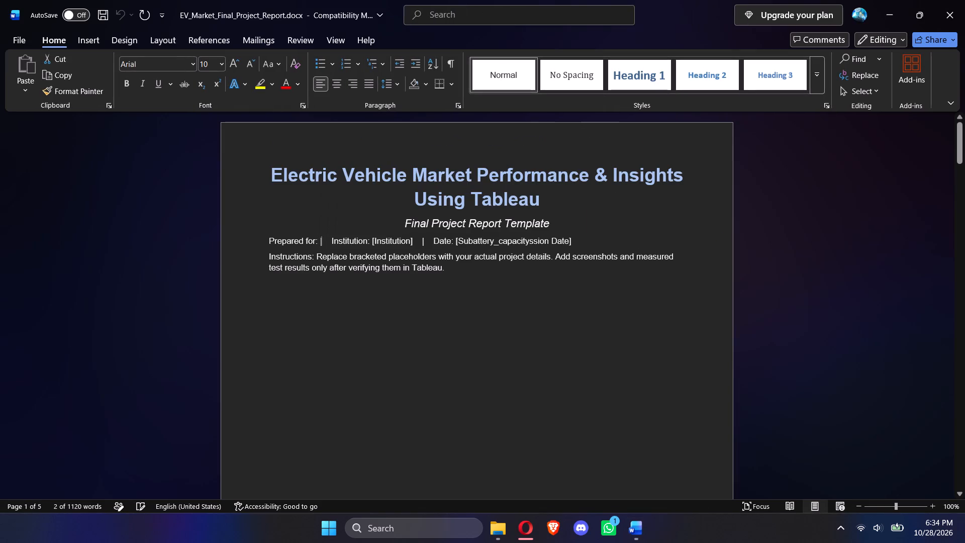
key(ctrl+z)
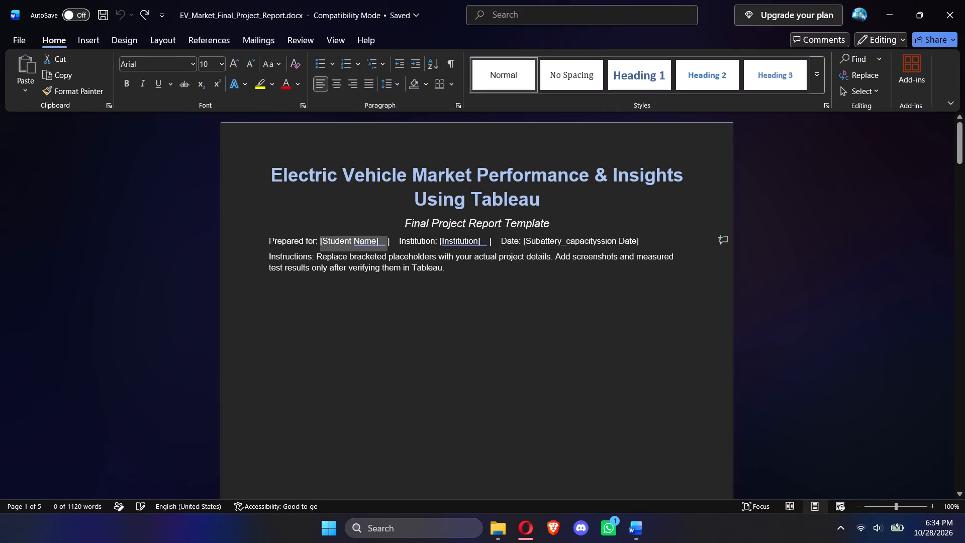
Replace the [Student Name] placeholder after "Prepared for:" with the student's full name.
key(Right)
key(Left)
key(Left)
key(Left)
key(Left)
key(ctrl+BackSpace)
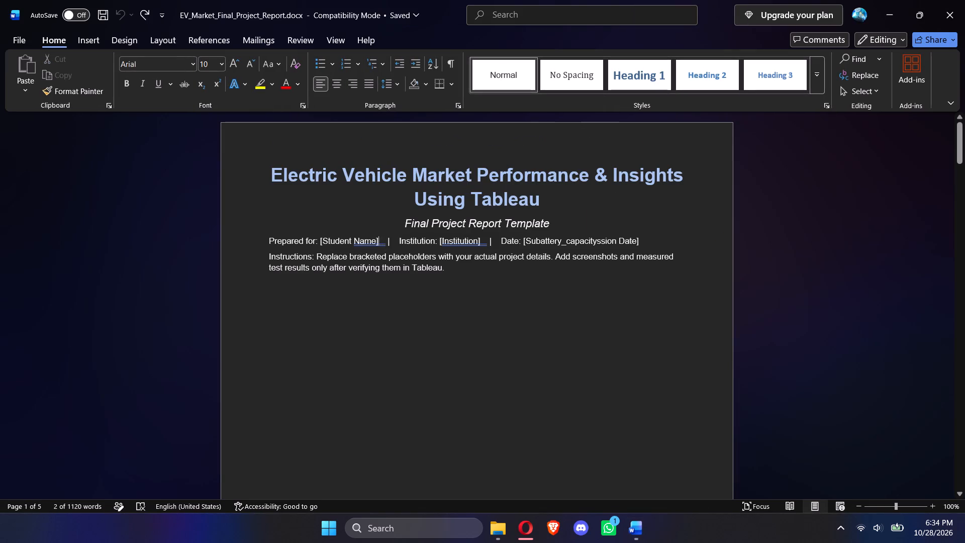
key(ctrl+BackSpace)
key(ctrl+BackSpace)
key(BackSpace)
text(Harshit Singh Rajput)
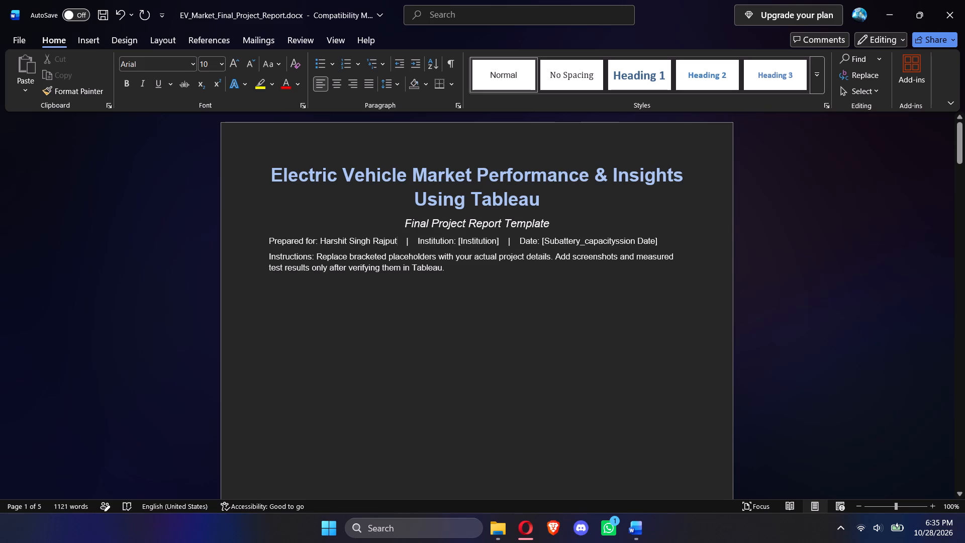
Replace the [Institution] placeholder with "Medicaps University".
click(498, 242)
key(ctrl+BackSpace)
key(ctrl+BackSpace)
key(ctrl+BackSpace)
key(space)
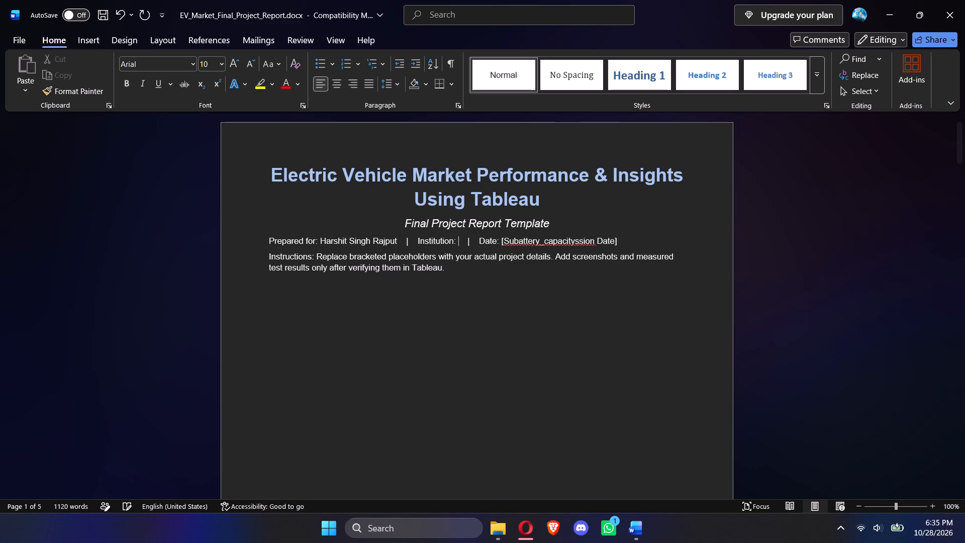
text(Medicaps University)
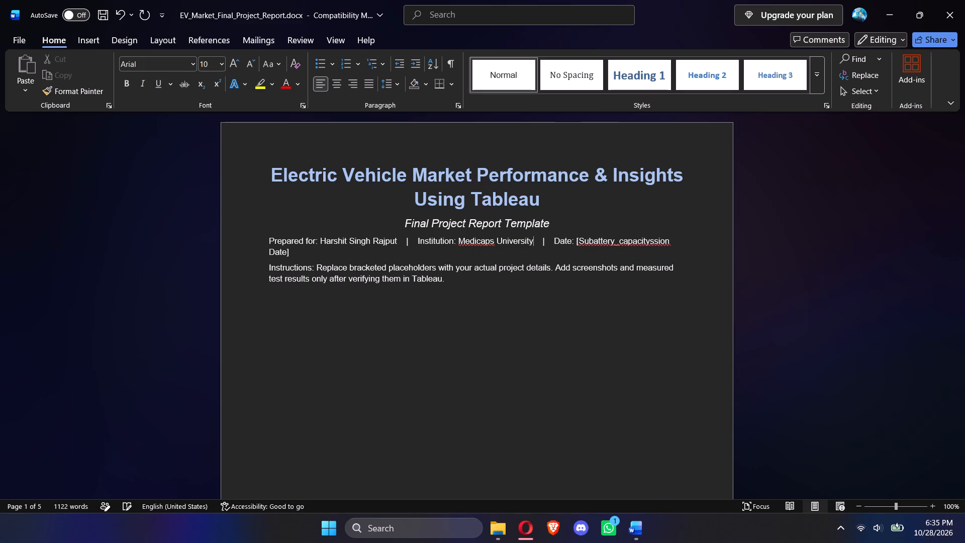
Replace the bracketed date placeholder on the report's cover page with "28 October 2026".
drag(549, 257, 577, 244)
key(BackSpace)
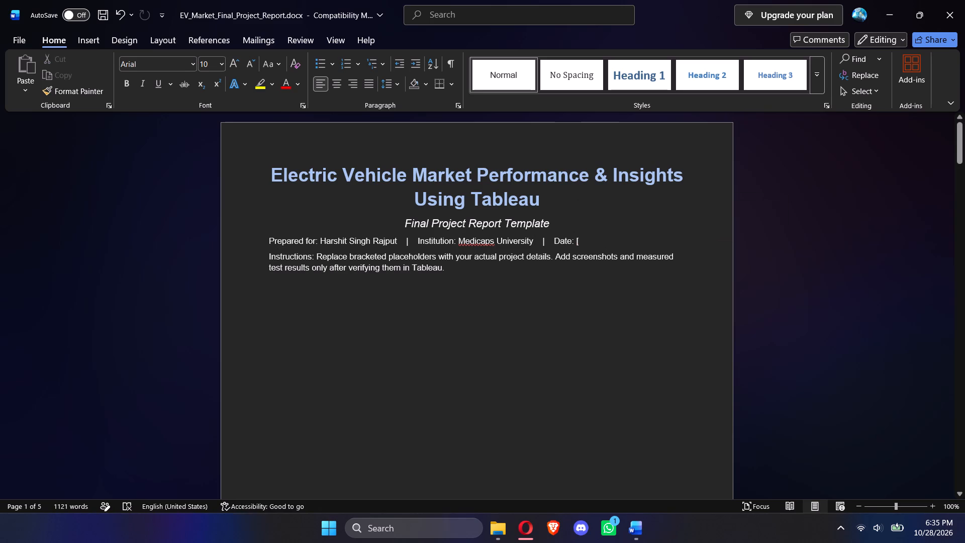
key(BackSpace)
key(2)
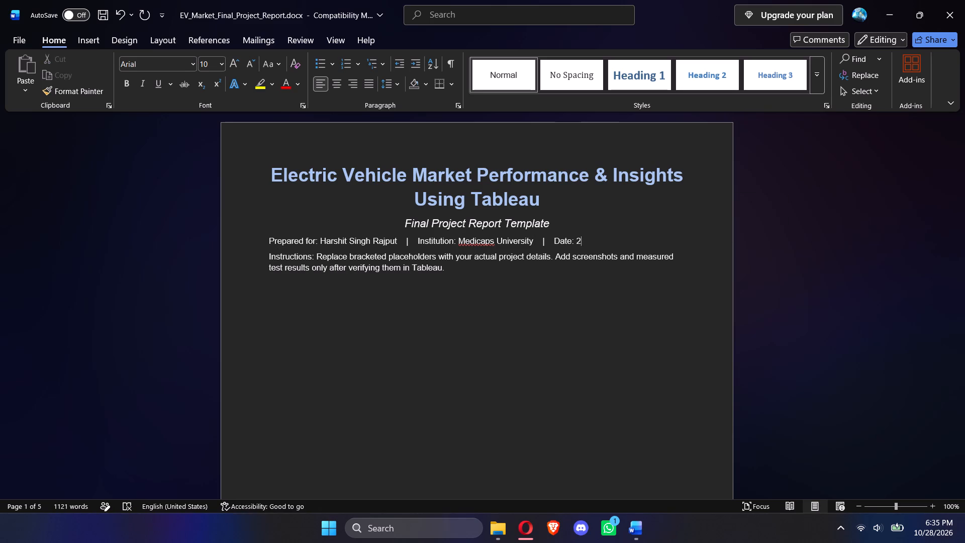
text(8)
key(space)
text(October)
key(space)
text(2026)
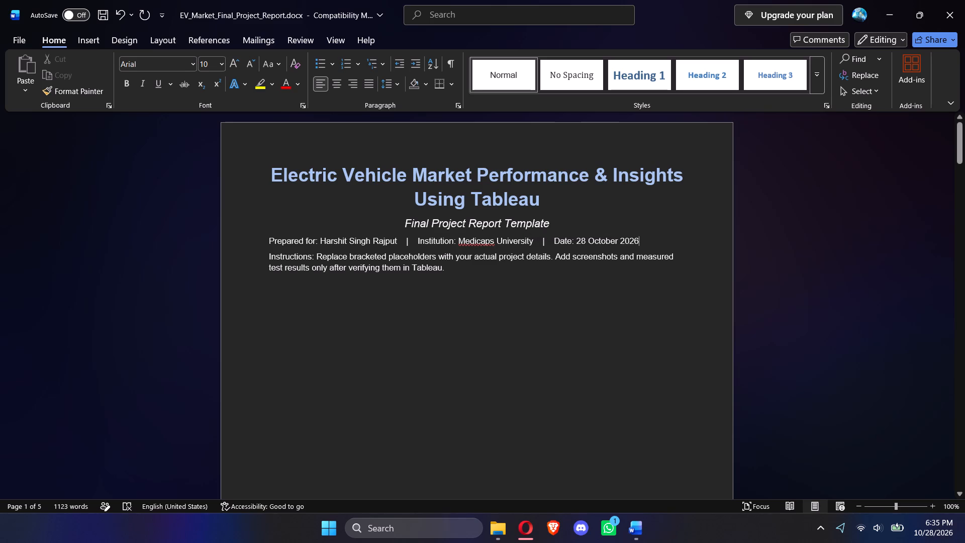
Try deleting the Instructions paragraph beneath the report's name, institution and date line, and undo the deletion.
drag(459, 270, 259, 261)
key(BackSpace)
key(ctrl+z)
Delete the Instructions paragraph beneath the name, institution and date line on the report's cover page.
click(459, 265)
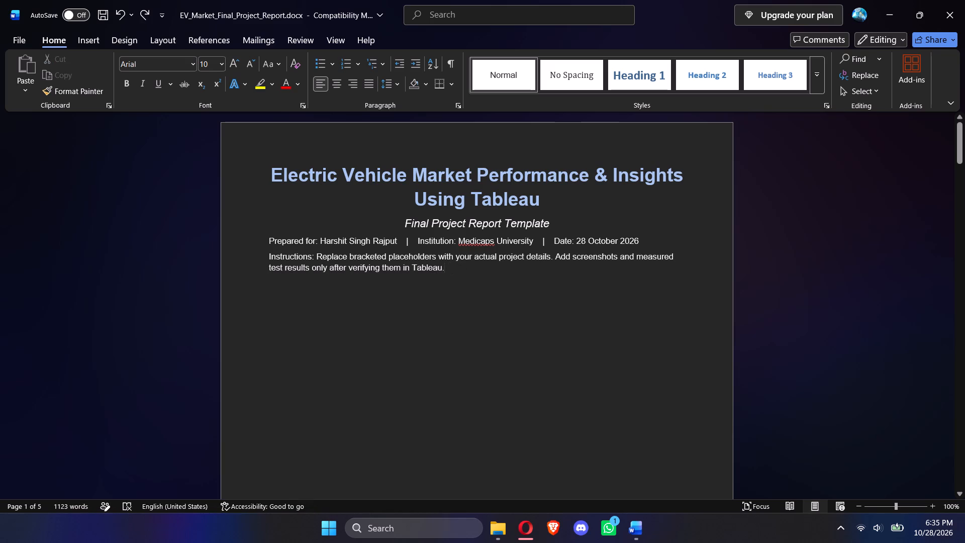
scroll(478, 298, down, 17)
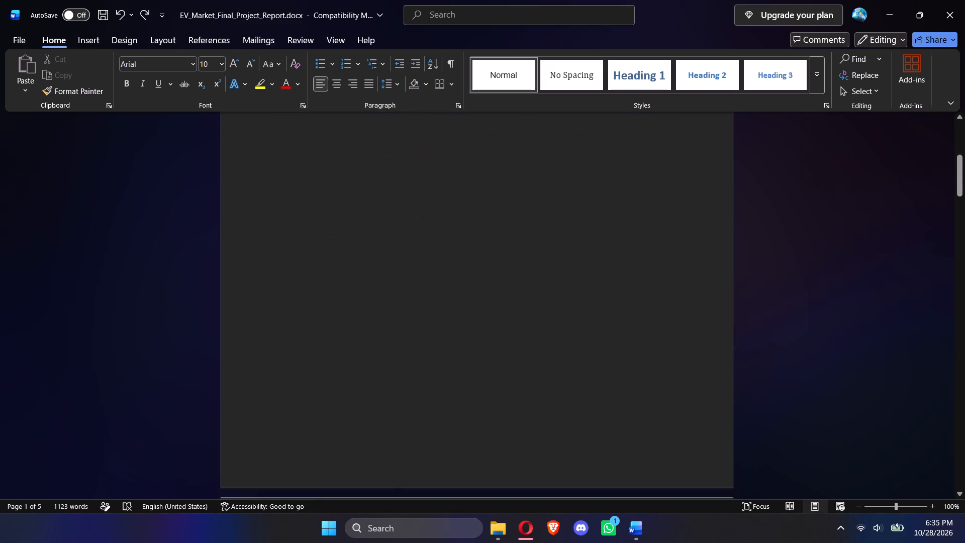
scroll(460, 297, down, 12)
scroll(460, 297, up, 20)
scroll(460, 297, up, 2)
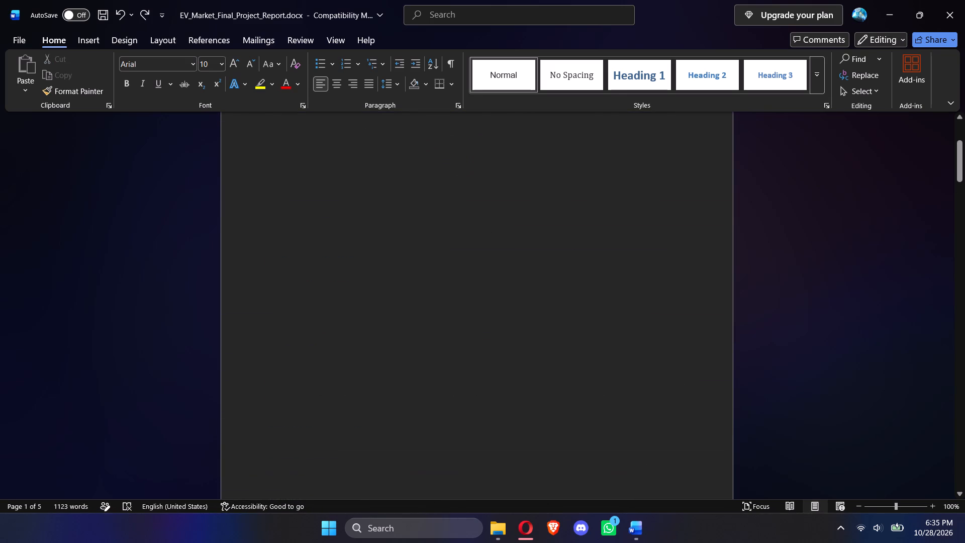
scroll(460, 297, up, 5)
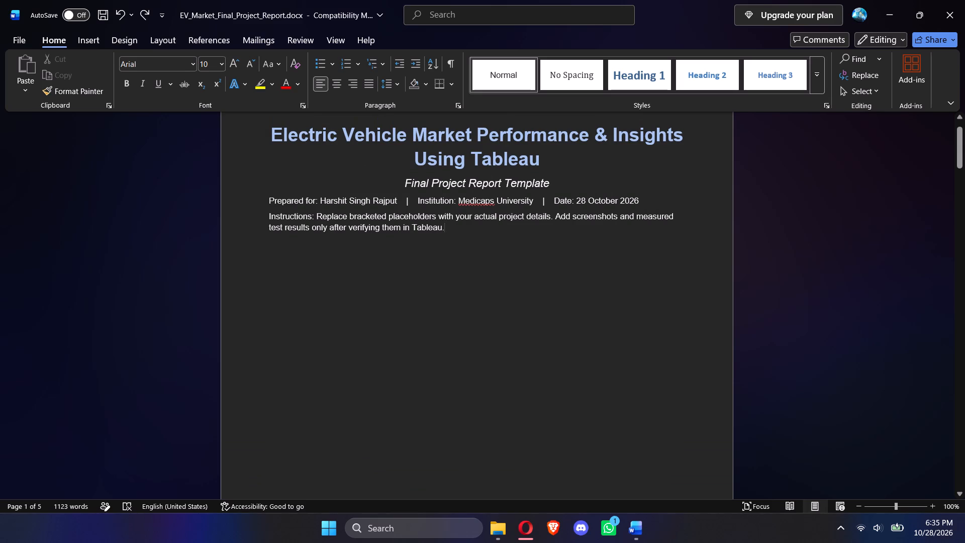
drag(458, 227, 228, 217)
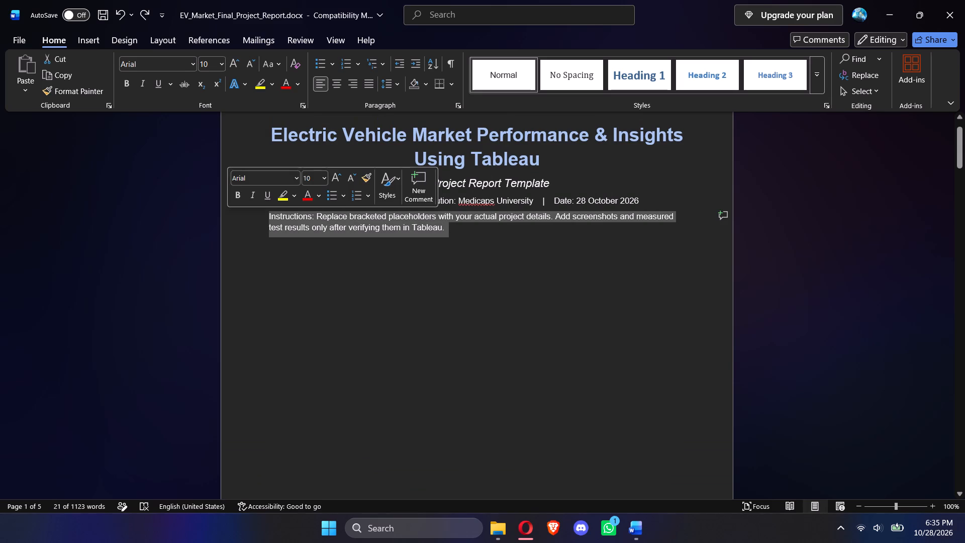
key(BackSpace)
key(BackSpace)
Look through the final project report from the cover page to the Appendix for placeholders still needing details.
scroll(342, 251, down, 20)
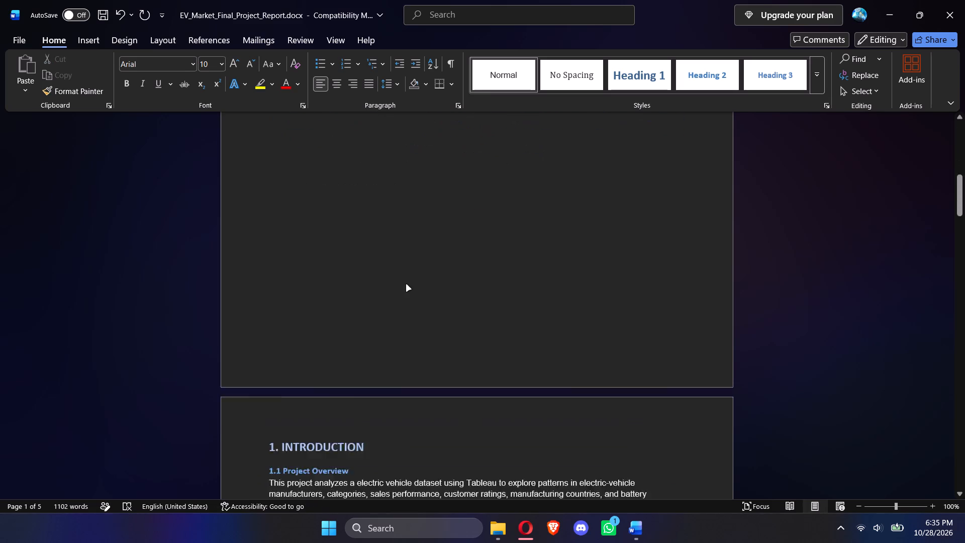
scroll(406, 284, down, 11)
scroll(406, 289, down, 20)
scroll(406, 289, down, 9)
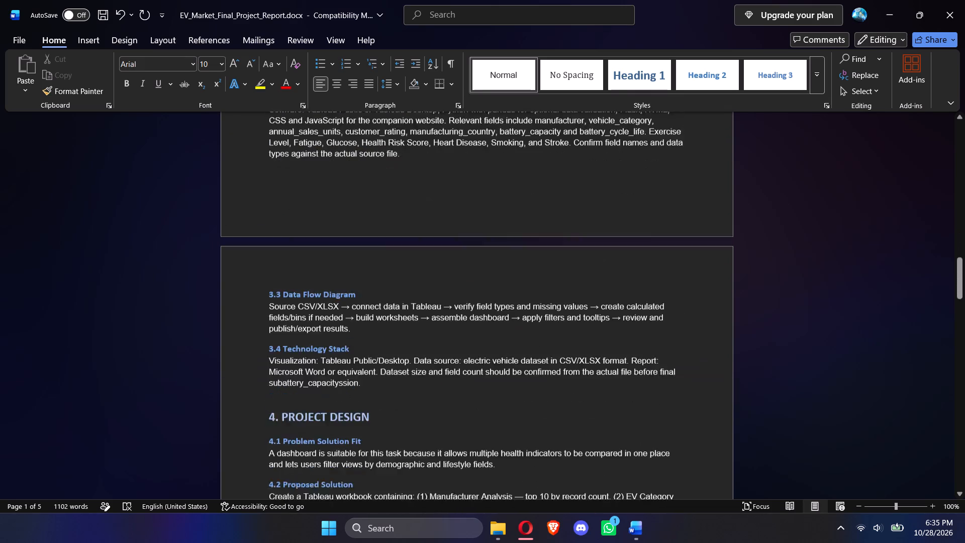
scroll(427, 282, down, 14)
scroll(427, 283, down, 19)
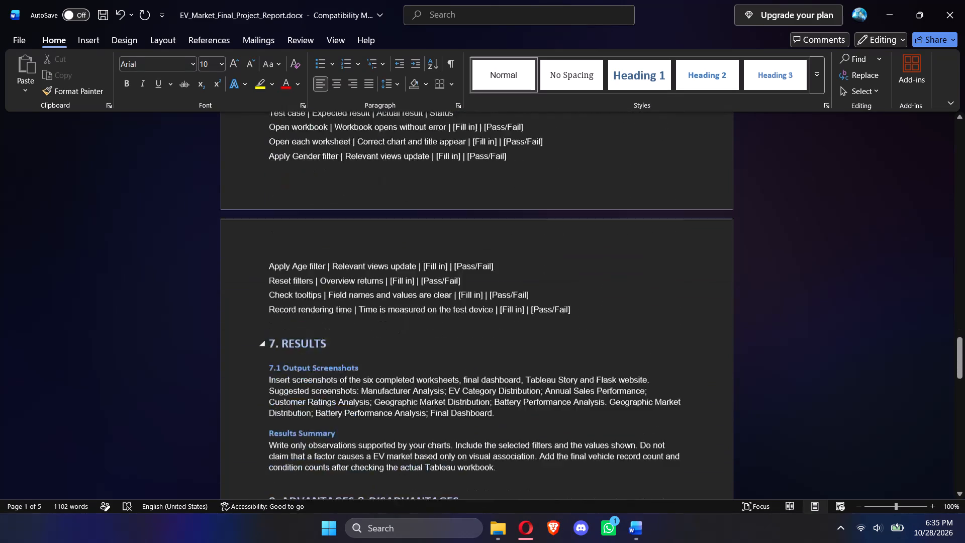
scroll(428, 280, down, 20)
scroll(428, 280, down, 18)
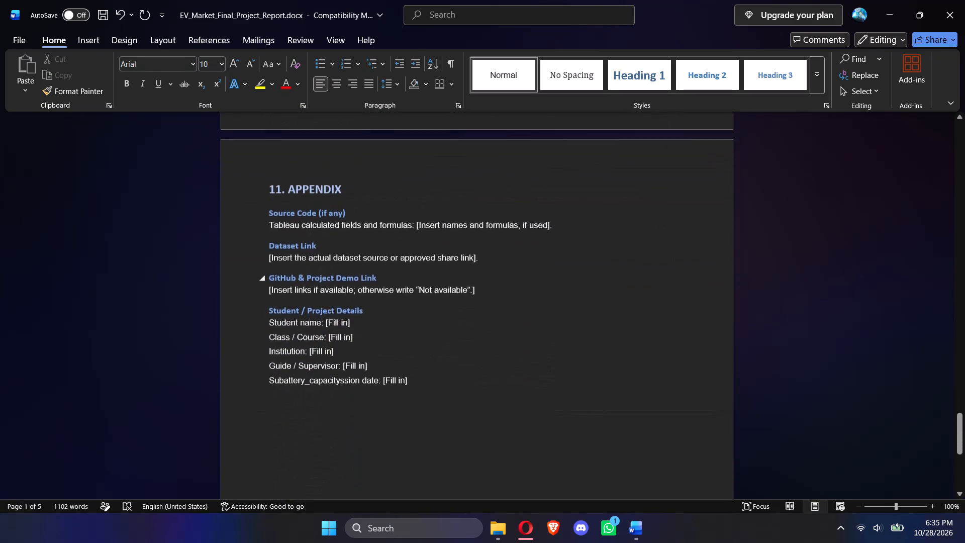
scroll(428, 279, down, 7)
scroll(428, 279, up, 9)
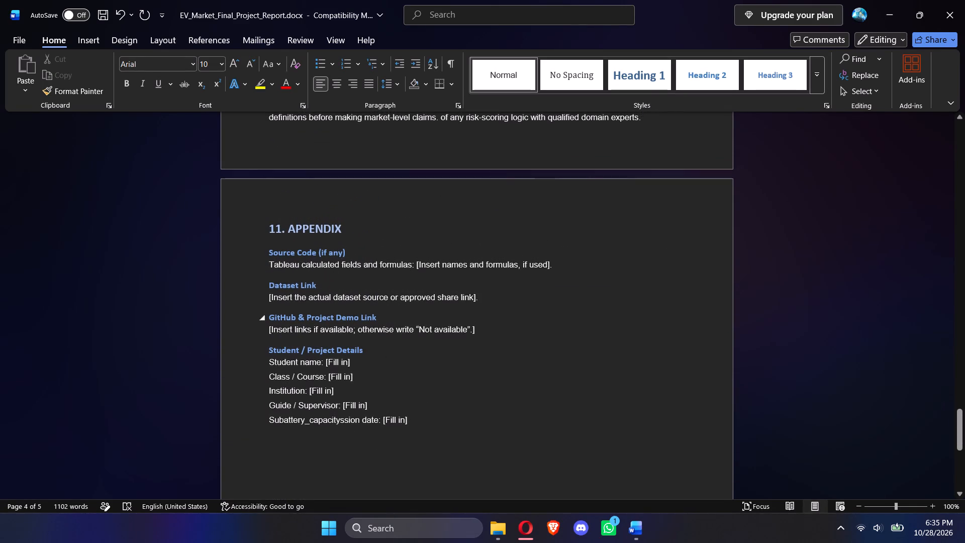
scroll(399, 340, up, 16)
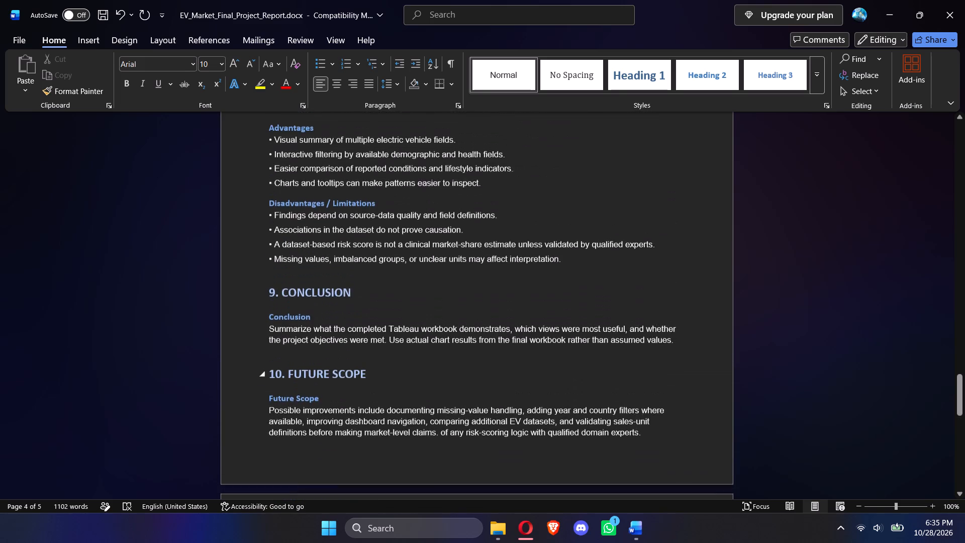
scroll(380, 370, down, 13)
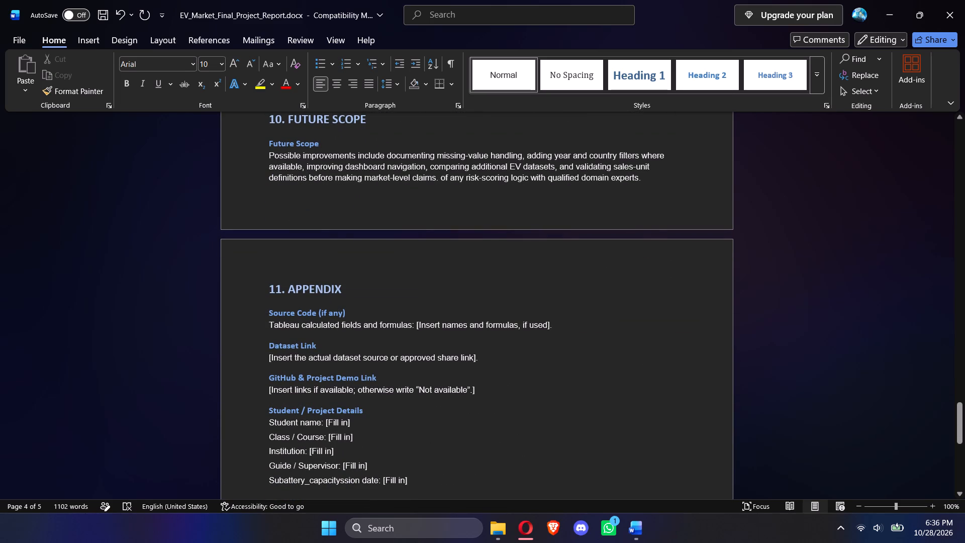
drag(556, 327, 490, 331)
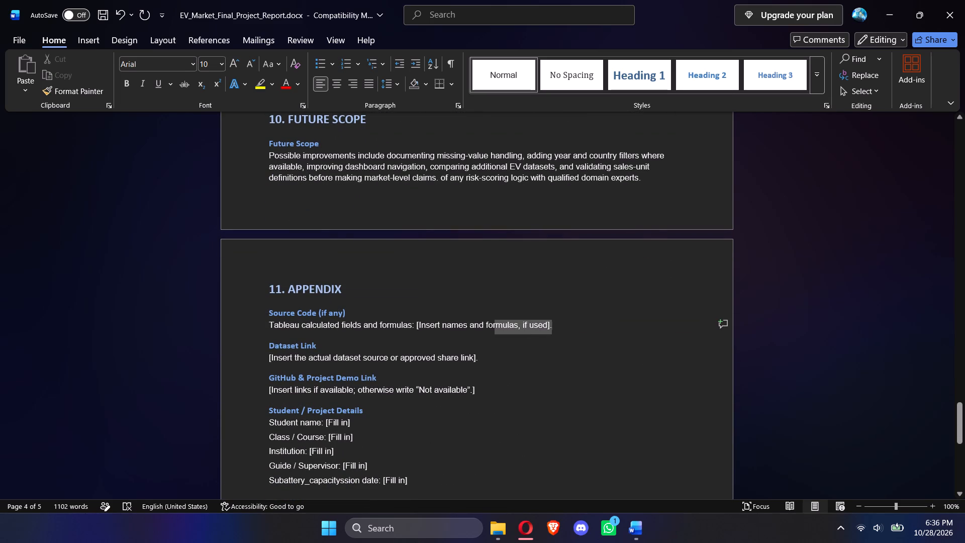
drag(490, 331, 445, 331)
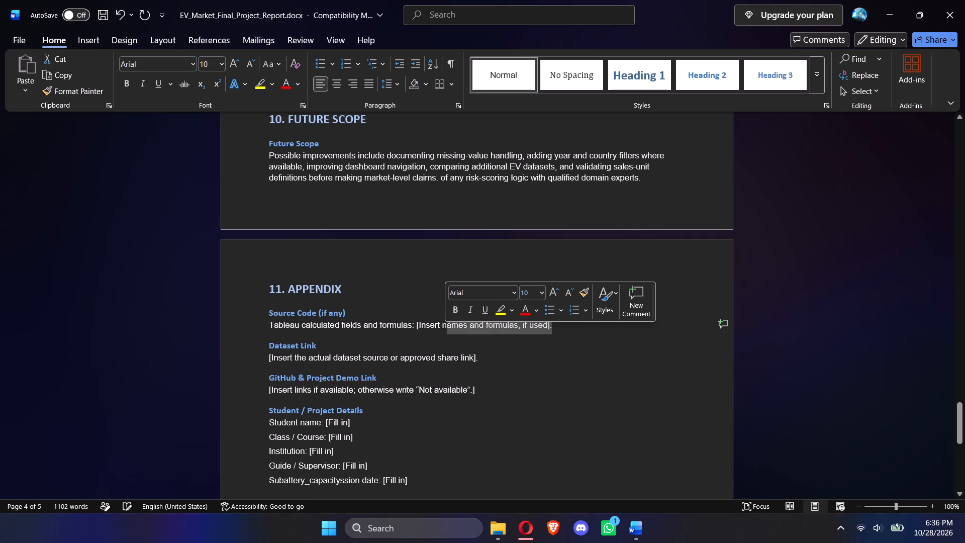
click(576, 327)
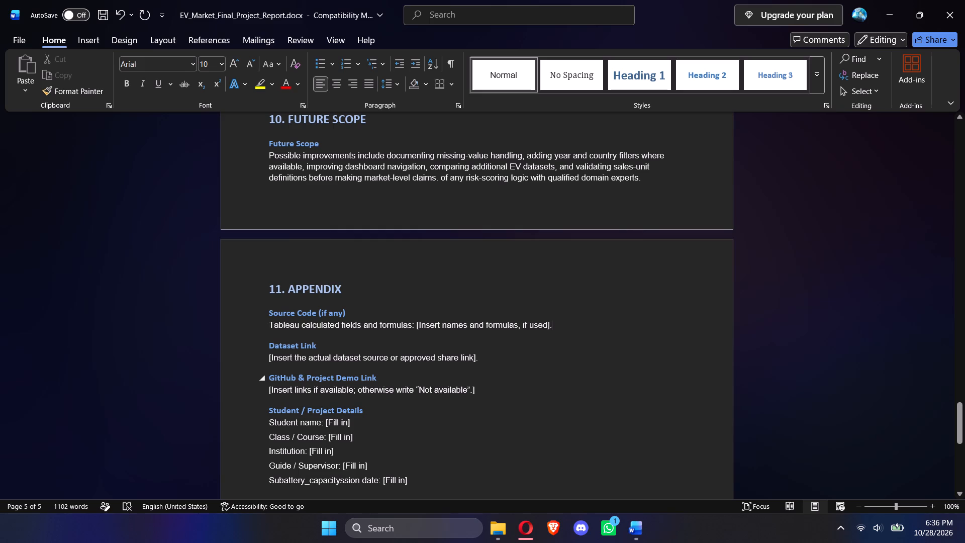
Switch to the Opera browser.
click(525, 532)
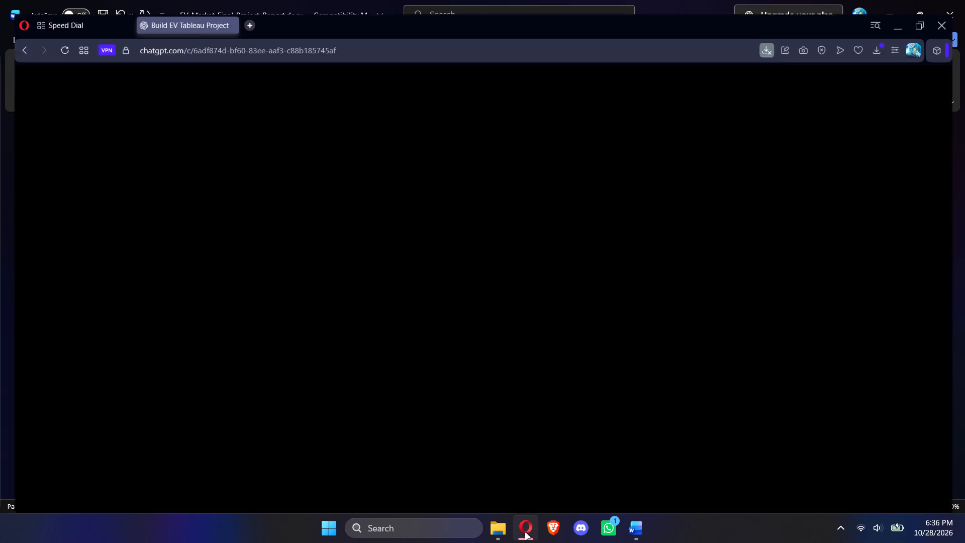
click(75, 0)
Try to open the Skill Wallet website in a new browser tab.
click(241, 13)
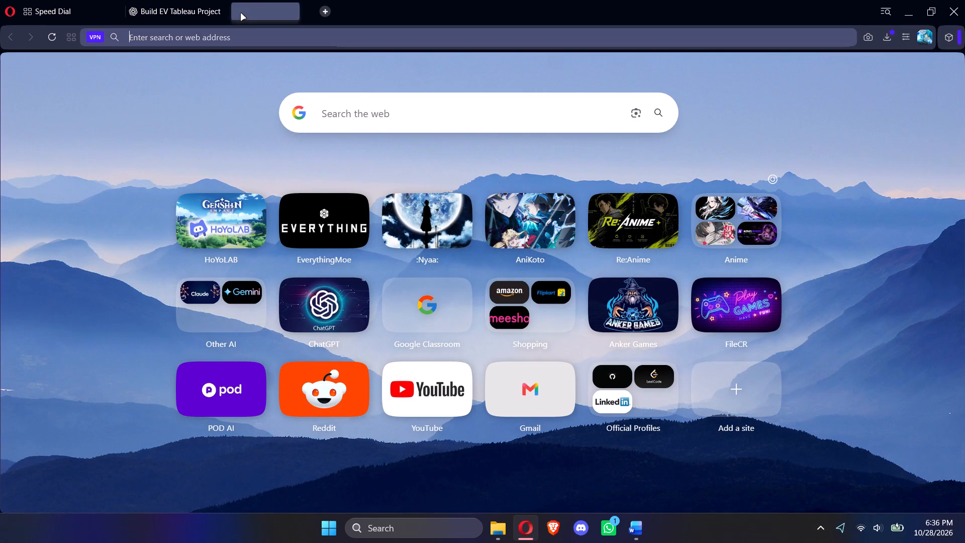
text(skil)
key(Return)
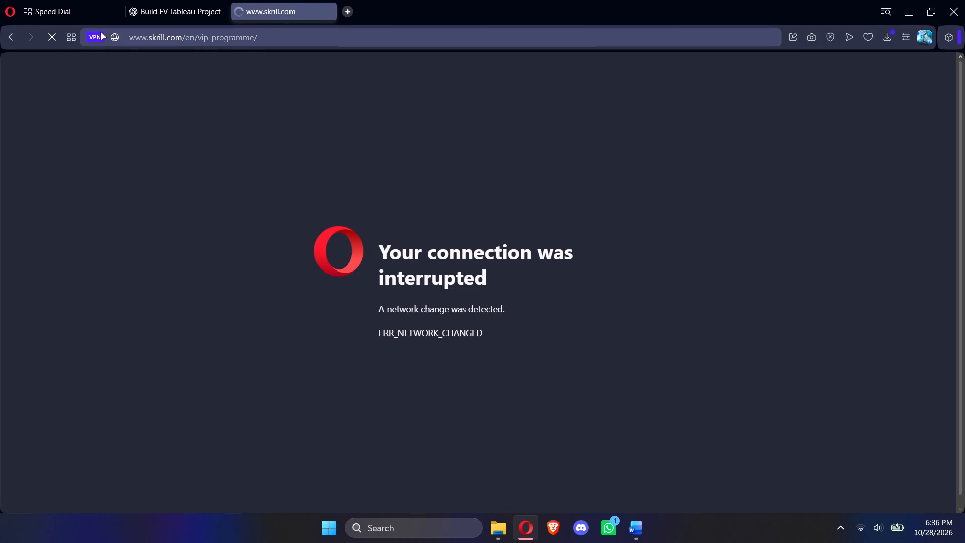
Turn off the browser's built-in VPN.
click(101, 32)
click(168, 101)
click(348, 66)
Replace the failed Skrill tab with a new one and search the web for "skill wallet".
drag(326, 11, 333, 11)
click(242, 13)
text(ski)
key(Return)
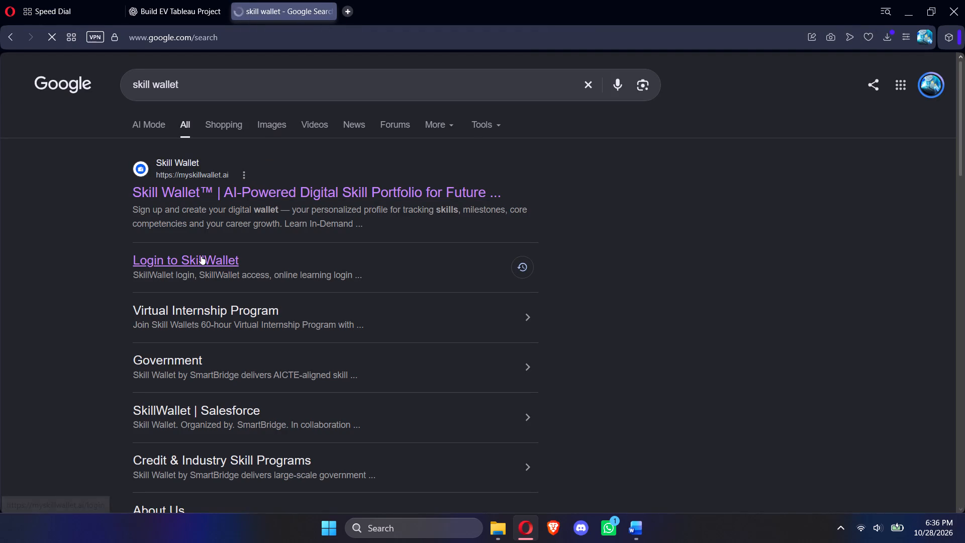
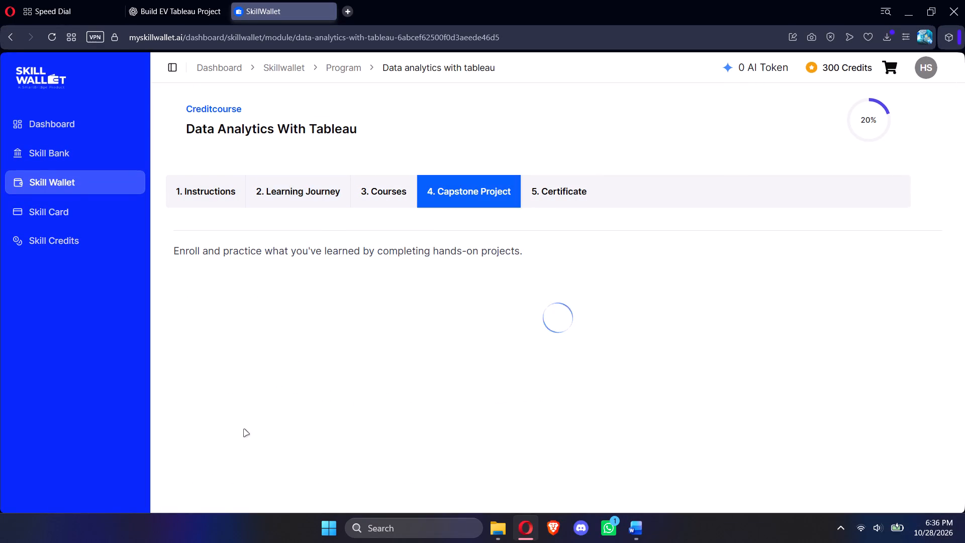
Open the Electric Vehicle Market Performance & Insights workspace and follow the Downloading the Dataset resource link to Kaggle.
click(251, 460)
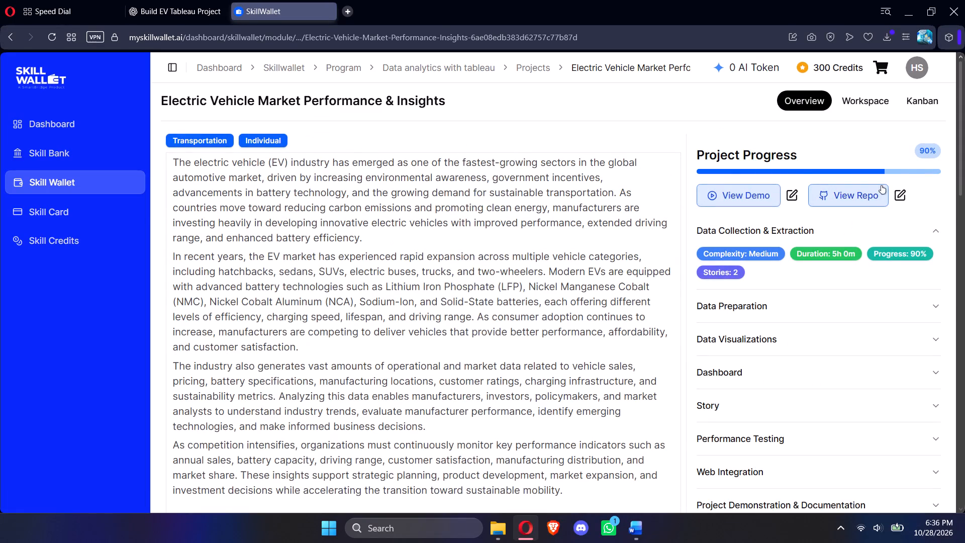
click(913, 92)
click(792, 98)
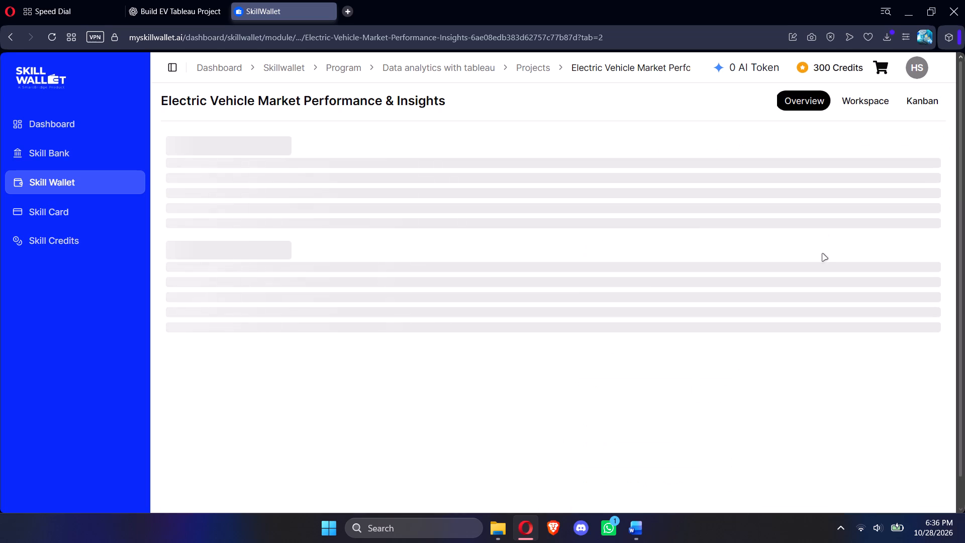
click(847, 109)
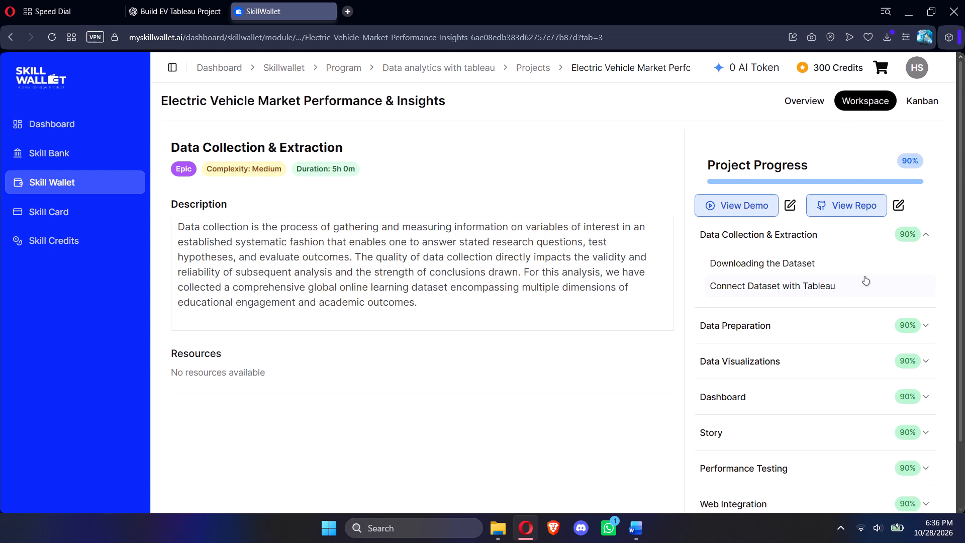
click(776, 262)
click(210, 397)
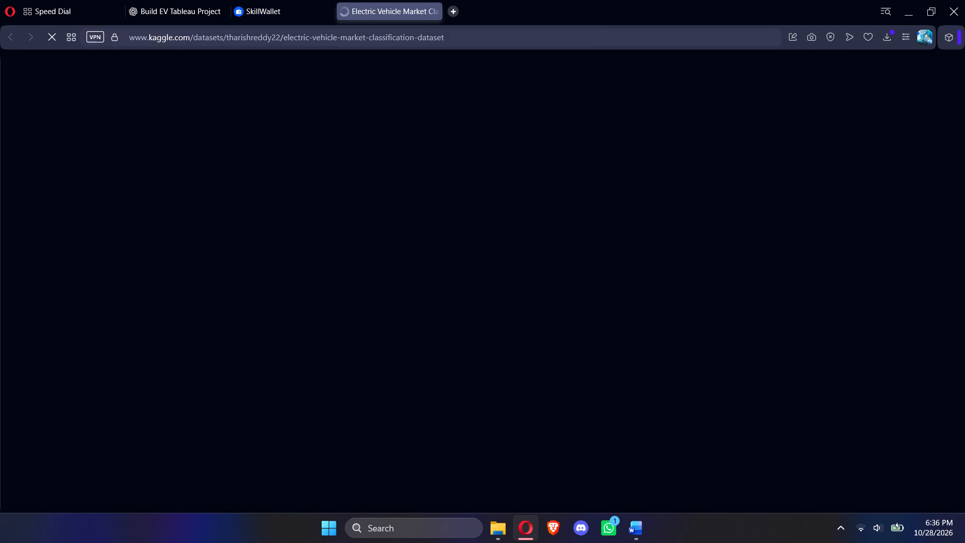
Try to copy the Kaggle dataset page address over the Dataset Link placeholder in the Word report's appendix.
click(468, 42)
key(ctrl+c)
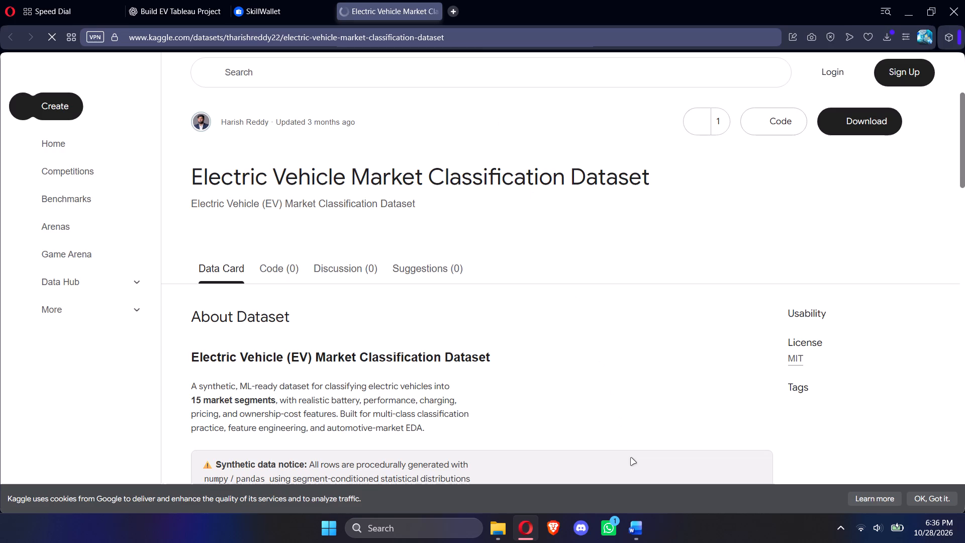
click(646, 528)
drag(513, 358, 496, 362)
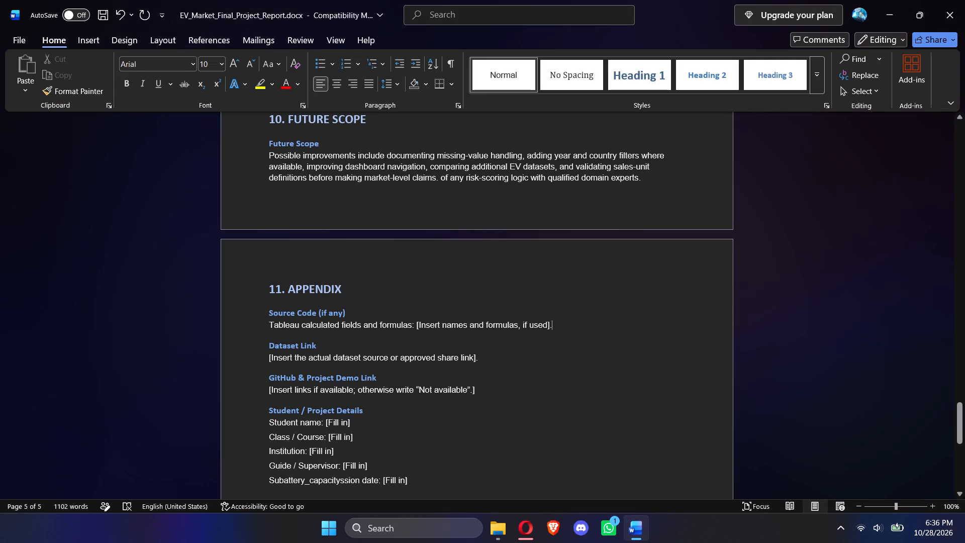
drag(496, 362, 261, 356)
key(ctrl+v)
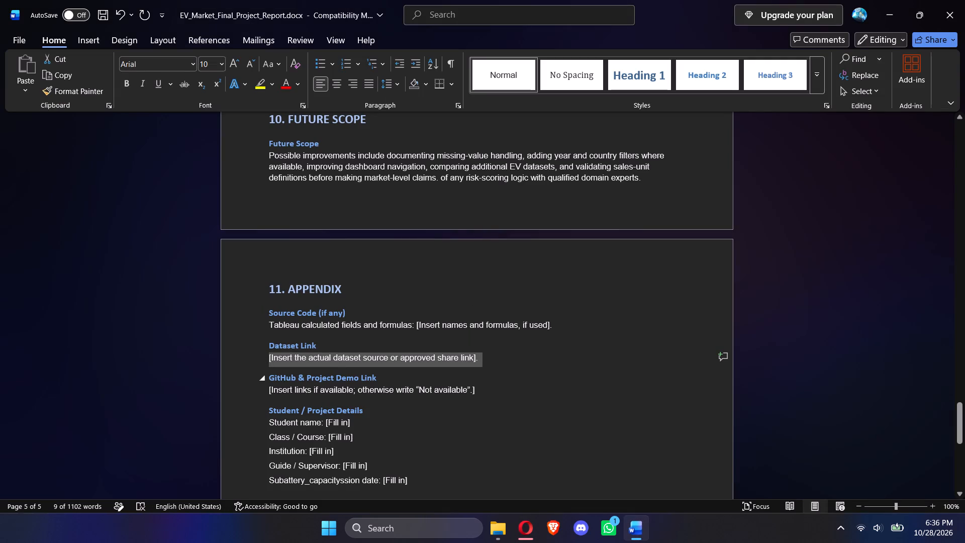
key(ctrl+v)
Copy the full Kaggle dataset address again and clear the Dataset Link placeholder text in the report's appendix.
key(alt+Tab)
drag(461, 46, 82, 37)
key(ctrl+c)
click(491, 311)
key(alt+Tab)
click(472, 360)
drag(489, 356, 247, 360)
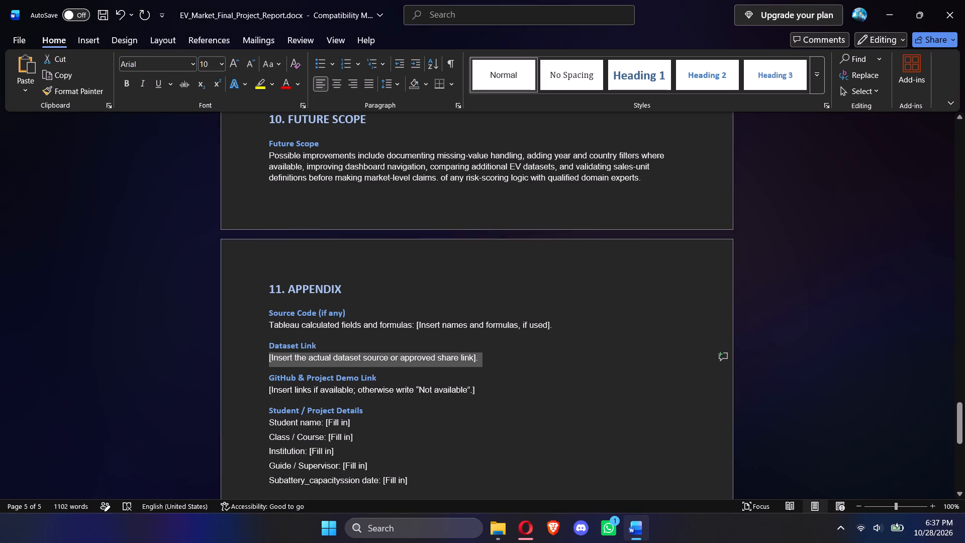
key(ctrl+v)
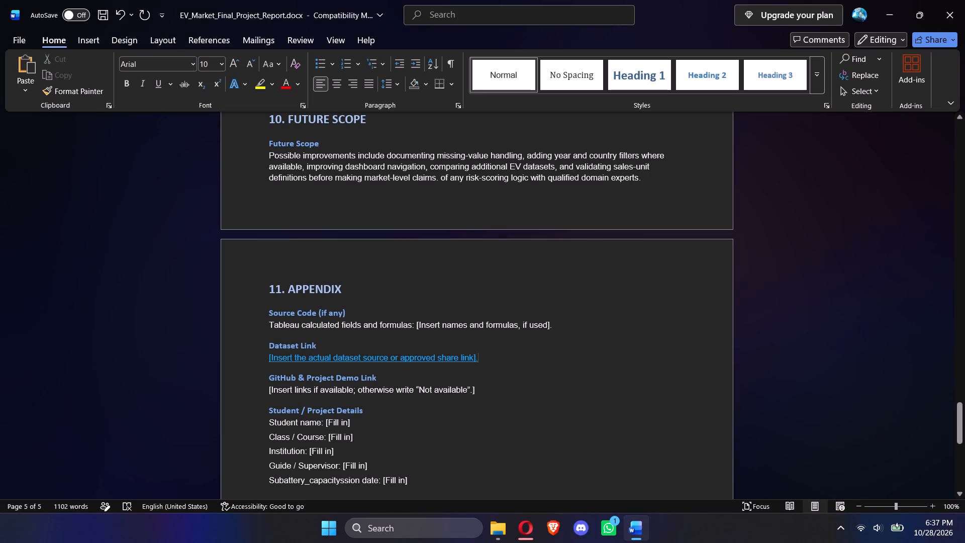
key(ctrl+z)
key(BackSpace)
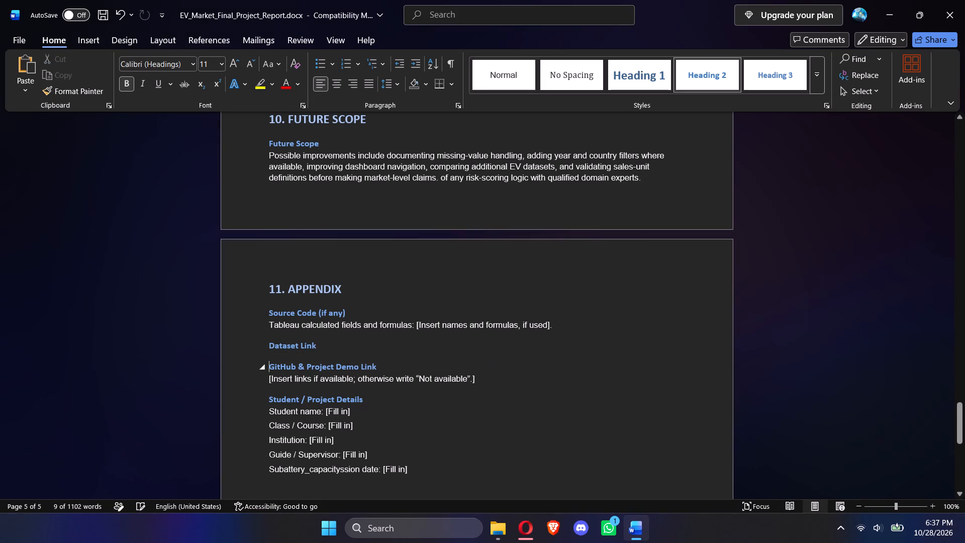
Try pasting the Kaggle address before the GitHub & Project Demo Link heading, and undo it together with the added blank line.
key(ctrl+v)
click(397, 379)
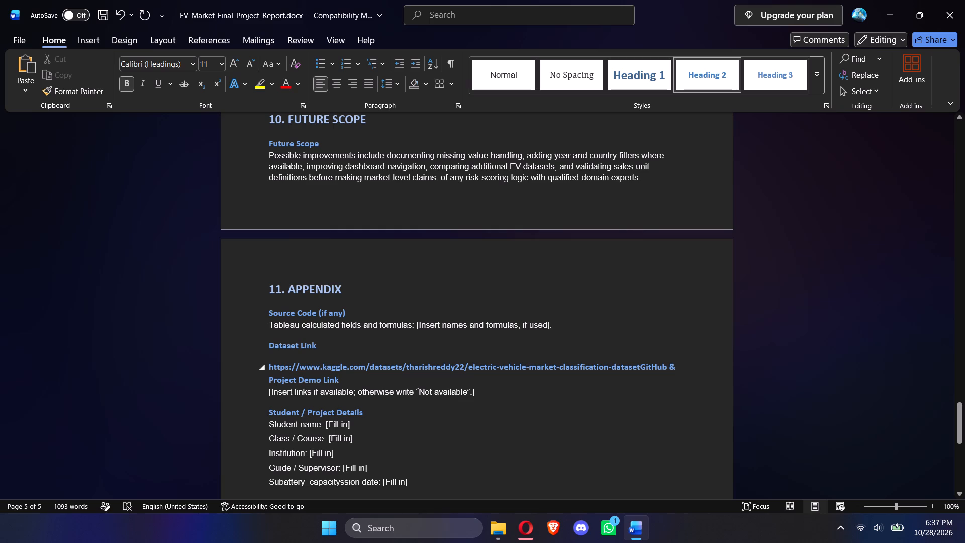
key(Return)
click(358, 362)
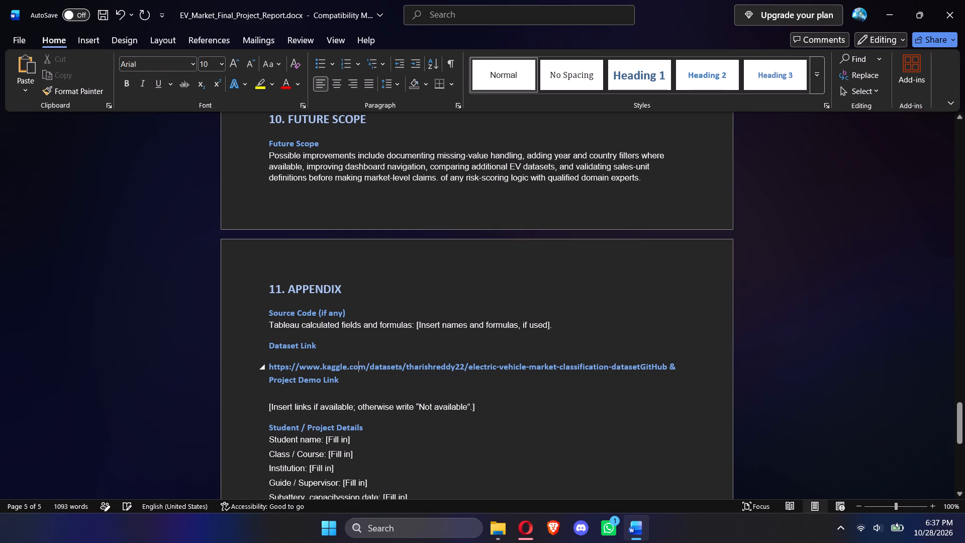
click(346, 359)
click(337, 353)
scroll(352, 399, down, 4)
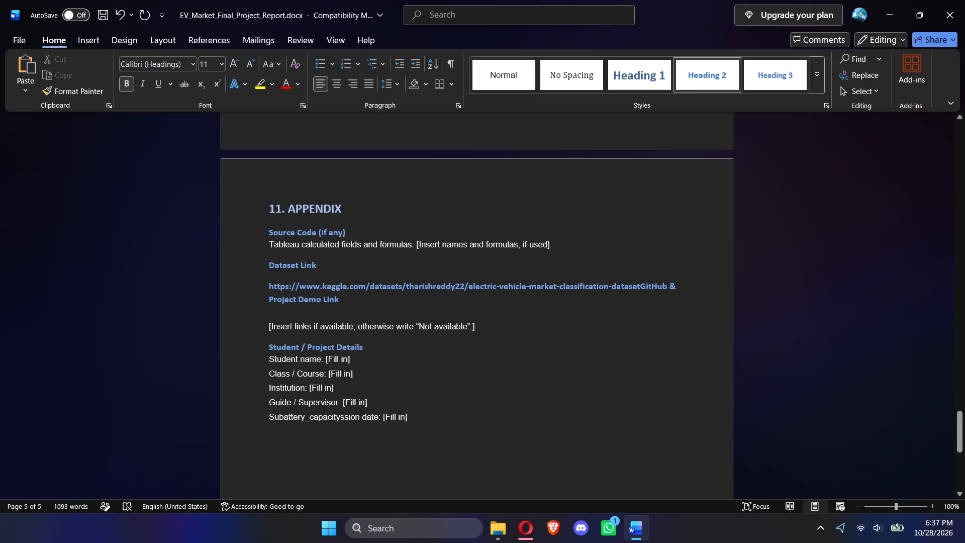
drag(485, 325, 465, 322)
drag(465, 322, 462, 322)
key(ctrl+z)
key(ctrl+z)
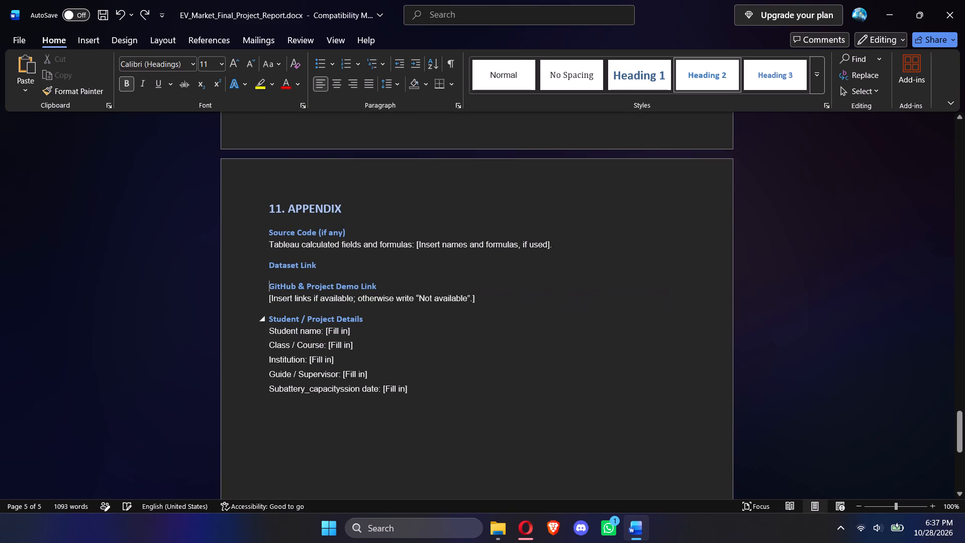
Add a new line under the Dataset Link heading and paste the Kaggle dataset address there.
click(365, 268)
key(Return)
key(ctrl+v)
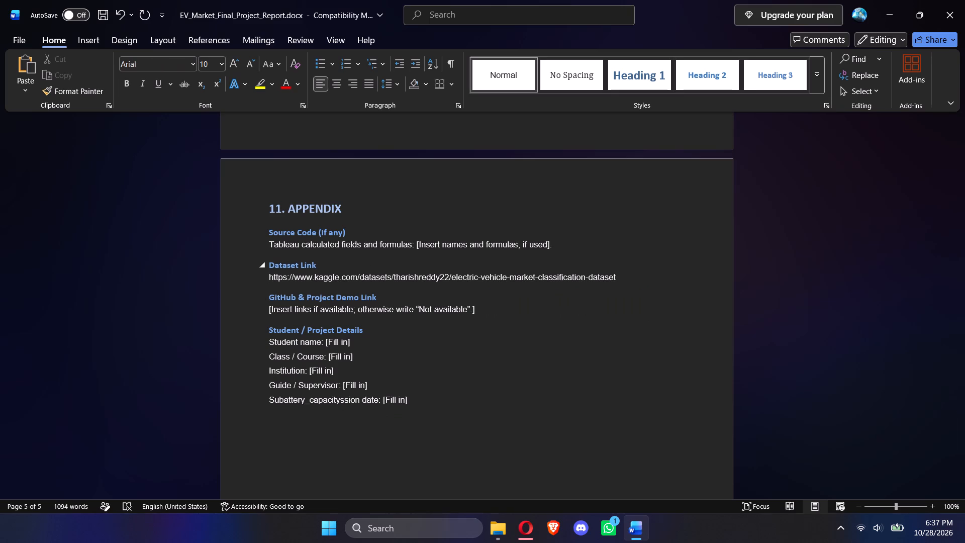
click(476, 303)
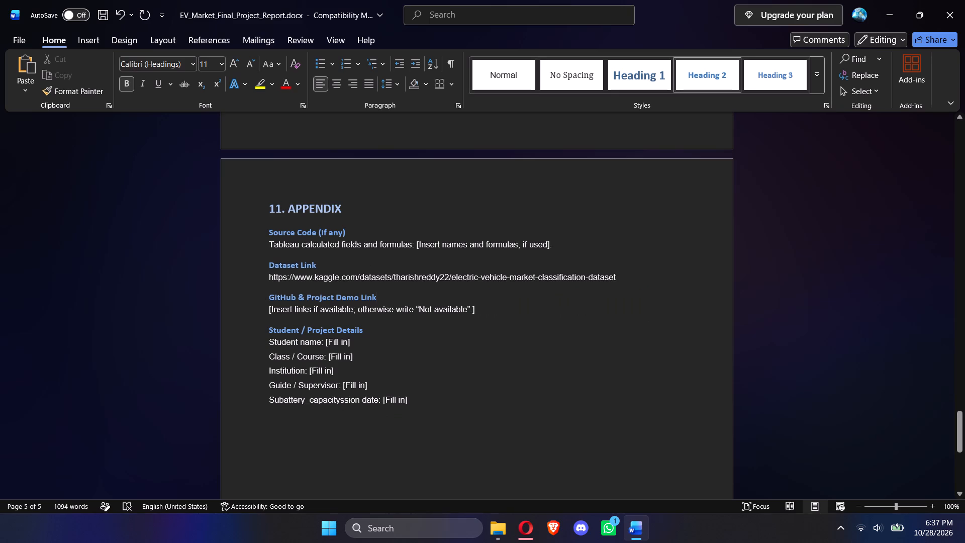
drag(625, 277, 243, 280)
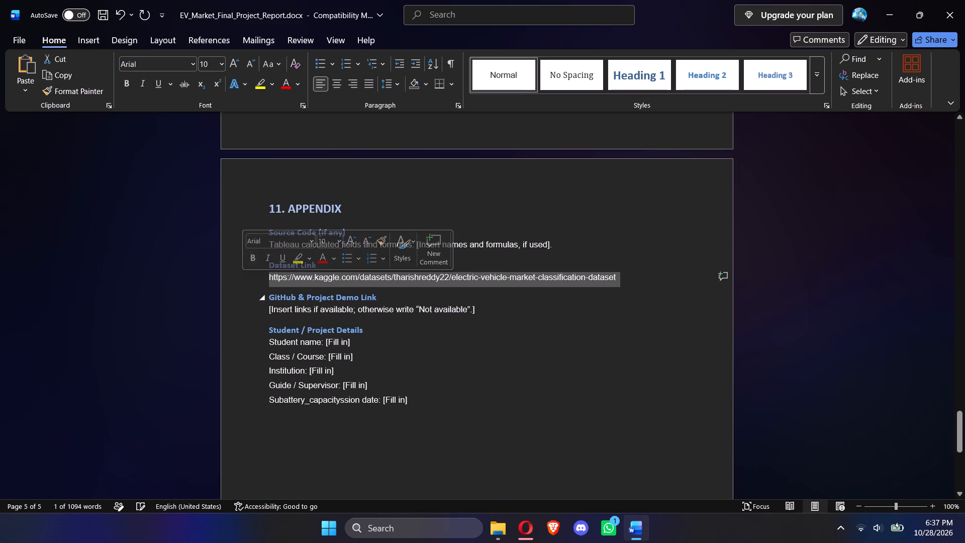
click(432, 296)
key(ctrl+z)
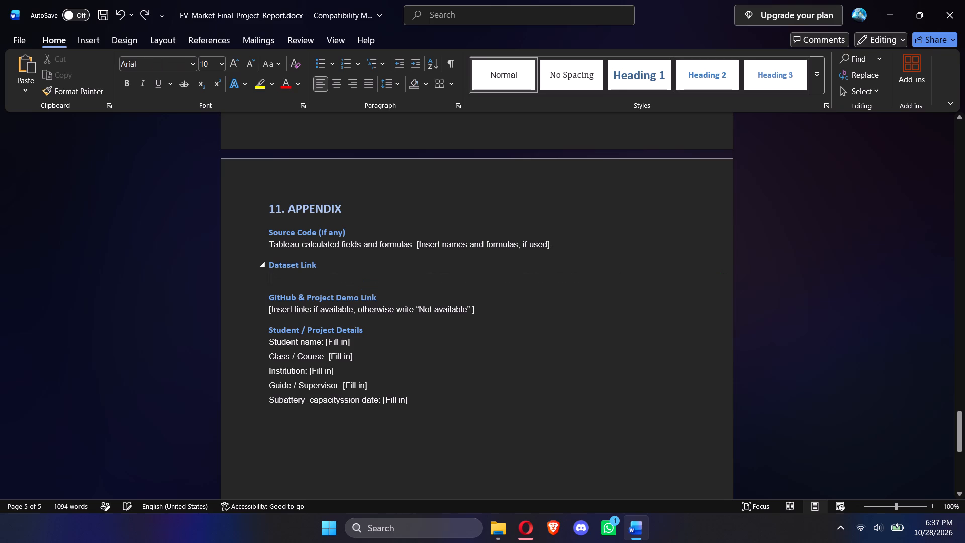
click(364, 258)
click(352, 279)
key(ctrl+v)
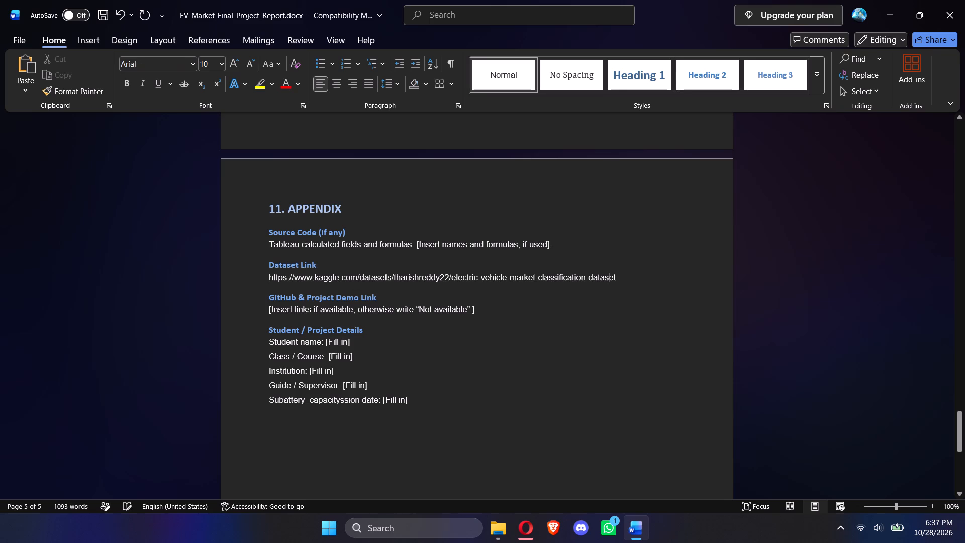
Recopy the dataset address from the Kaggle page in Opera and replace the plain-text address under Dataset Link in Word with it.
key(alt+Tab)
click(398, 39)
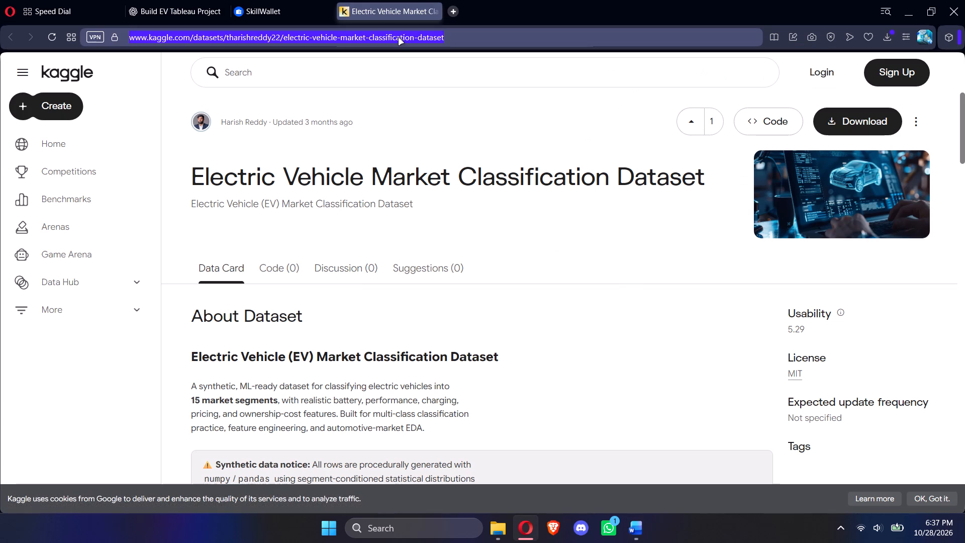
key(ctrl+c)
click(465, 209)
key(alt+Tab)
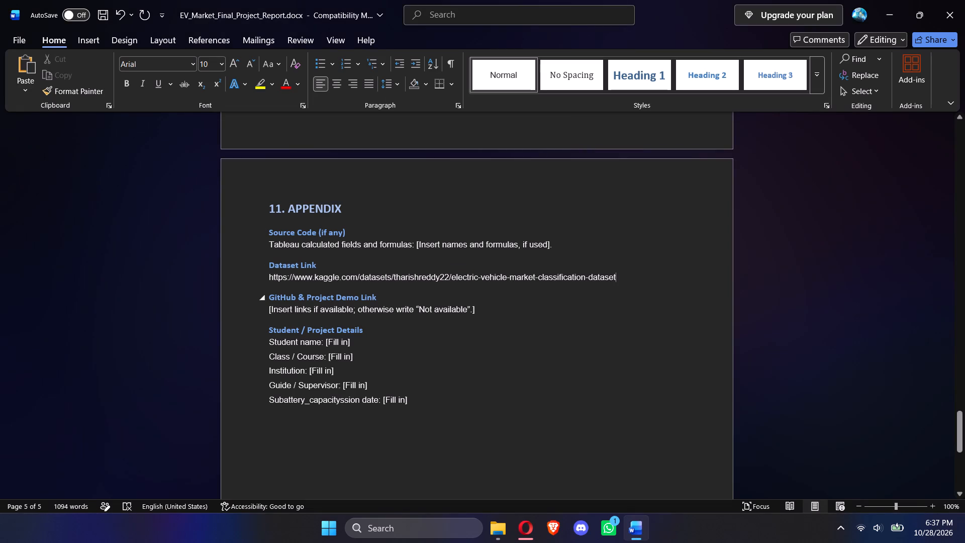
drag(630, 273, 254, 277)
key(ctrl+v)
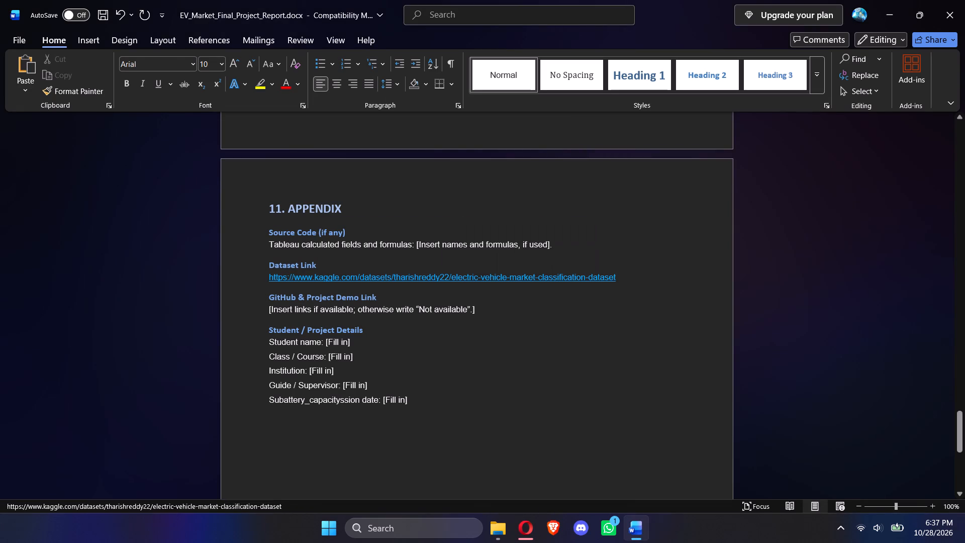
click(411, 297)
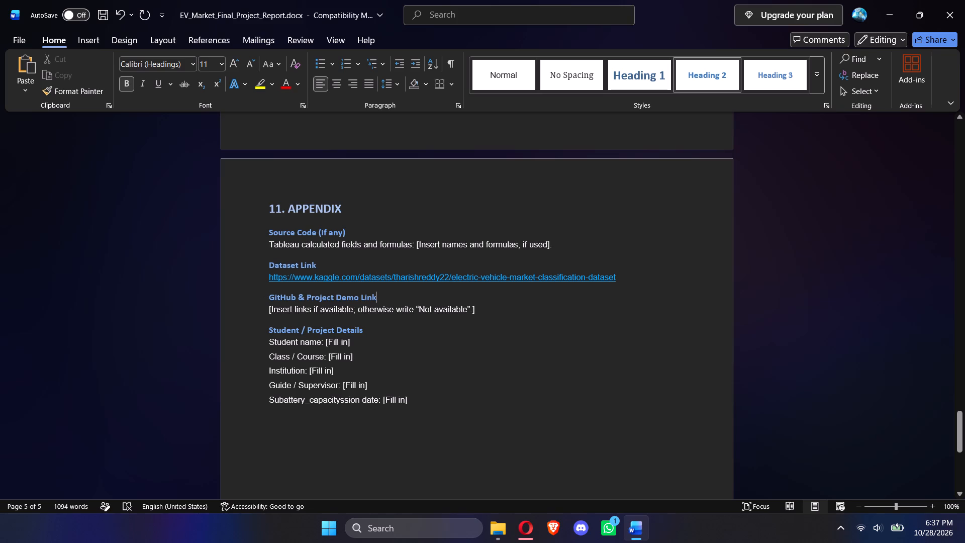
Switch to Opera, open GitHub in a tab after SkillWallet, and open the Electric-Vehicle-Market-Insights repository.
key(alt+Tab)
click(96, 0)
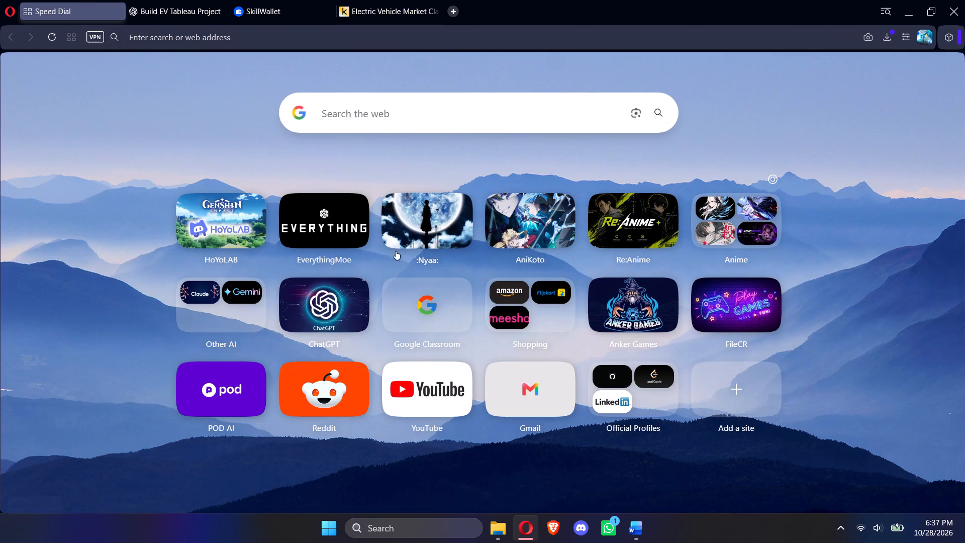
click(618, 378)
middle_click(225, 295)
click(128, 144)
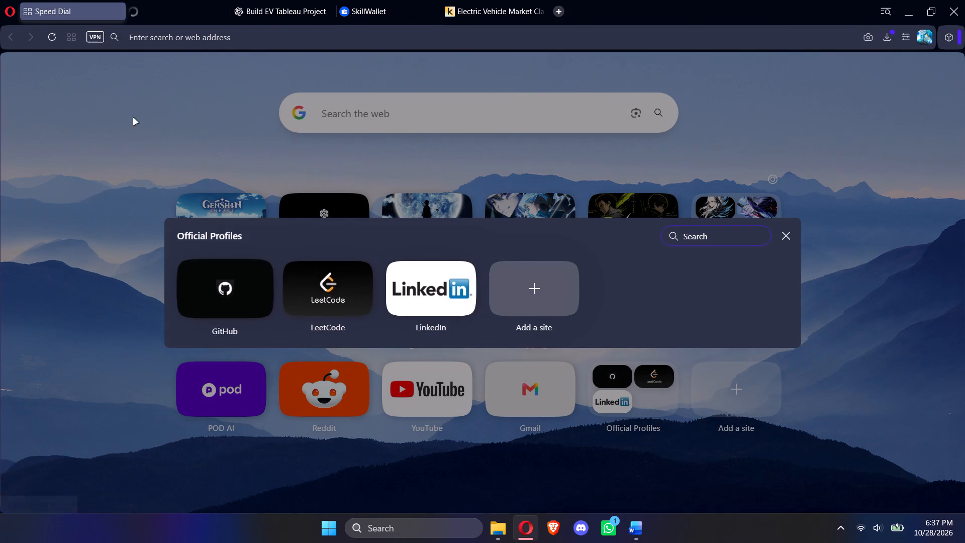
drag(166, 0, 382, 0)
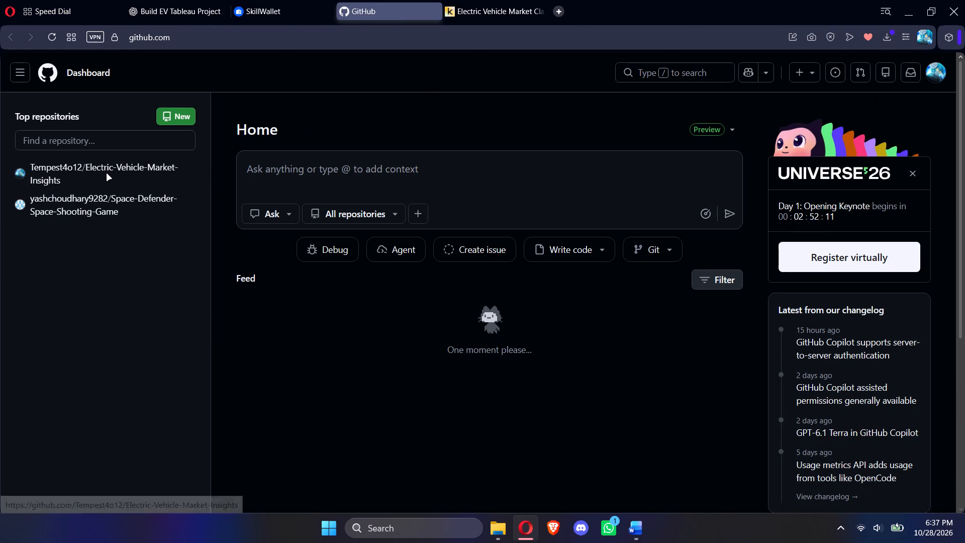
click(107, 166)
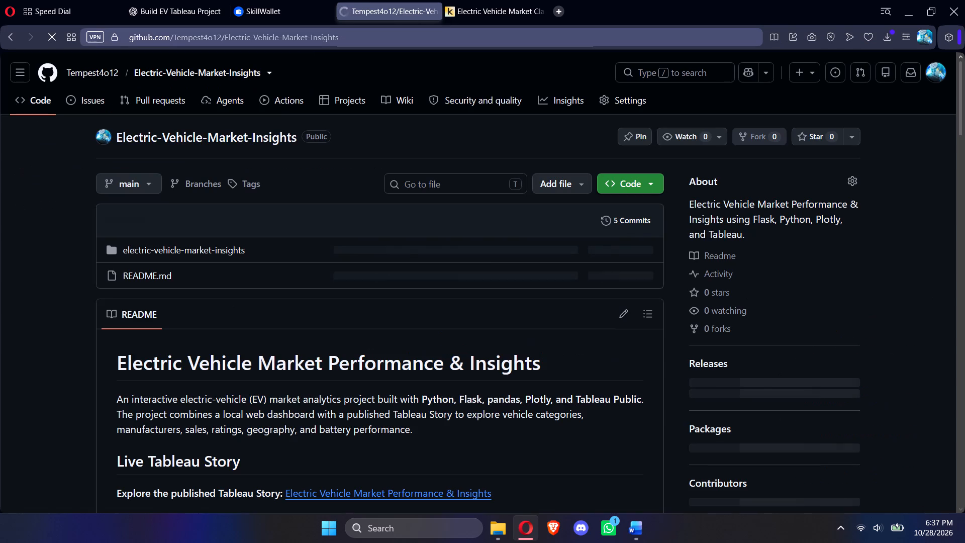
Copy the Electric-Vehicle-Market-Insights repository address from GitHub and, in Word, replace the placeholder under GitHub & Project Demo Link with it.
click(384, 39)
key(ctrl+c)
key(alt+Tab)
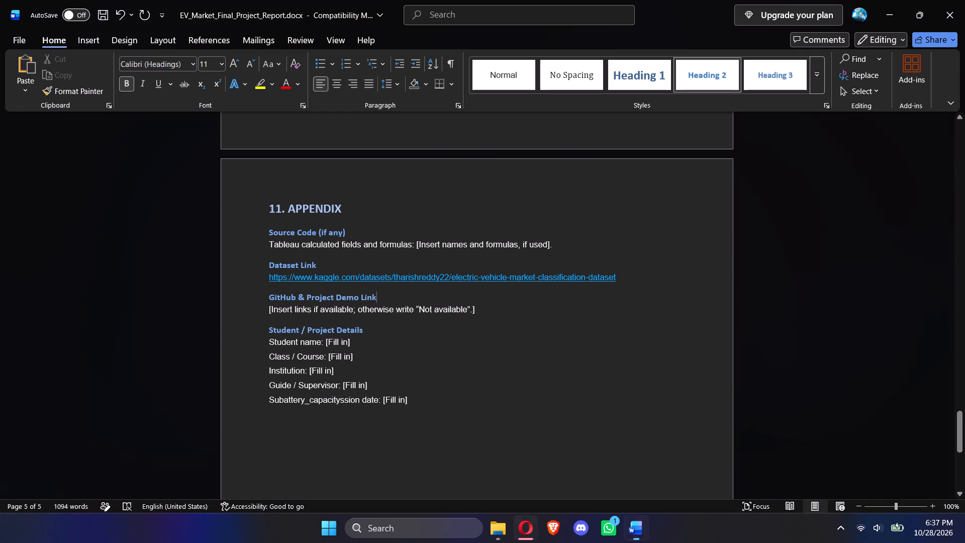
drag(475, 310, 248, 309)
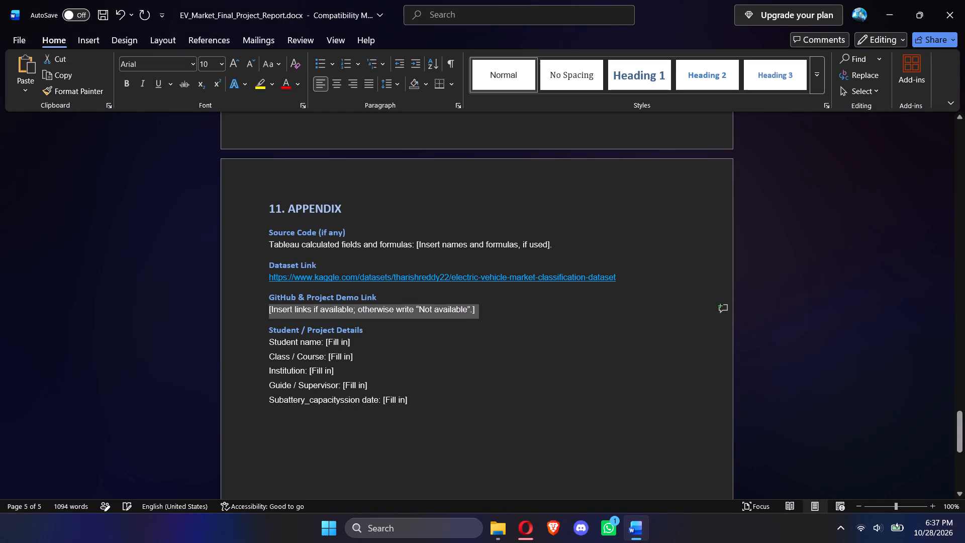
key(ctrl+v)
key(ctrl+z)
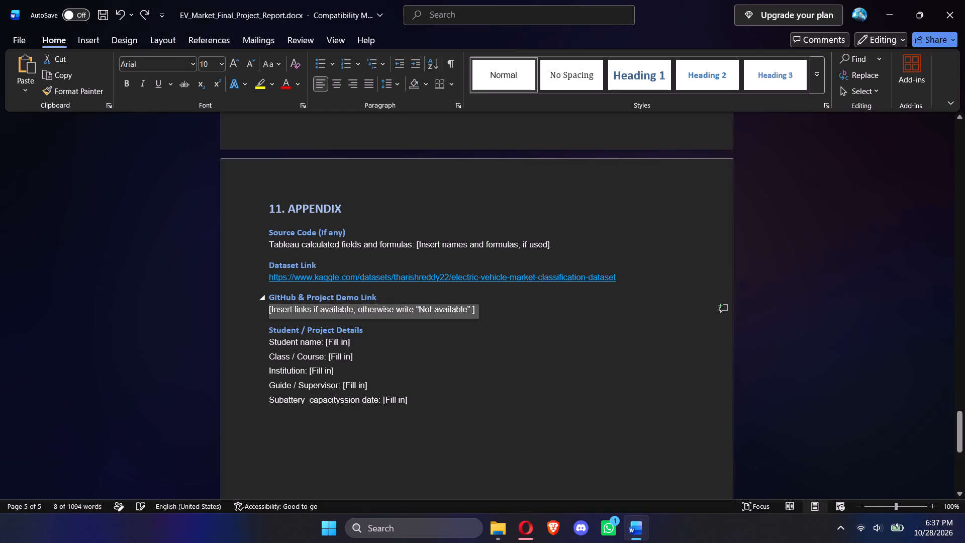
key(BackSpace)
click(446, 293)
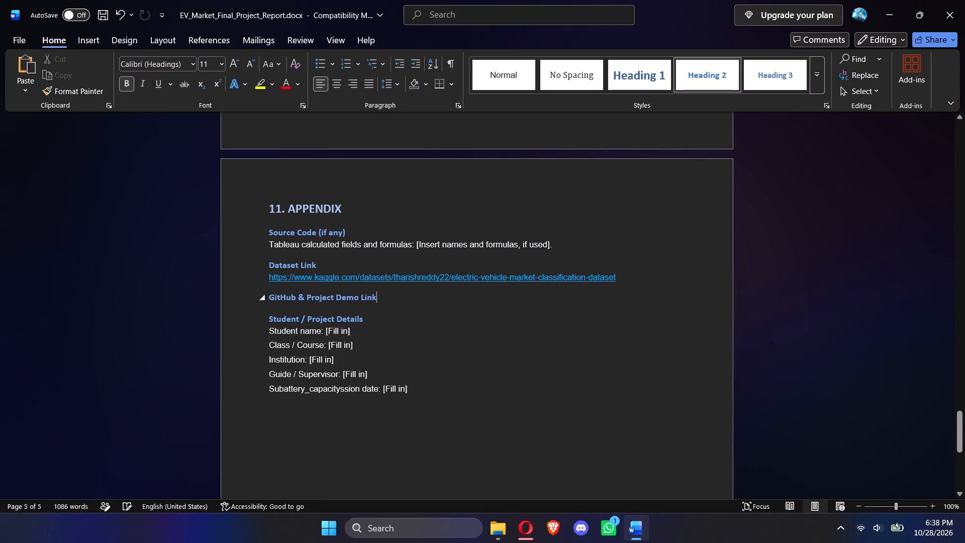
key(Return)
key(ctrl+v)
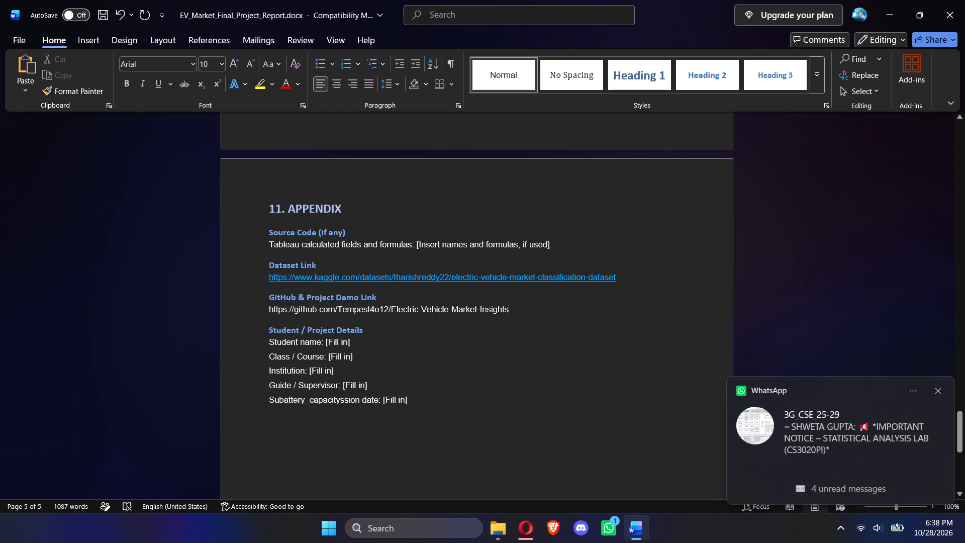
Replace the hyperlinked Kaggle address under Dataset Link with the plain-text dataset address from the clipboard history, on its own line below the heading.
ctrl+drag(624, 276, 509, 285)
key(BackSpace)
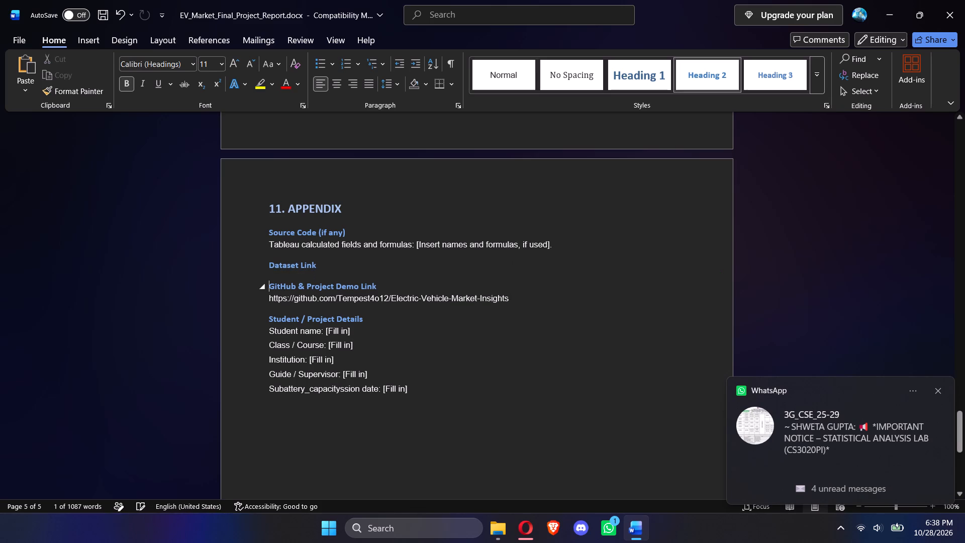
key(Up)
key(ctrl+Right)
key(ctrl+Right)
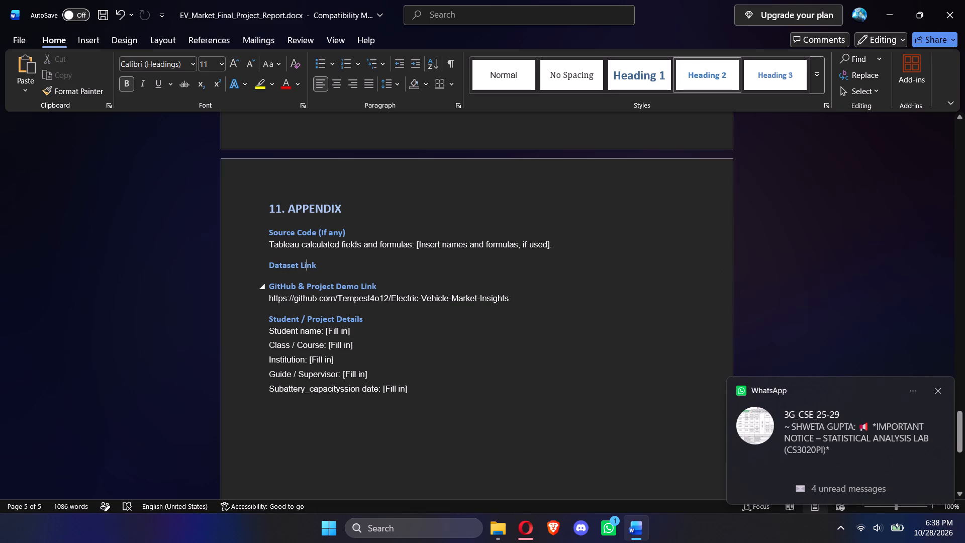
key(Return)
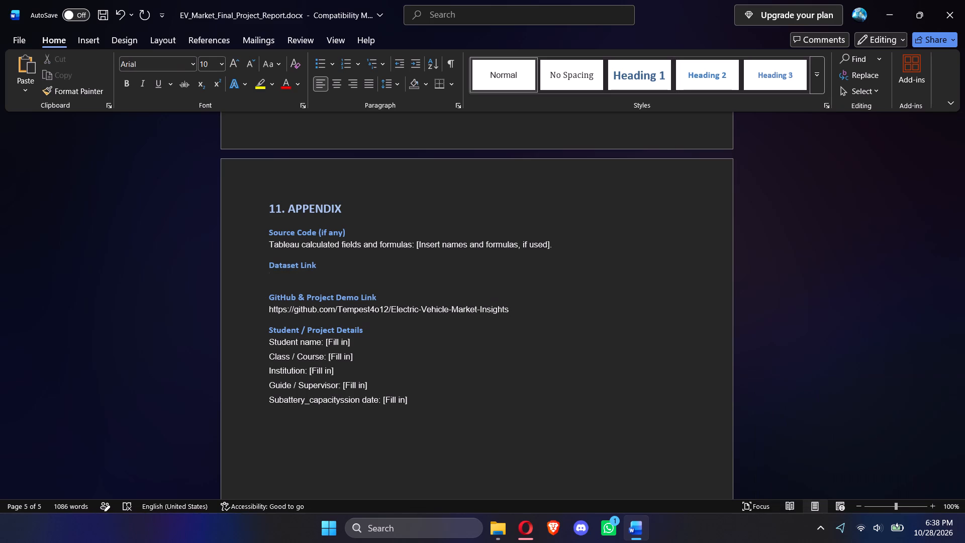
key(super+v)
click(377, 448)
key(ctrl+v)
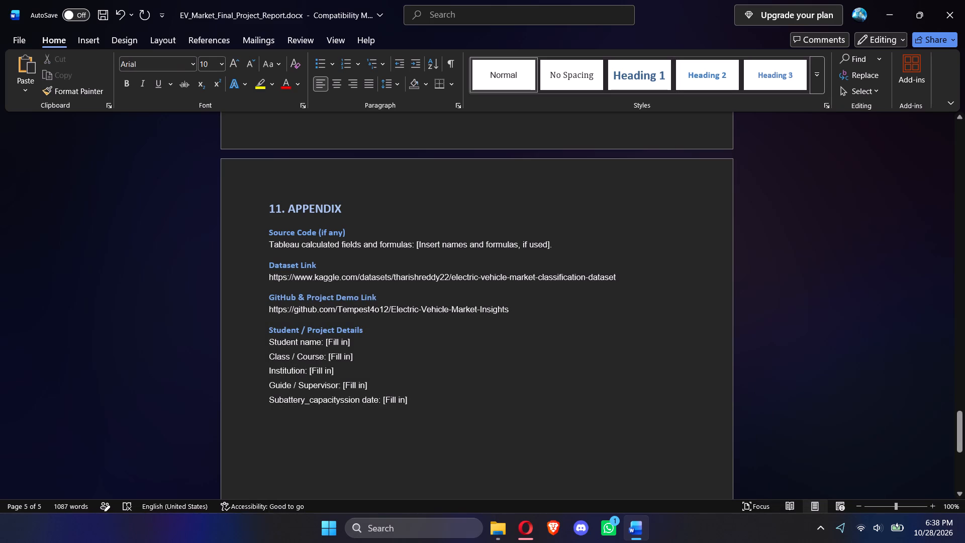
Replace the Student name placeholder under Student / Project Details with the student's full name.
click(360, 338)
key(ctrl+BackSpace)
key(ctrl+BackSpace)
key(ctrl+BackSpace)
key(BackSpace)
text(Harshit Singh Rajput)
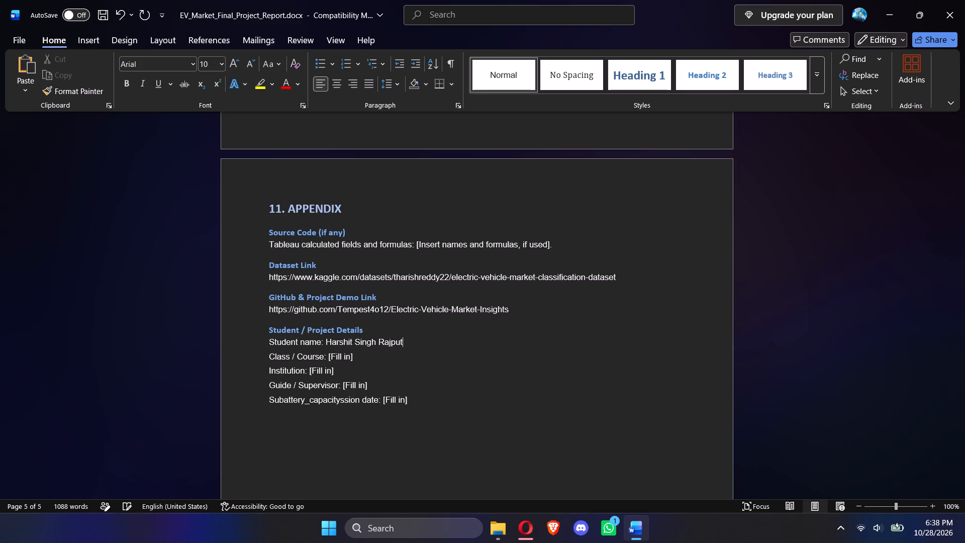
Replace the Class / Course placeholder under Student / Project Details with "3G / CSE".
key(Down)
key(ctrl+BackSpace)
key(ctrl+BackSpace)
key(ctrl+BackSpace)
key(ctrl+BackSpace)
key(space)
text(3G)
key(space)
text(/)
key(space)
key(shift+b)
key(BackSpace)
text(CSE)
Replace the Institution placeholder under Student / Project Details with "Medicaps University".
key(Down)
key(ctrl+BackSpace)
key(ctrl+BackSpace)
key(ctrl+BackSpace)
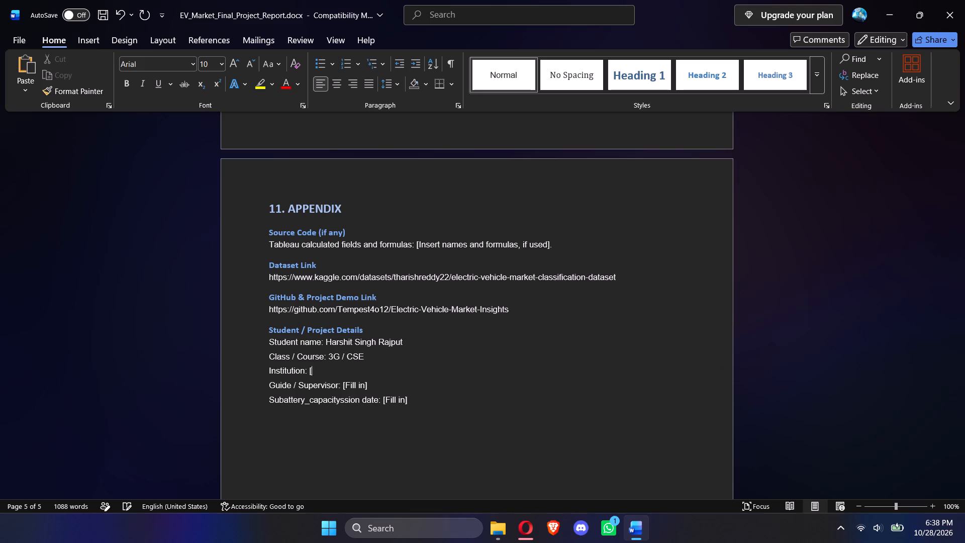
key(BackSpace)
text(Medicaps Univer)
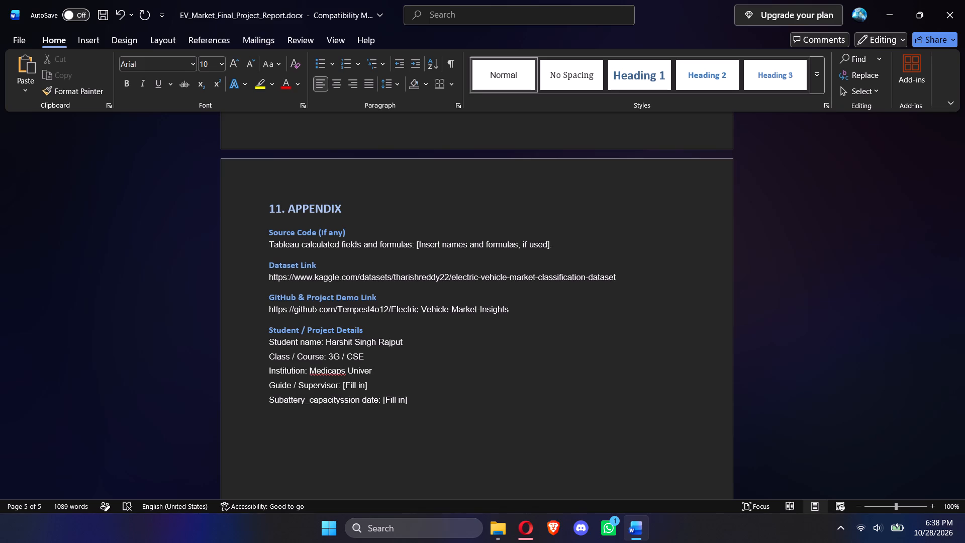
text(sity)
Change the course part of the Class / Course entry to "B.Tech", keeping the class 3G.
click(374, 359)
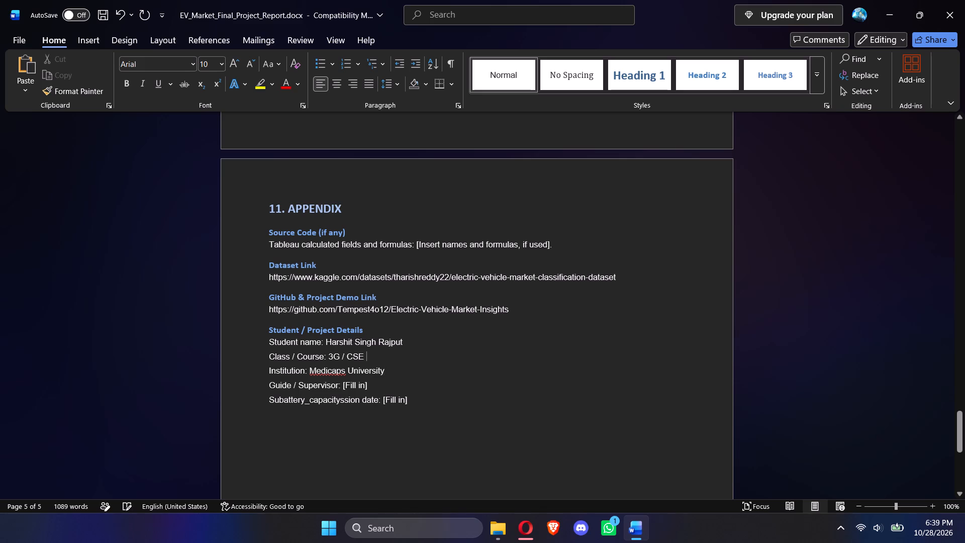
key(ctrl+BackSpace)
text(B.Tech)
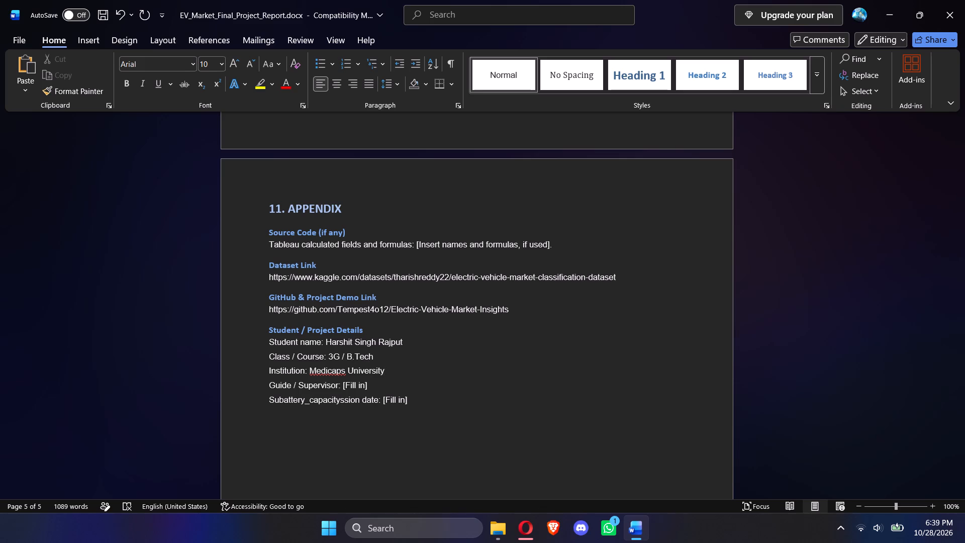
Place the text cursor at the end of the Guide / Supervisor placeholder for editing.
click(381, 385)
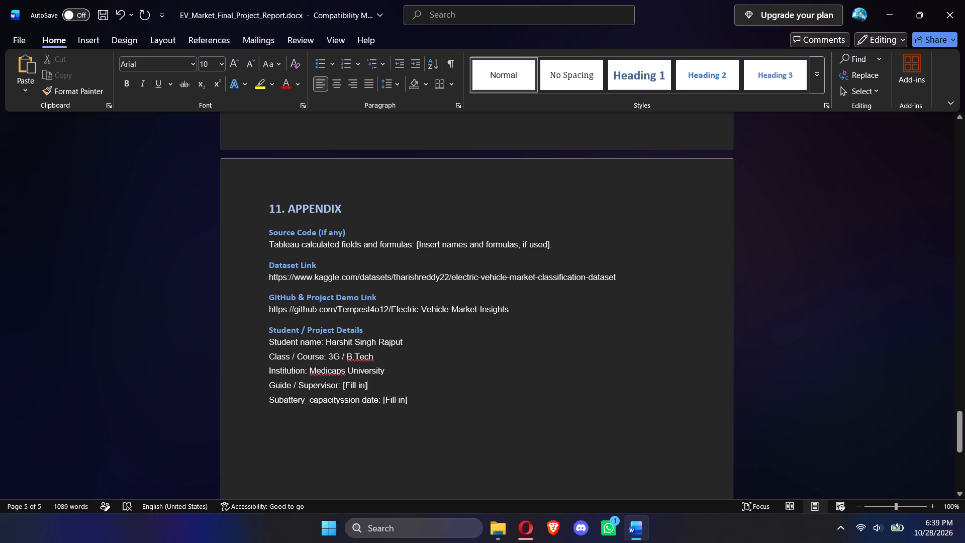
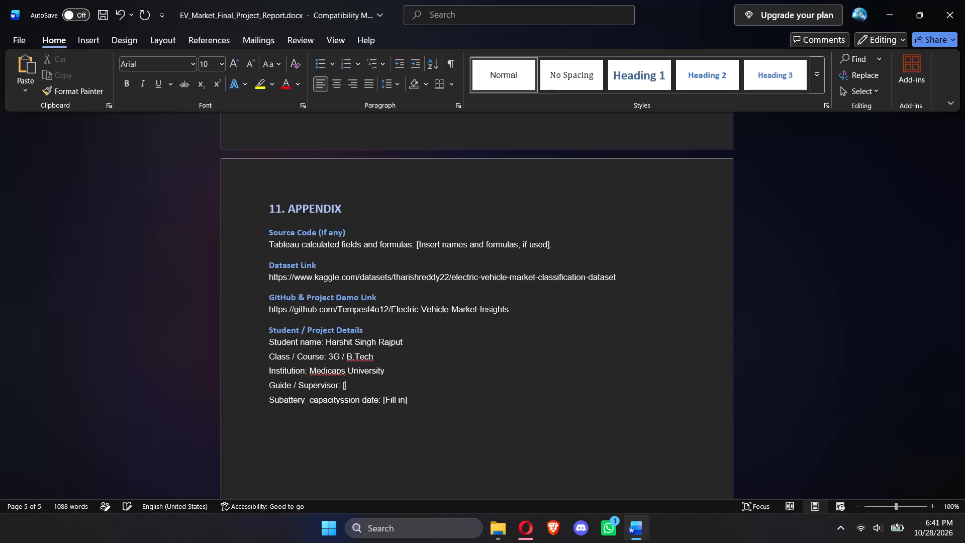
Replace the remaining Guide / Supervisor placeholder text under Student / Project Details with the supervisor's first name.
key(ctrl+BackSpace)
text(Jyo)
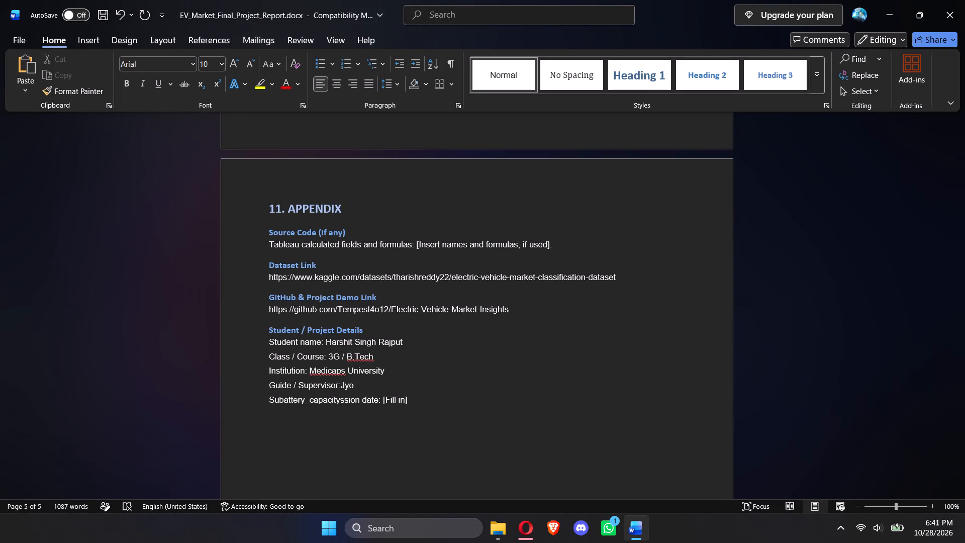
text(ti)
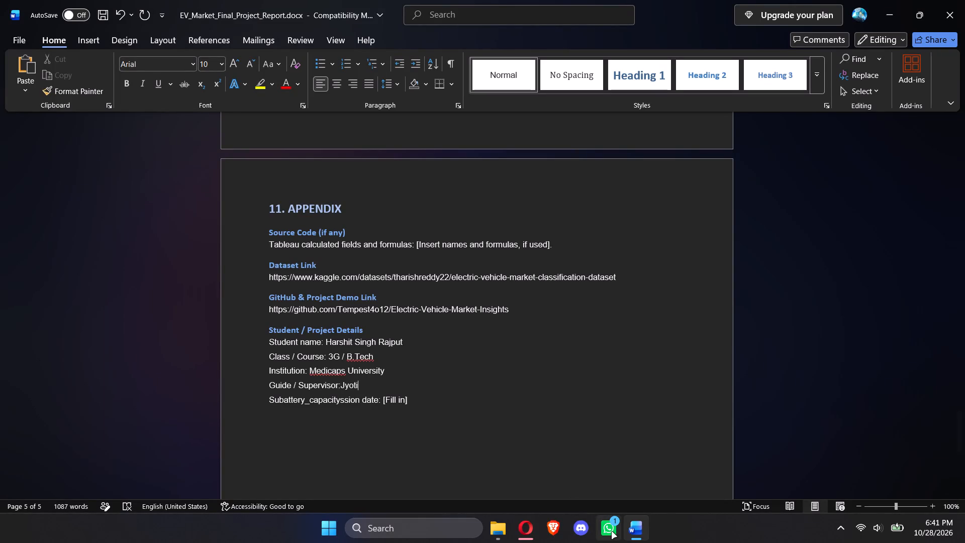
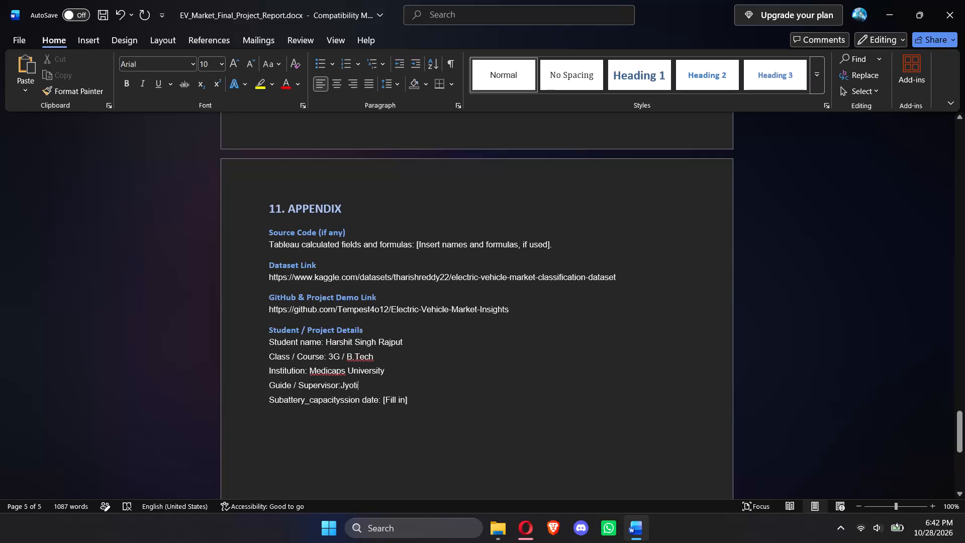
Delete the "Subattery_capacityssion date: [Fill in]" line under Student / Project Details in the appendix.
scroll(374, 352, up, 7)
scroll(374, 352, down, 7)
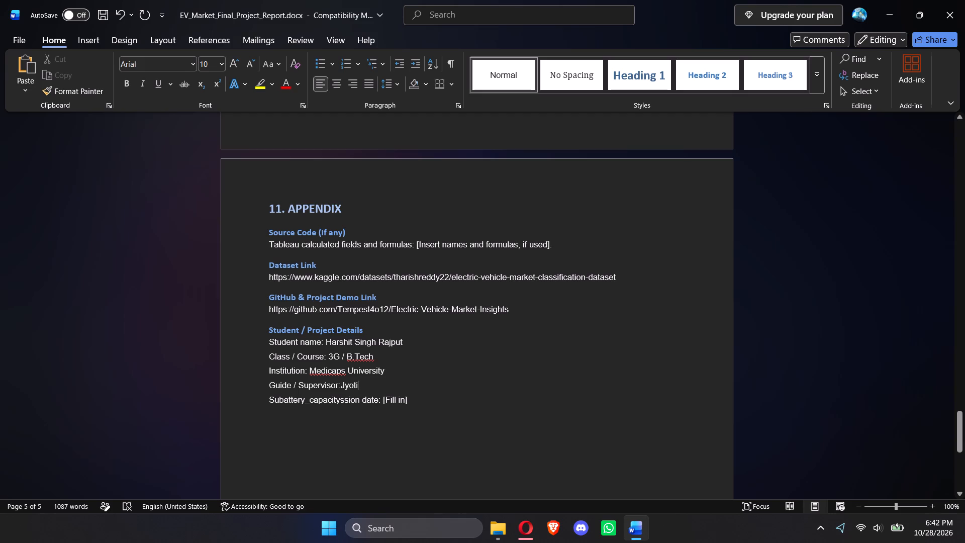
drag(414, 398, 400, 384)
key(BackSpace)
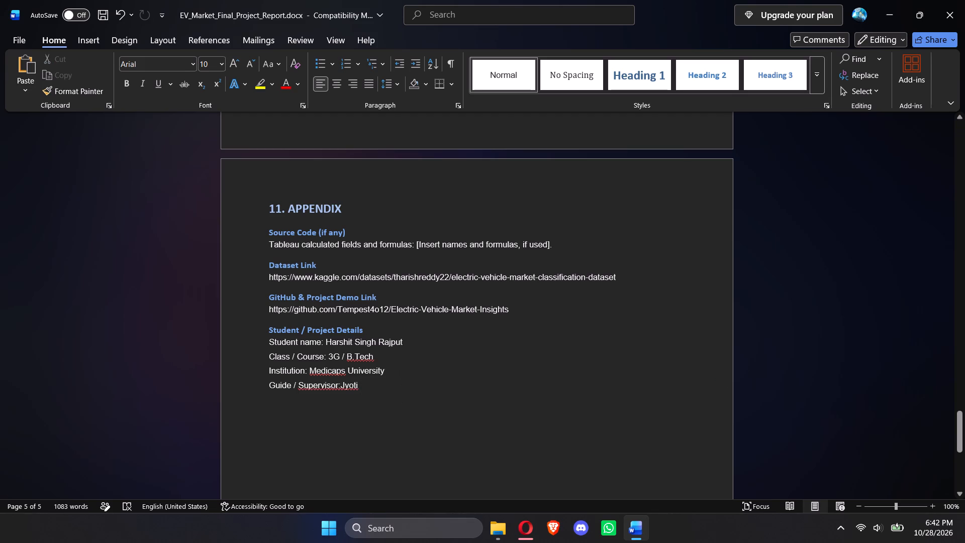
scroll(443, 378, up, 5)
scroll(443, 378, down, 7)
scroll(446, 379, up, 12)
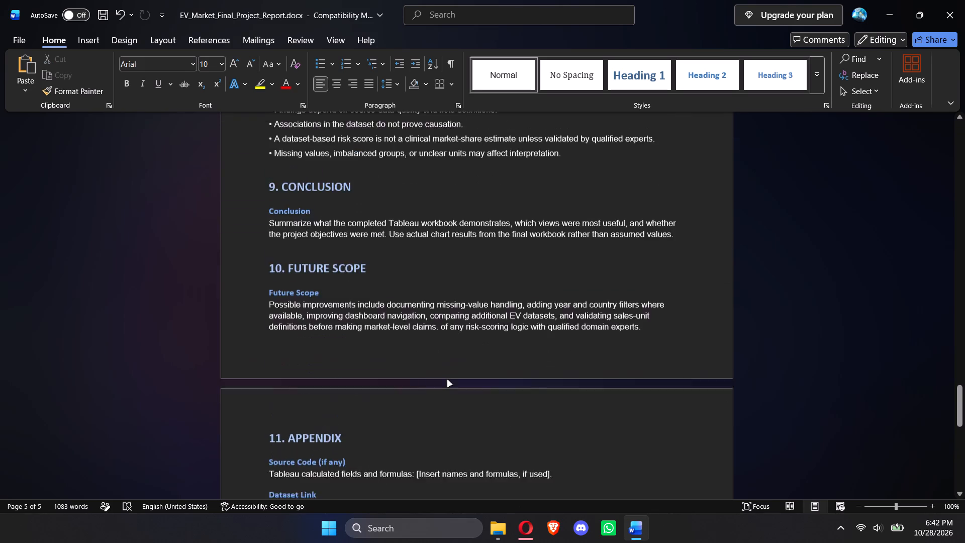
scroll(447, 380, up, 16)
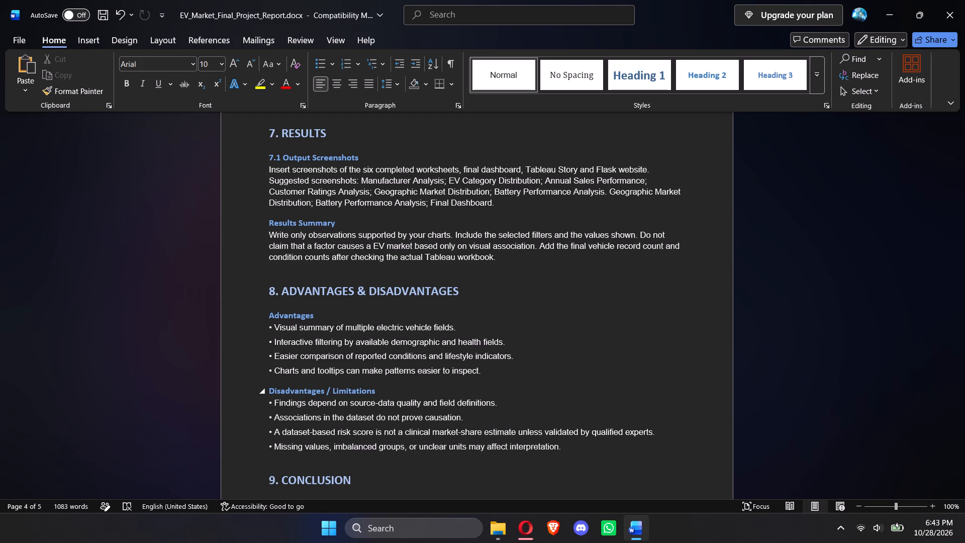
Switch to the Opera browser and search Google for images of "single fan 5090" in a new tab.
click(516, 542)
click(540, 11)
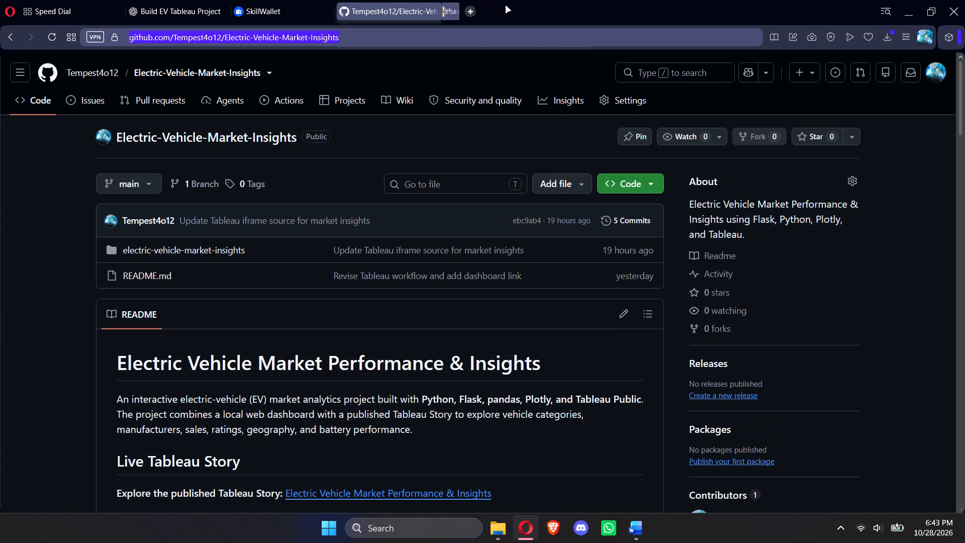
click(449, 11)
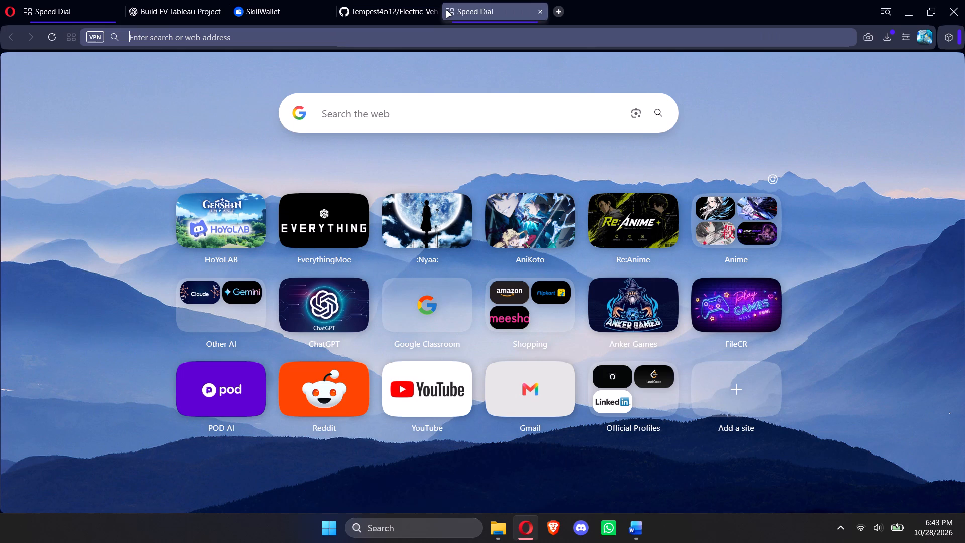
text(single fan 5090)
key(Return)
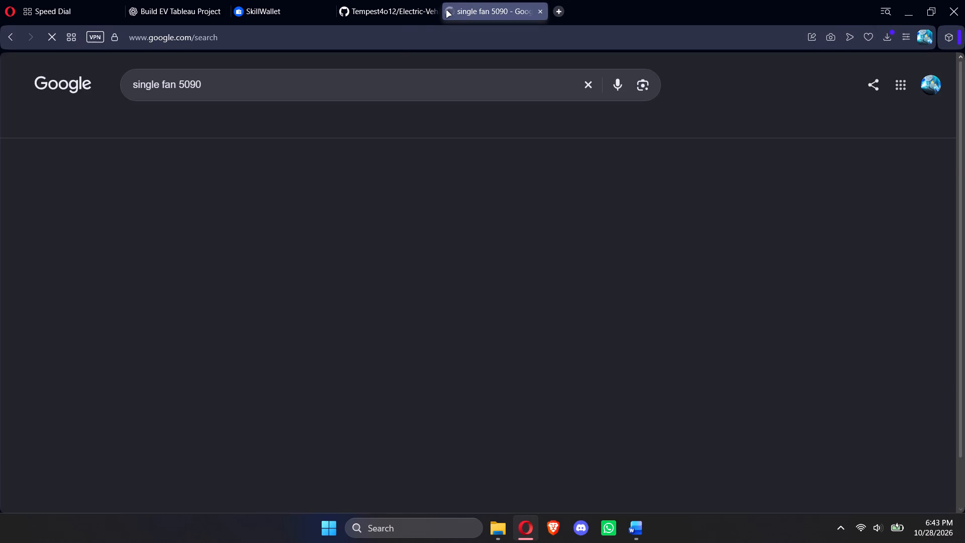
scroll(405, 290, down, 4)
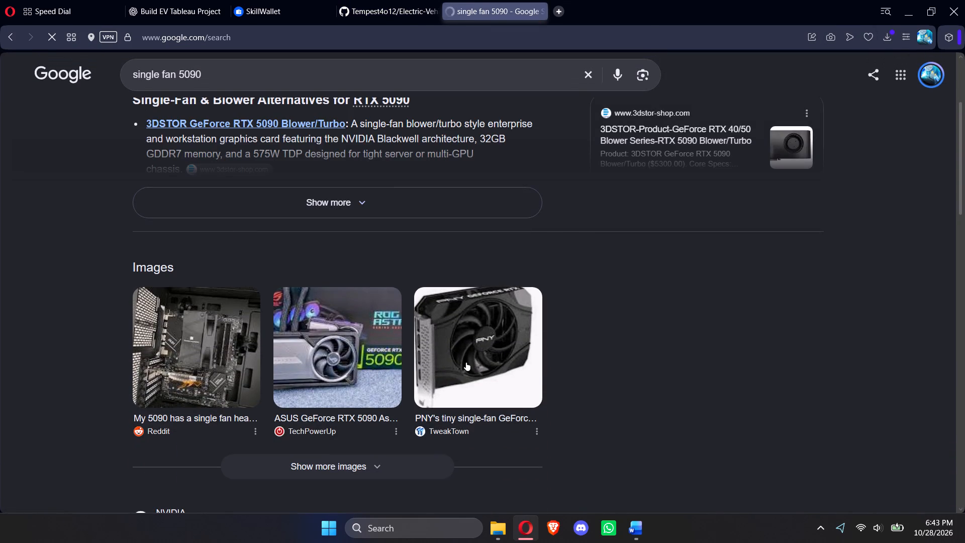
scroll(366, 371, down, 1)
scroll(366, 371, up, 6)
click(278, 119)
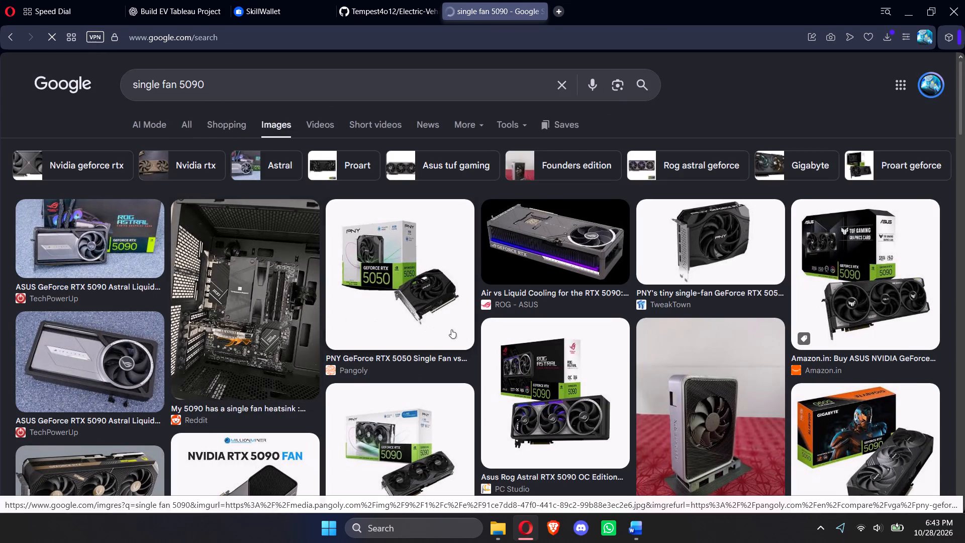
Browse the image results for single-fan RTX 5090 graphics cards.
scroll(474, 338, down, 5)
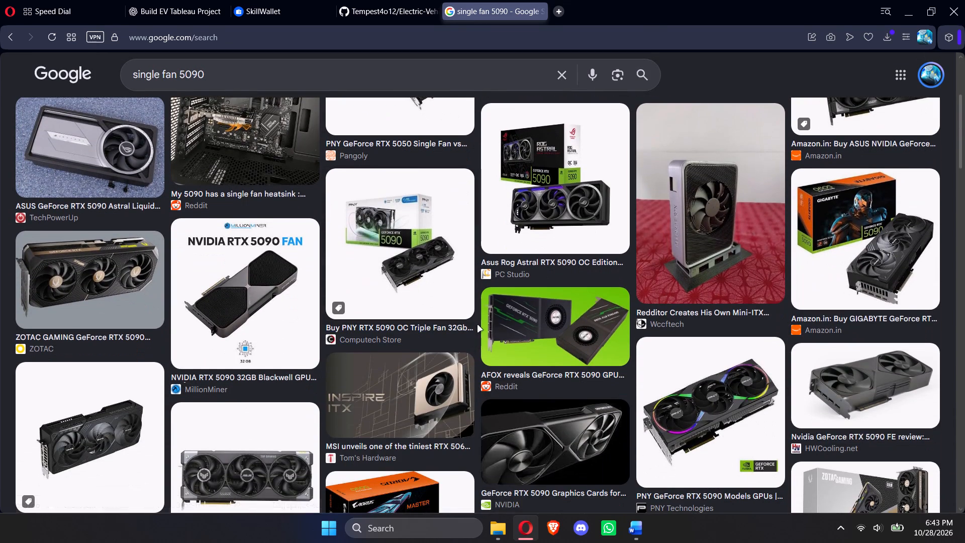
scroll(478, 333, down, 4)
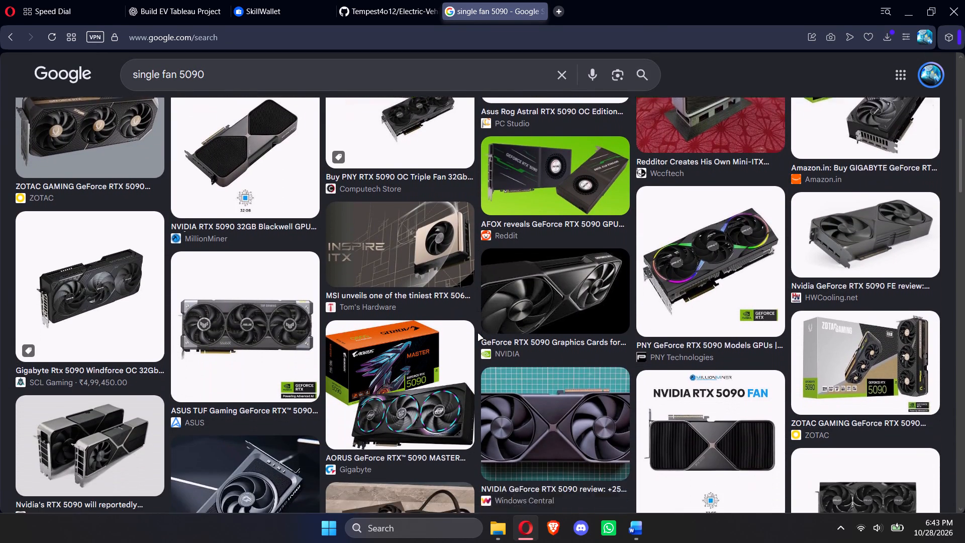
scroll(478, 333, up, 3)
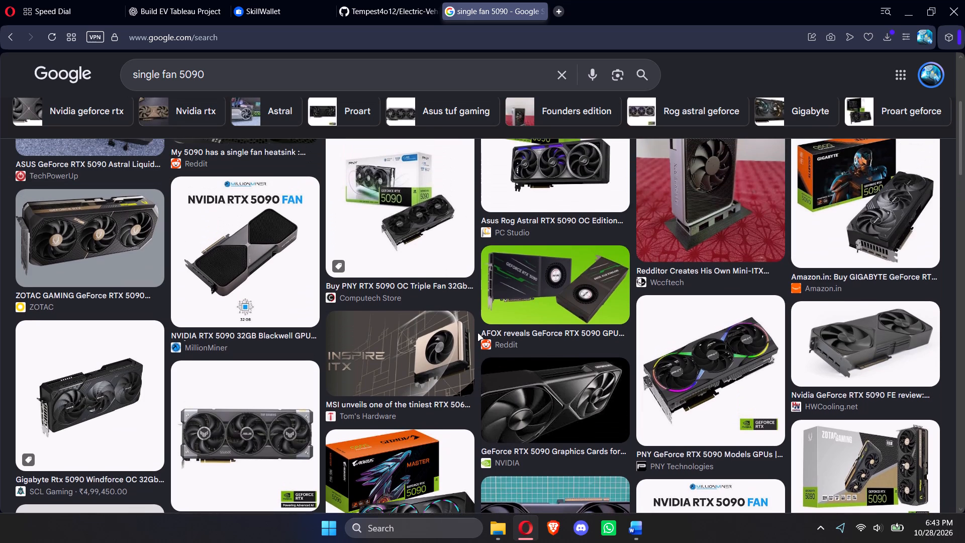
scroll(478, 333, up, 13)
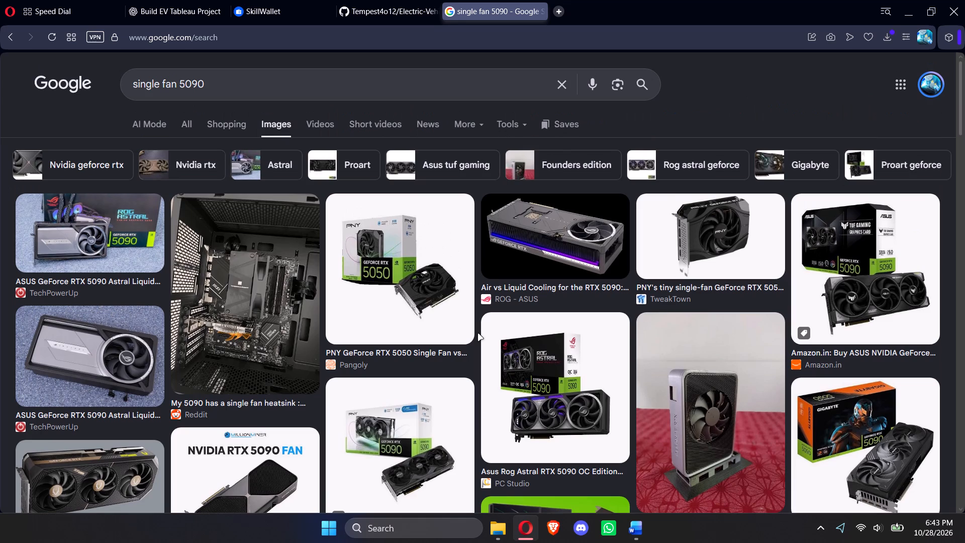
scroll(477, 313, down, 5)
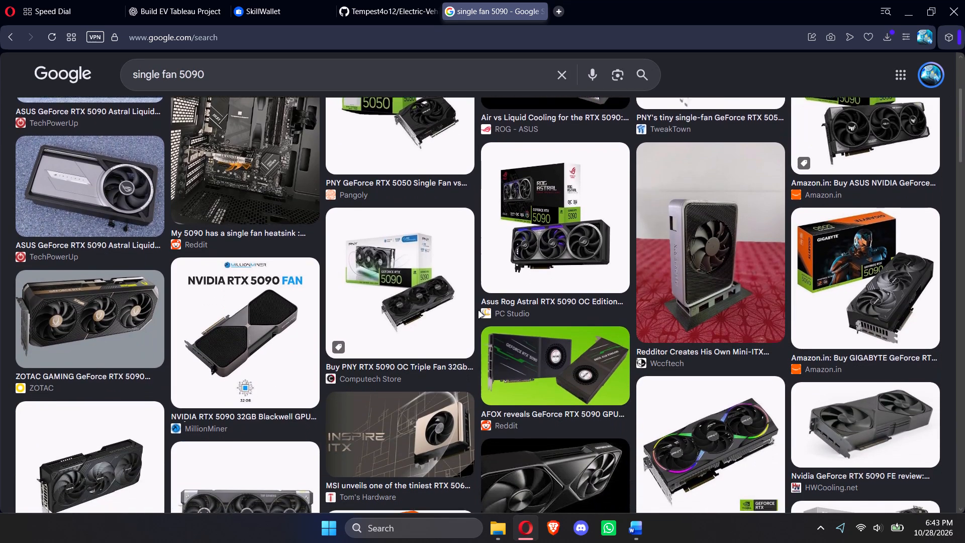
scroll(478, 311, down, 1)
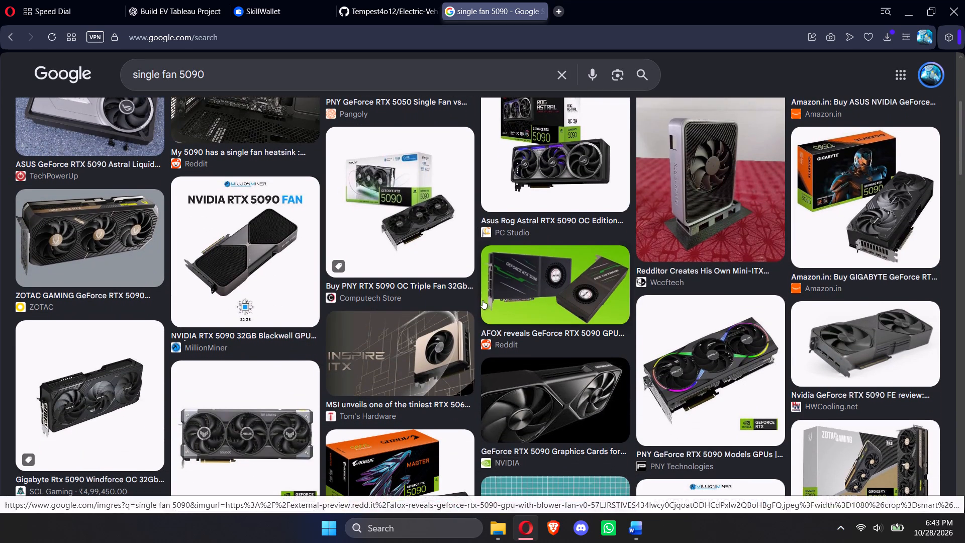
scroll(482, 301, down, 3)
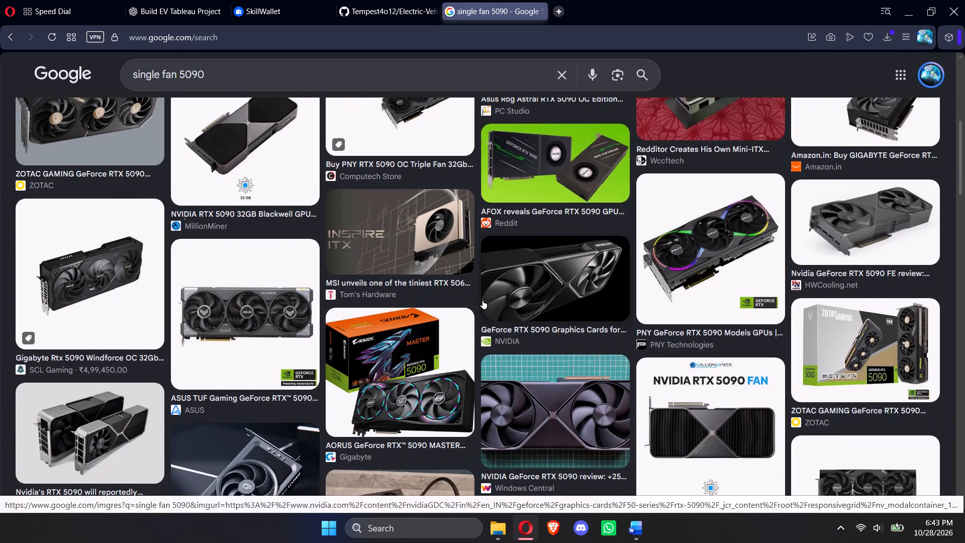
scroll(476, 287, up, 18)
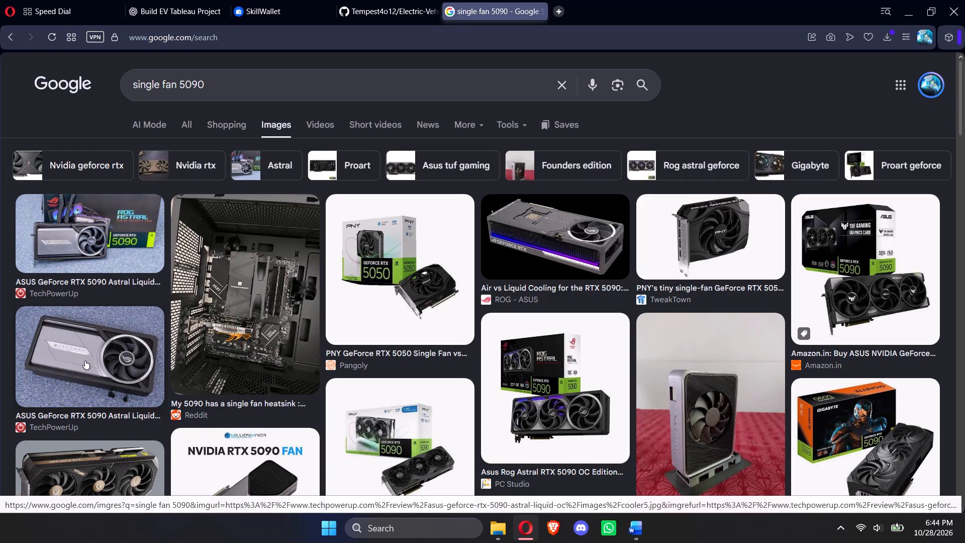
scroll(114, 340, down, 1)
scroll(107, 277, down, 1)
scroll(107, 283, up, 1)
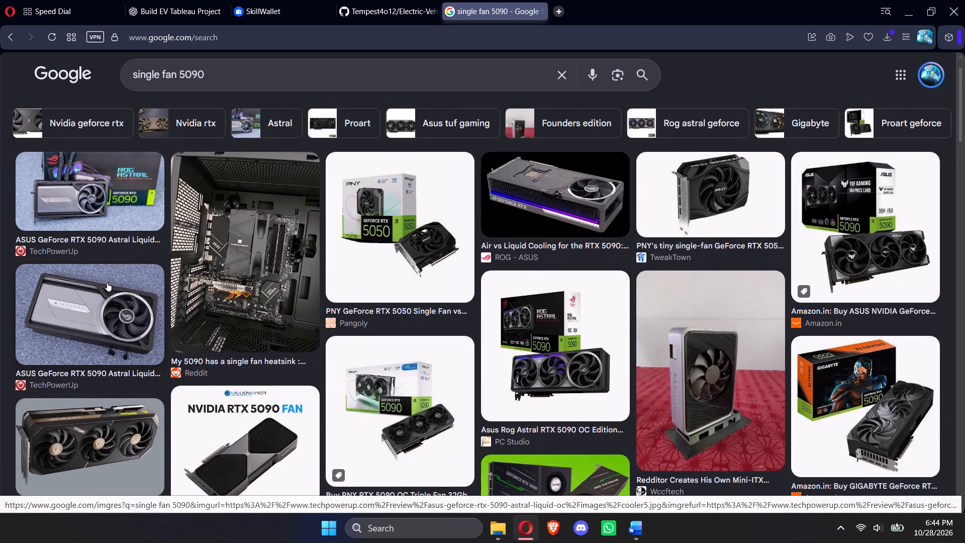
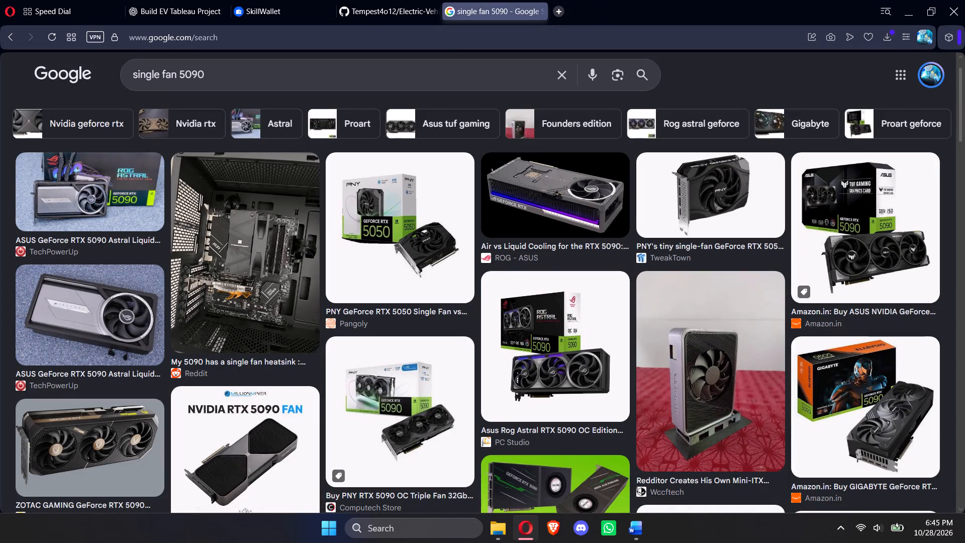
Replace the image search query with "5090 size" and run the search.
click(158, 47)
drag(211, 81, 125, 81)
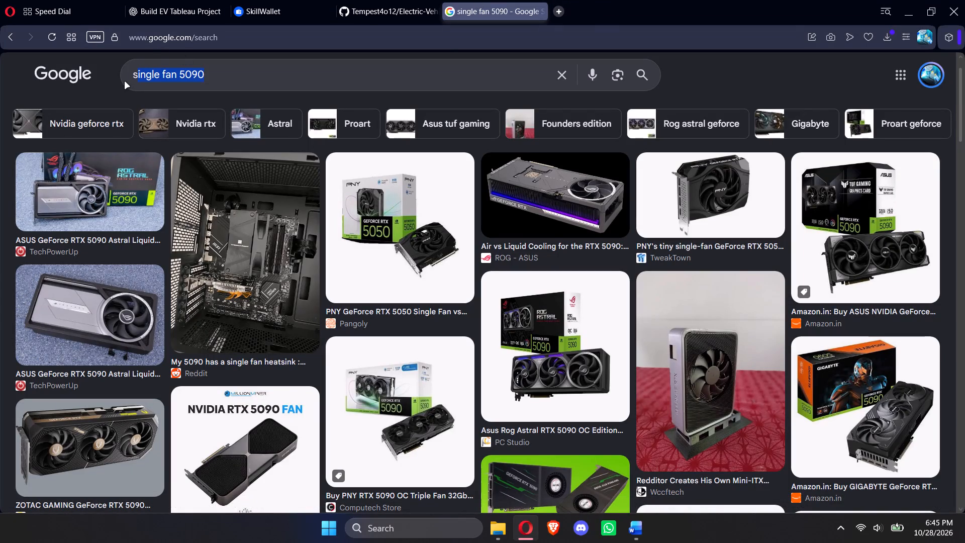
text(5090 size)
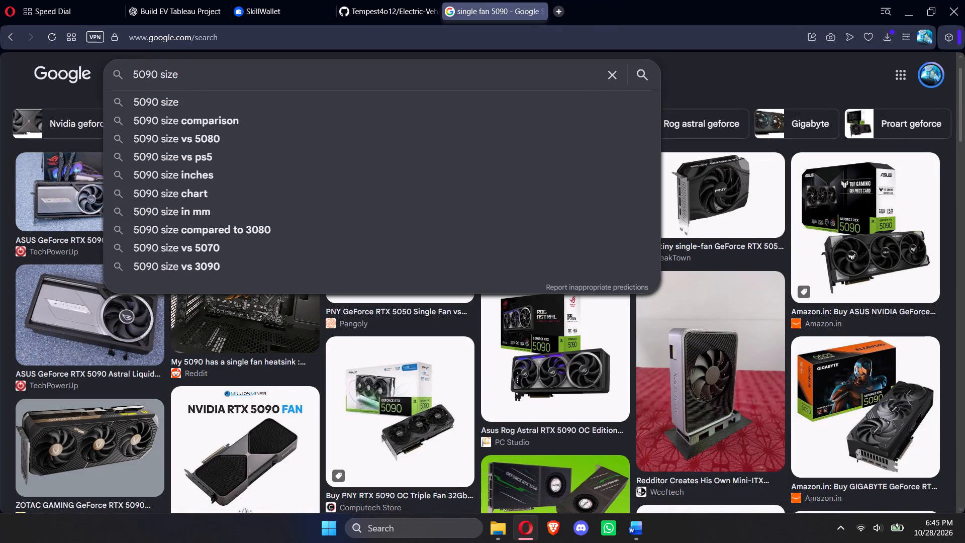
key(Return)
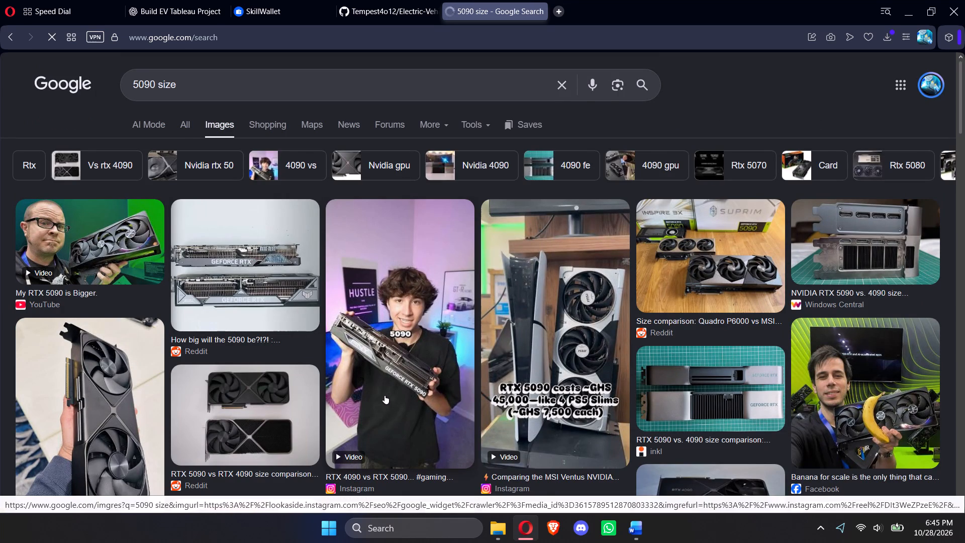
Browse the RTX 5090 size images and examine VideoCardz's dimension drawing of the Founders Edition card.
scroll(396, 390, down, 1)
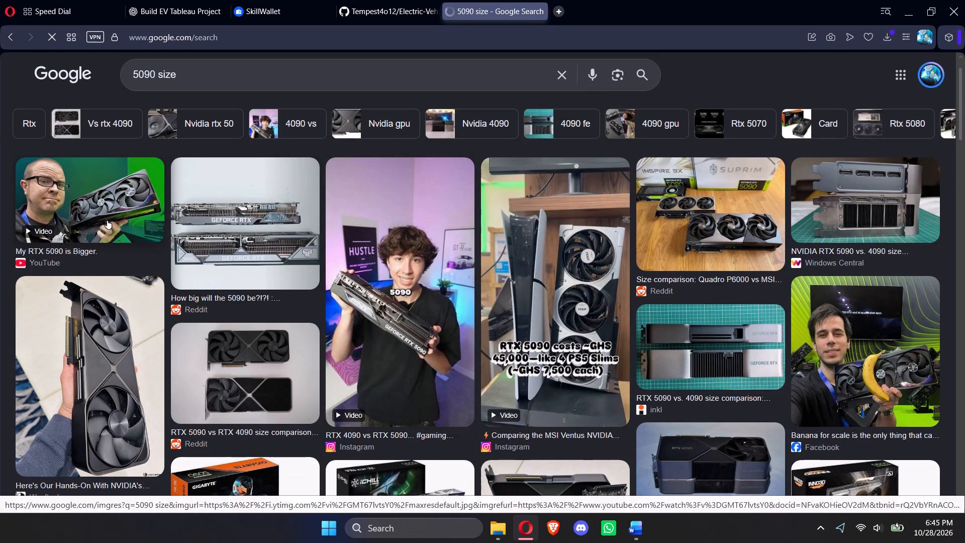
scroll(138, 347, down, 3)
scroll(547, 344, down, 3)
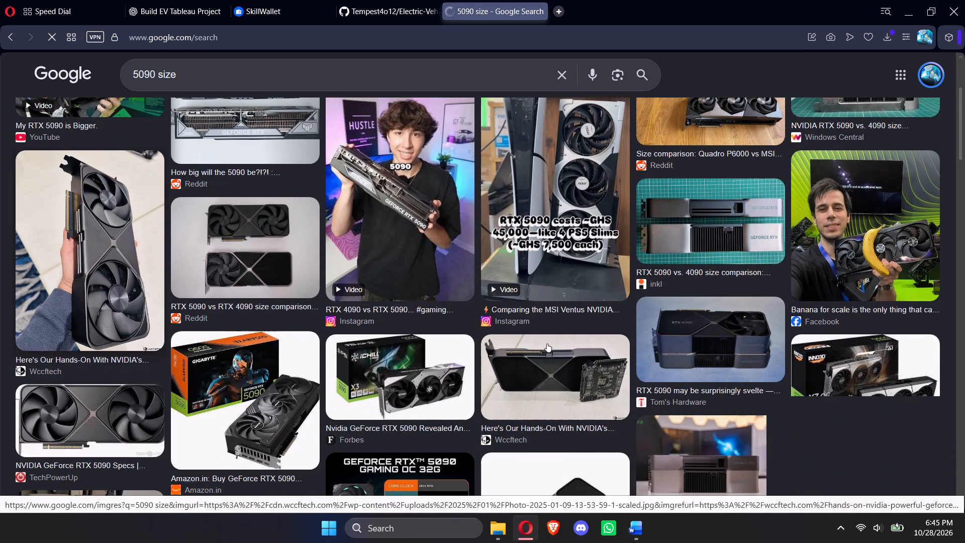
scroll(547, 344, down, 1)
scroll(959, 382, down, 4)
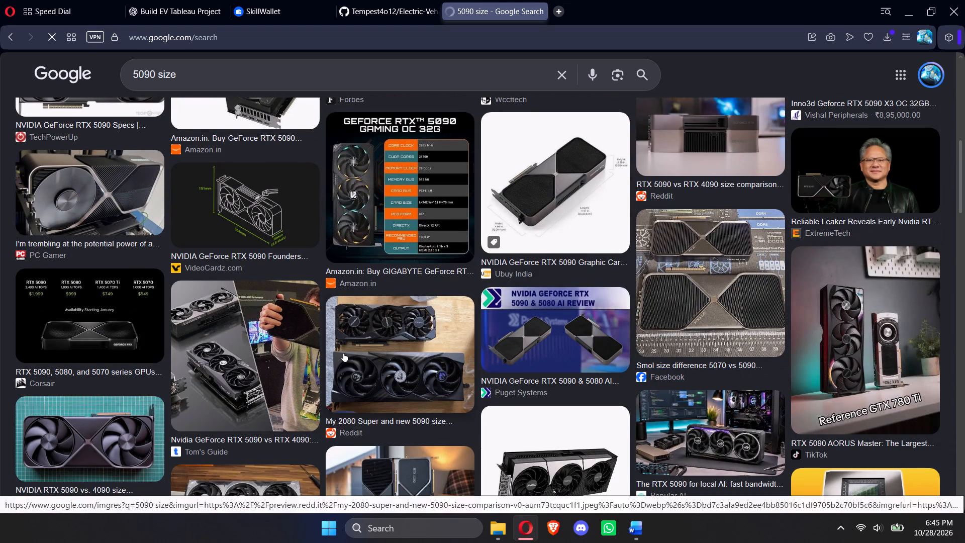
scroll(343, 353, up, 7)
scroll(343, 353, down, 5)
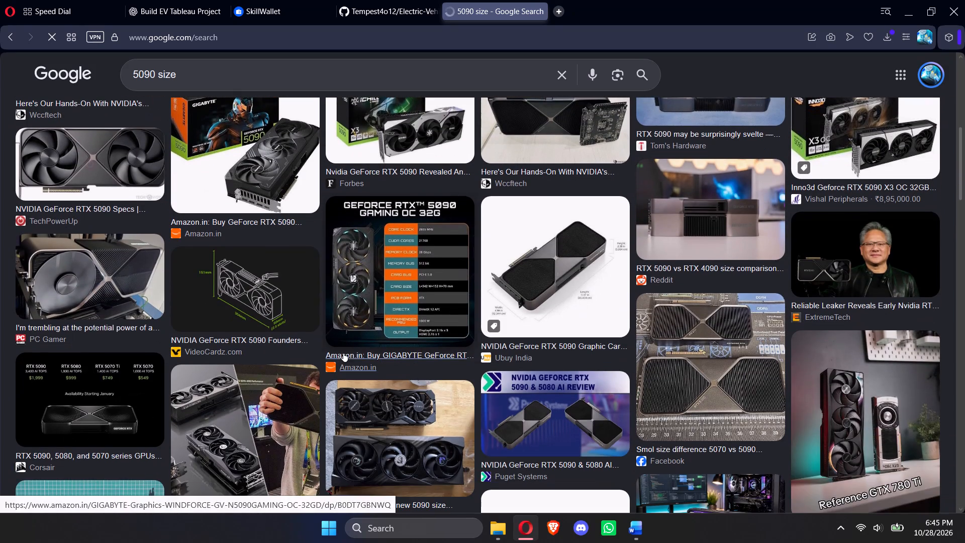
click(268, 278)
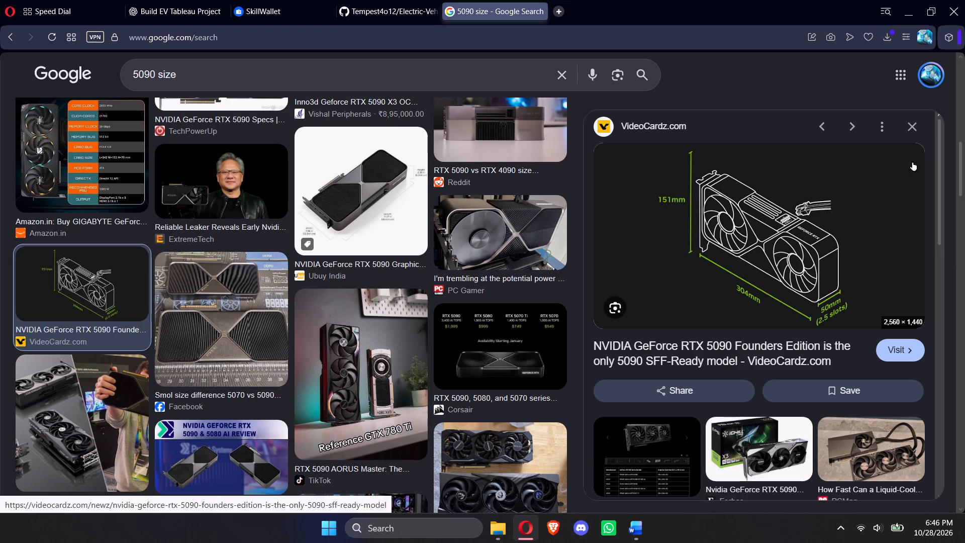
click(903, 130)
Look through further image results for RTX 5090 card sizes and comparisons.
scroll(431, 351, down, 6)
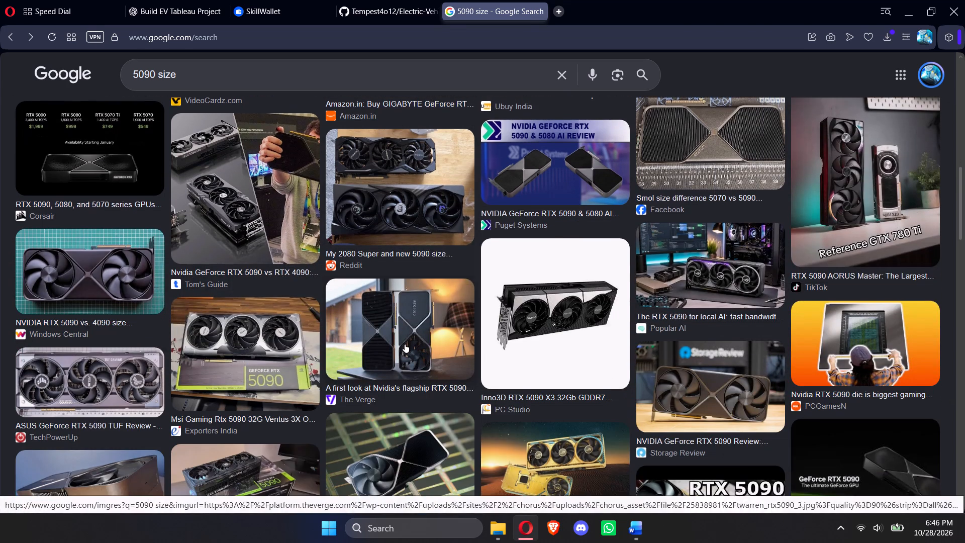
scroll(405, 344, down, 7)
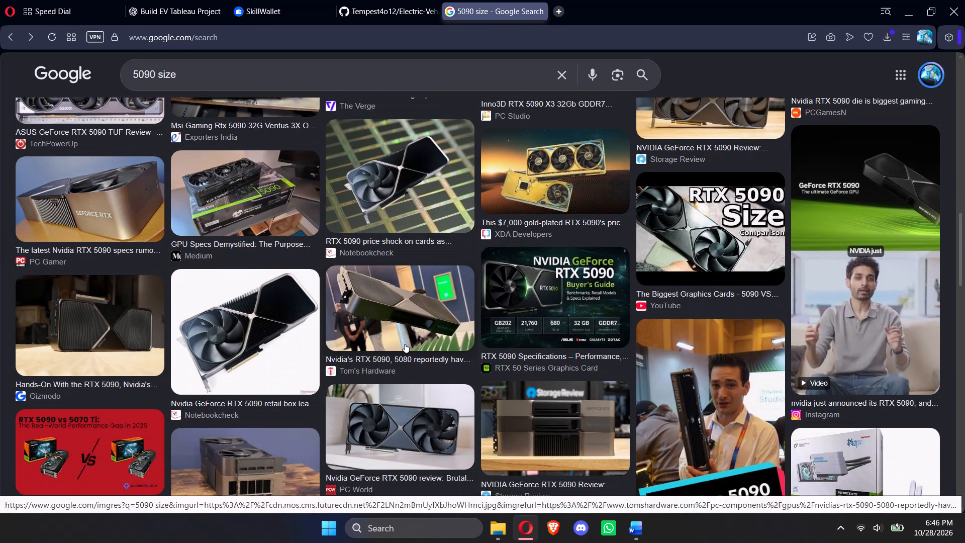
scroll(405, 344, down, 6)
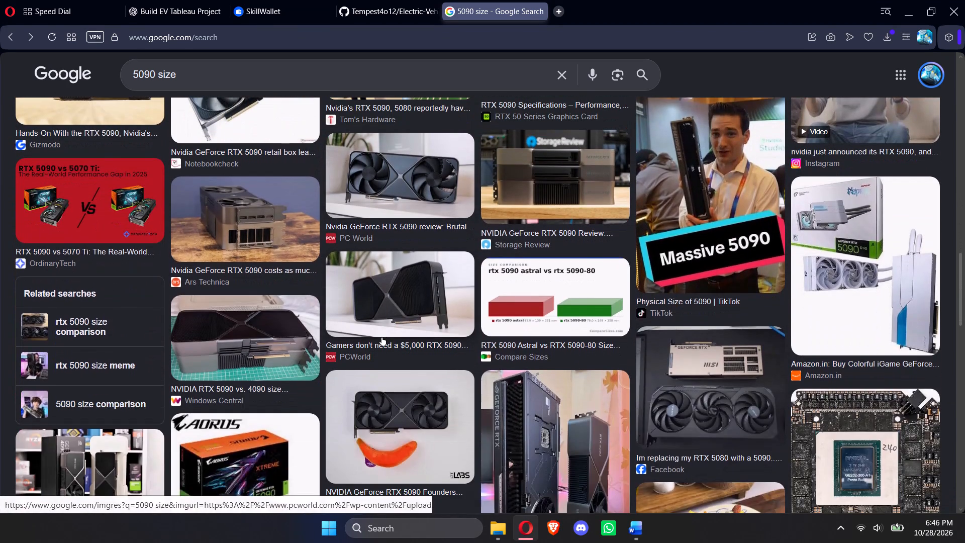
scroll(381, 337, up, 20)
scroll(381, 337, up, 16)
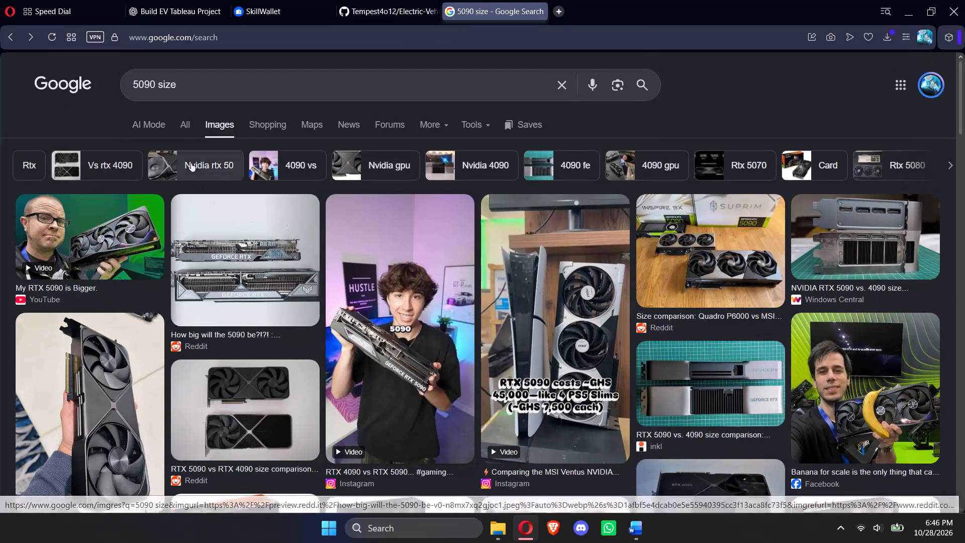
Show all web results for "5090 size" and expand the AI Overview to read the dimensions by model variant.
click(185, 121)
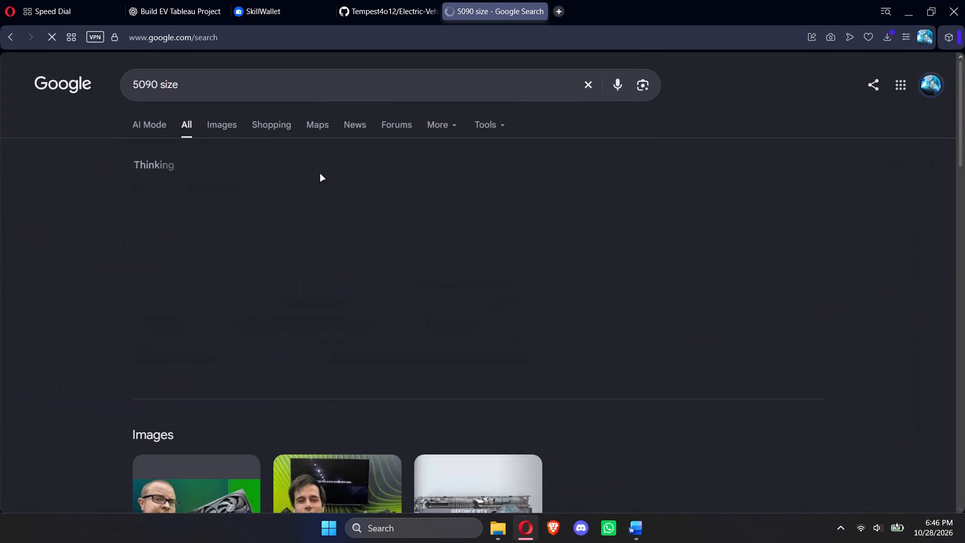
scroll(360, 243, down, 6)
scroll(689, 243, up, 5)
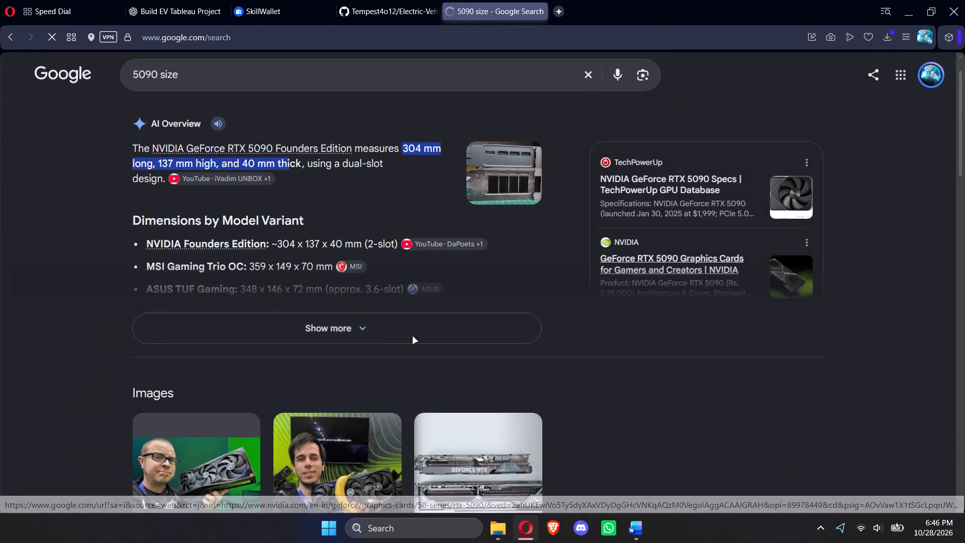
click(377, 330)
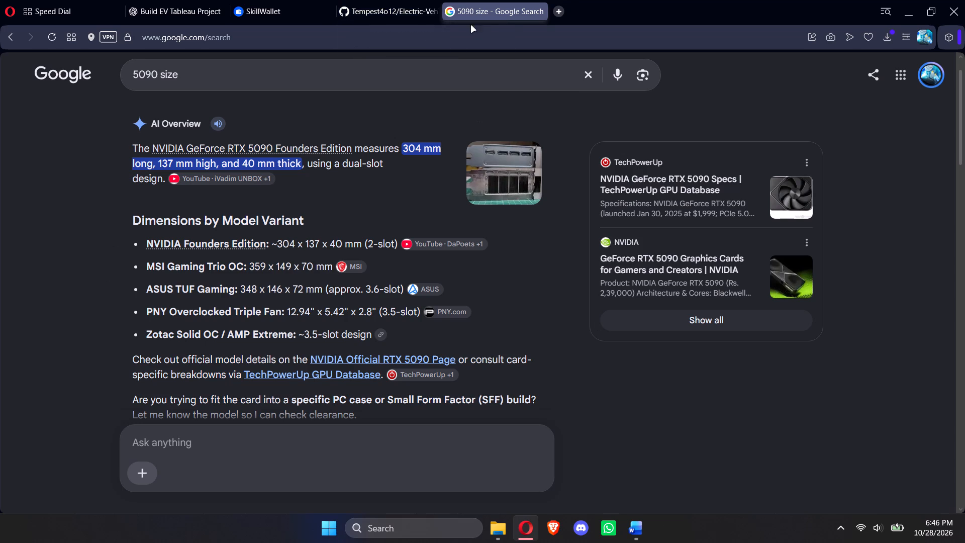
Switch to Word and clear the name after "Guide / Supervisor:" in the appendix, putting a space after the colon.
click(639, 536)
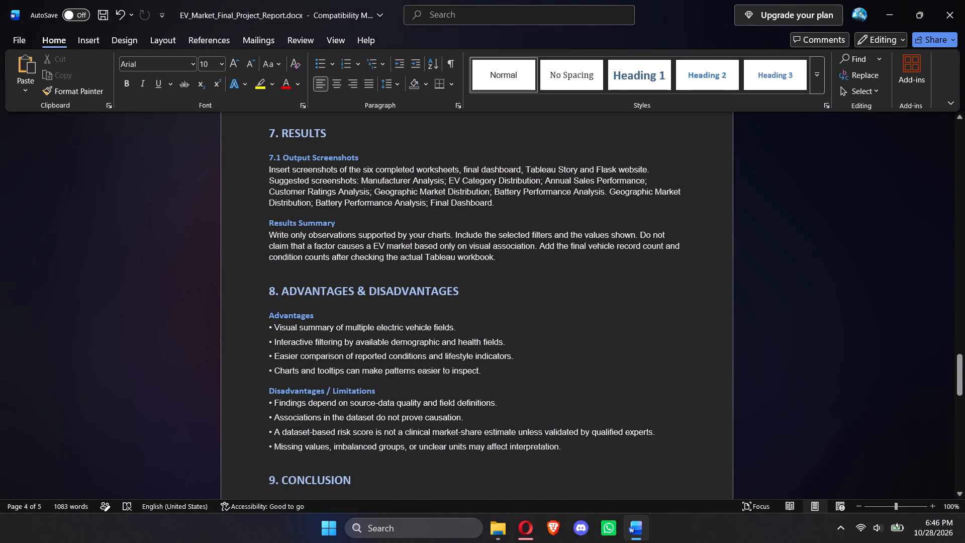
scroll(559, 416, down, 7)
scroll(559, 416, down, 20)
scroll(559, 416, down, 1)
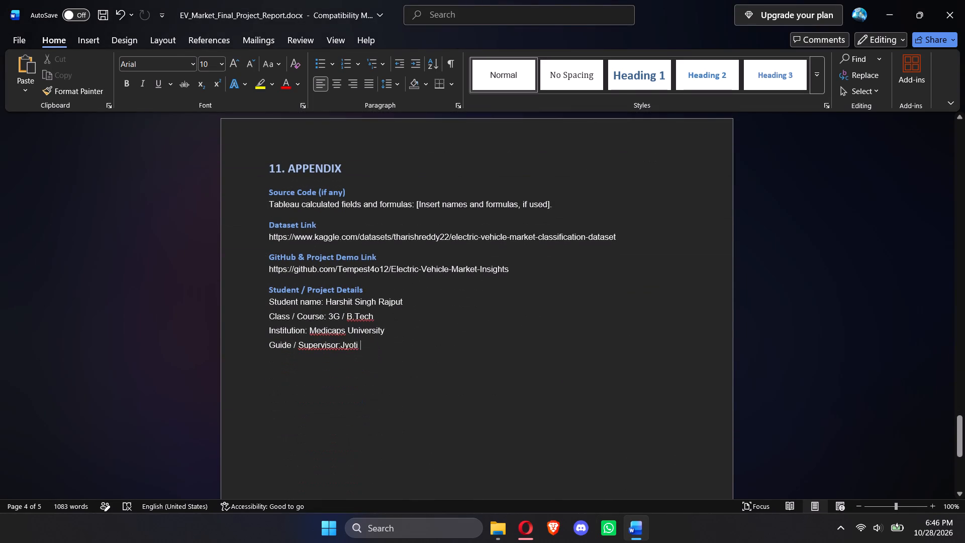
drag(370, 348, 342, 349)
key(BackSpace)
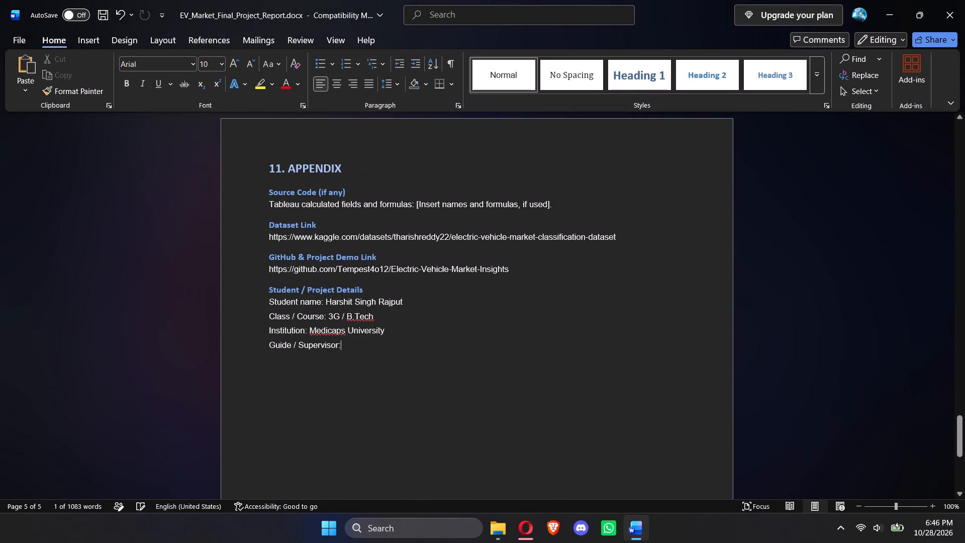
key(space)
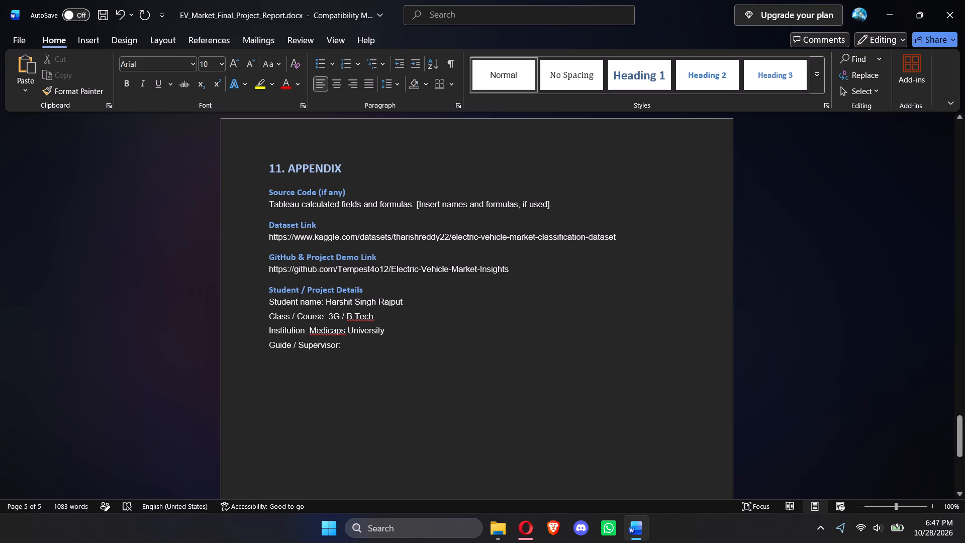
Switch to Opera, close the "5090 size" search results tab and open a new tab in its place.
click(524, 537)
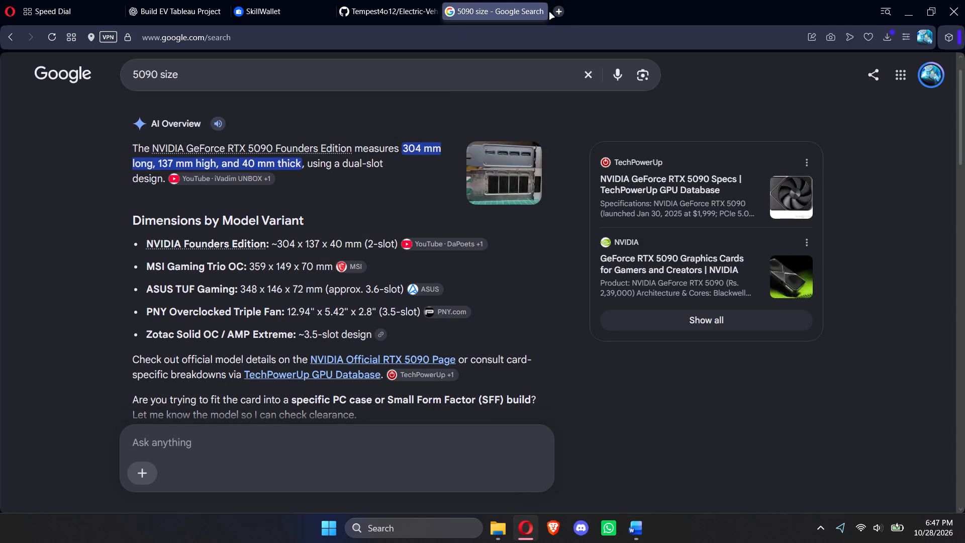
click(538, 11)
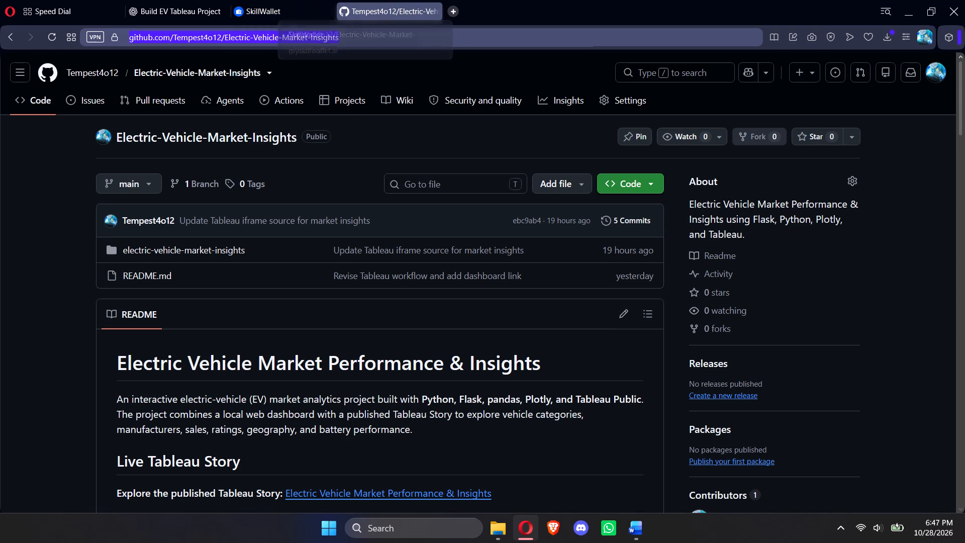
click(456, 11)
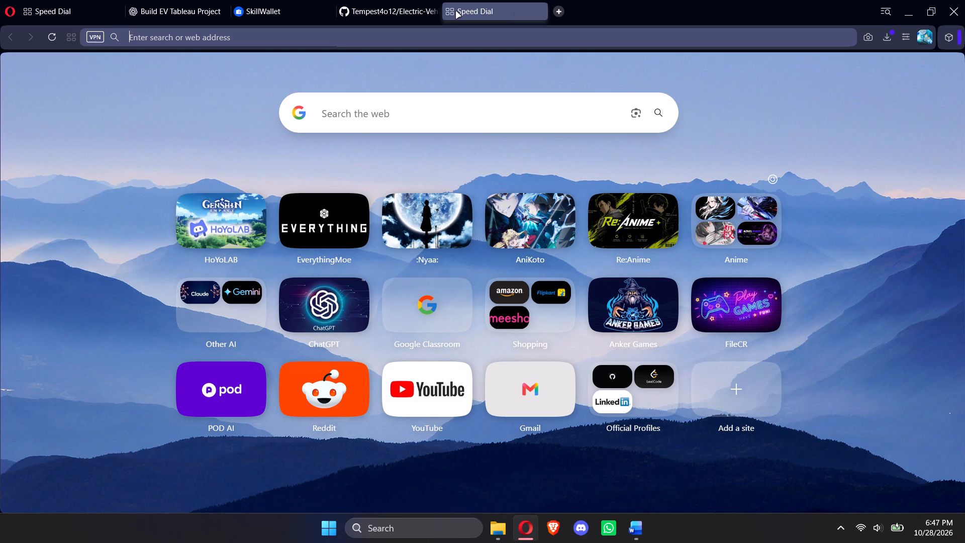
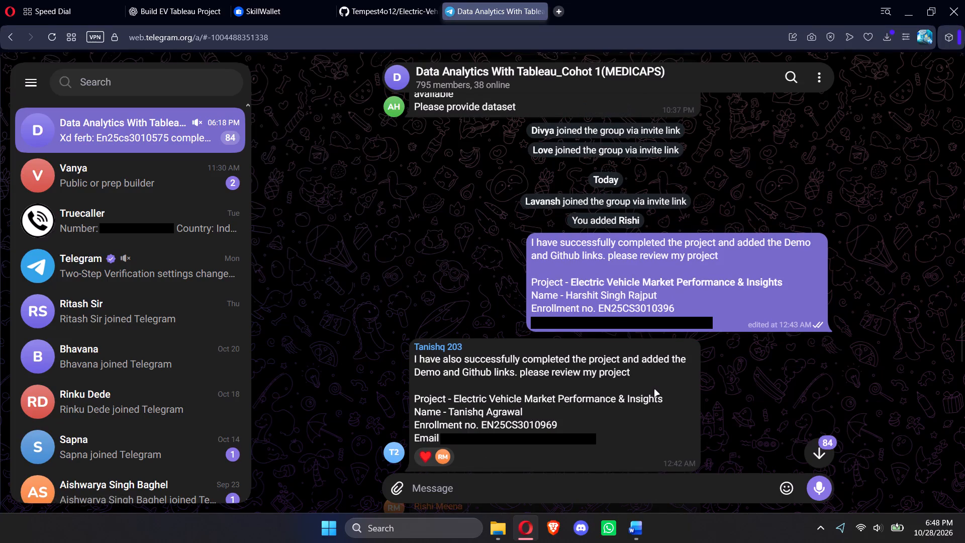
Read through today's messages in the Data Analytics With Tableau Telegram group, ending at the newest one.
scroll(653, 408, down, 6)
scroll(501, 389, down, 5)
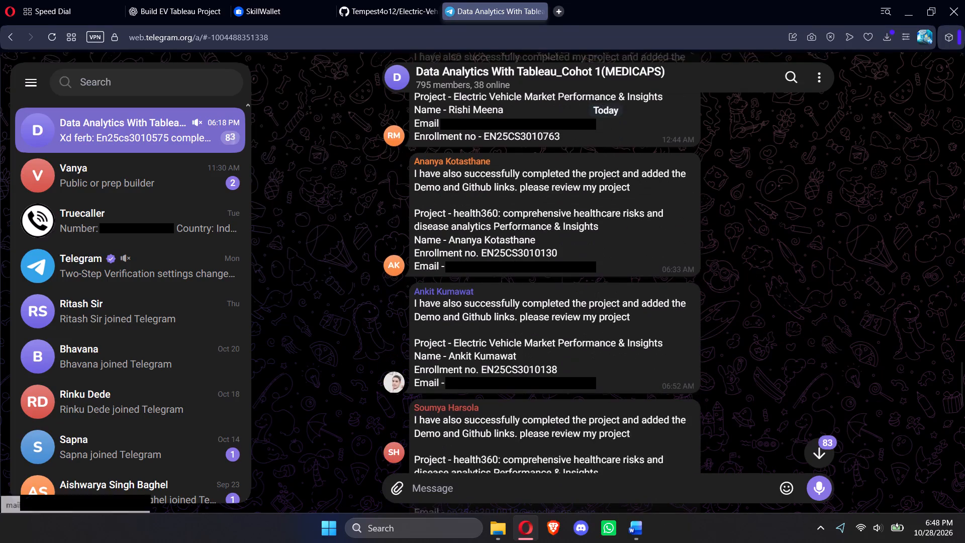
scroll(497, 378, down, 7)
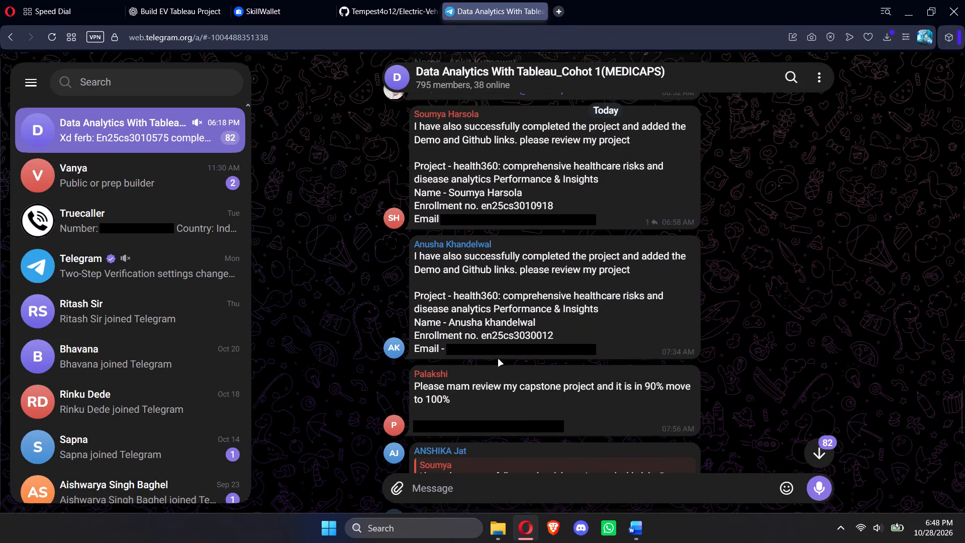
scroll(498, 359, down, 4)
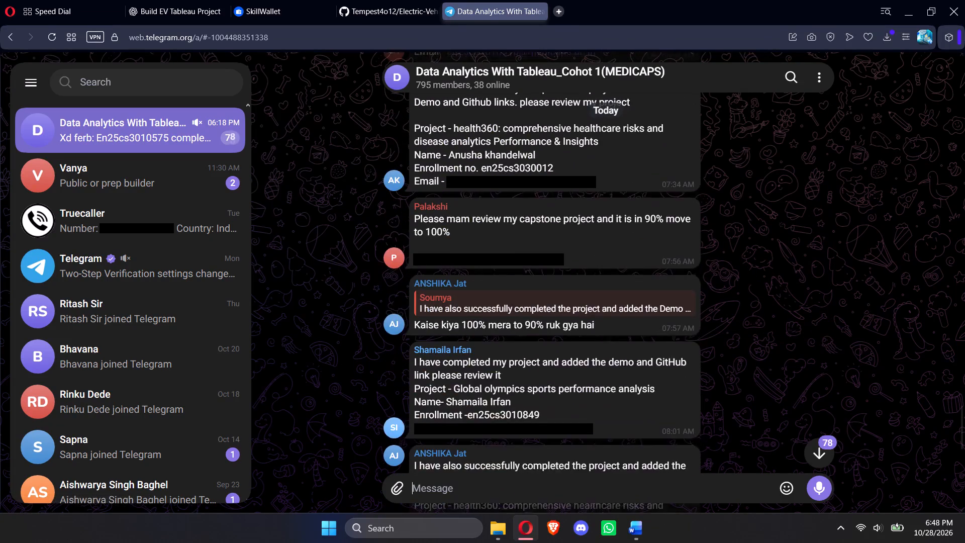
scroll(498, 359, down, 9)
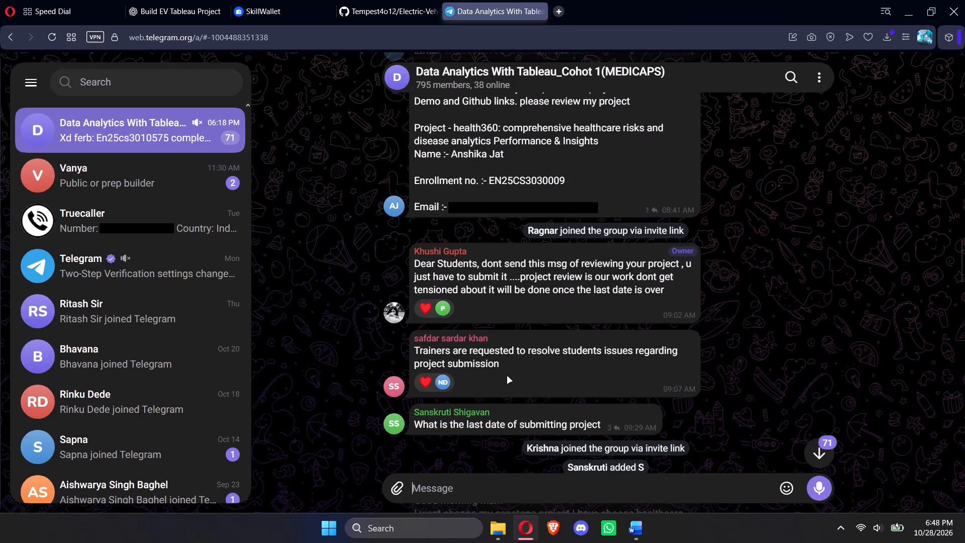
scroll(516, 390, down, 2)
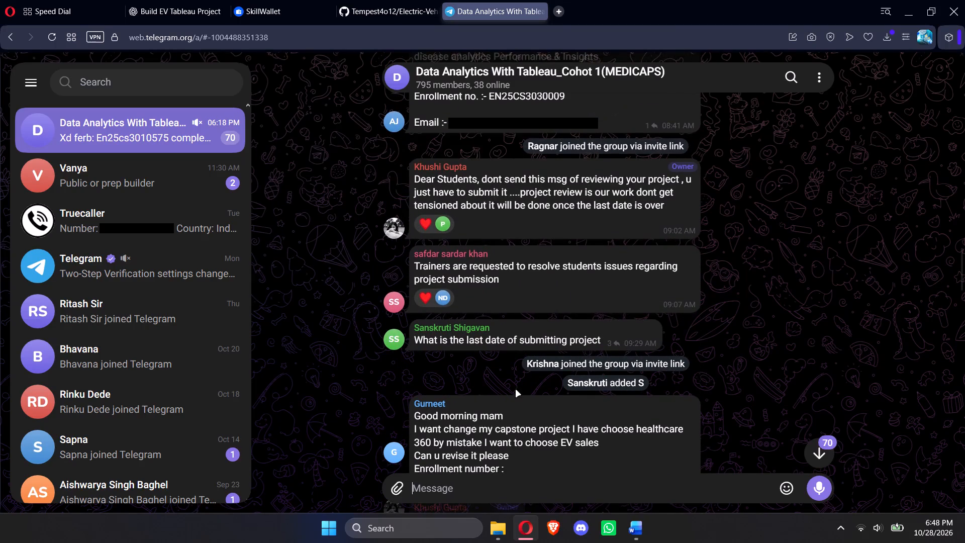
scroll(521, 400, down, 10)
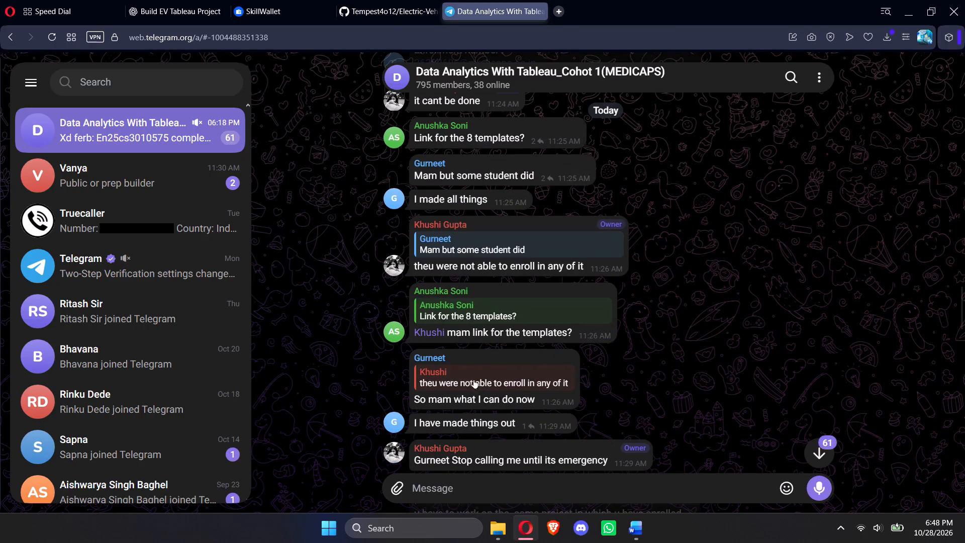
scroll(483, 398, down, 9)
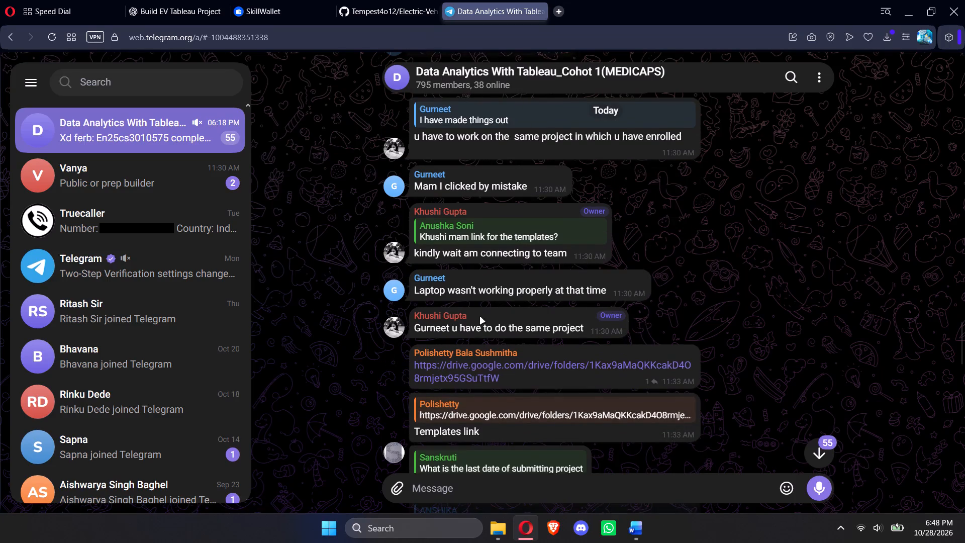
scroll(734, 376, down, 6)
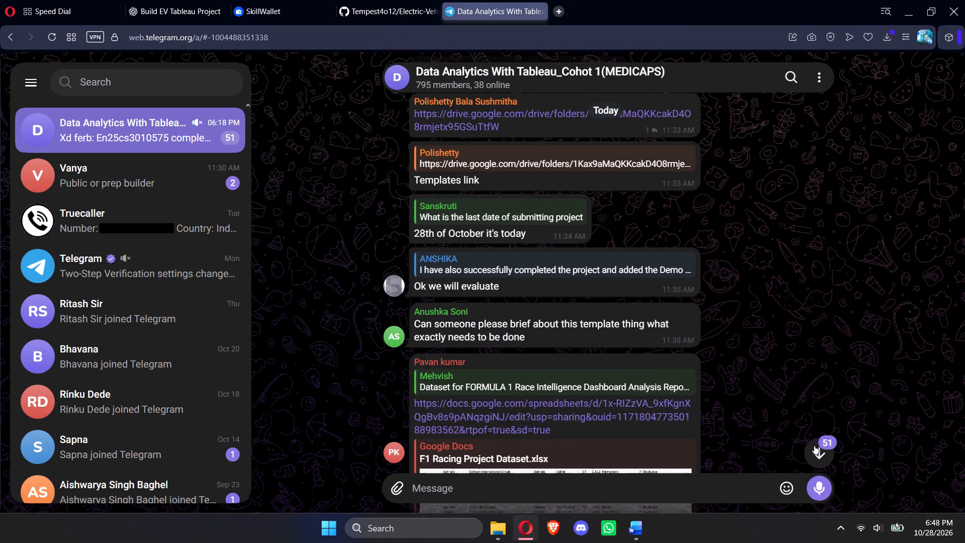
click(822, 452)
Open the group's info, look through its member list, and close the info.
click(521, 85)
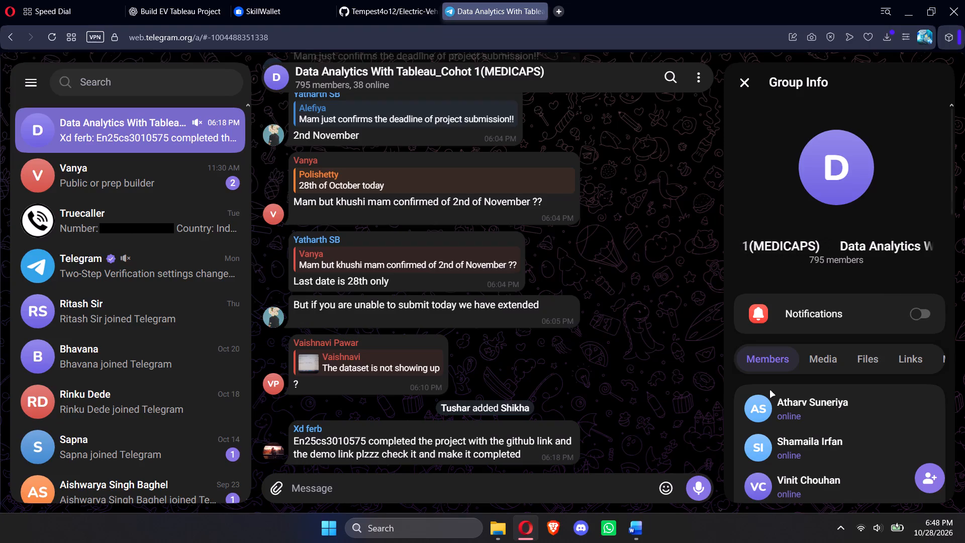
scroll(811, 408, down, 3)
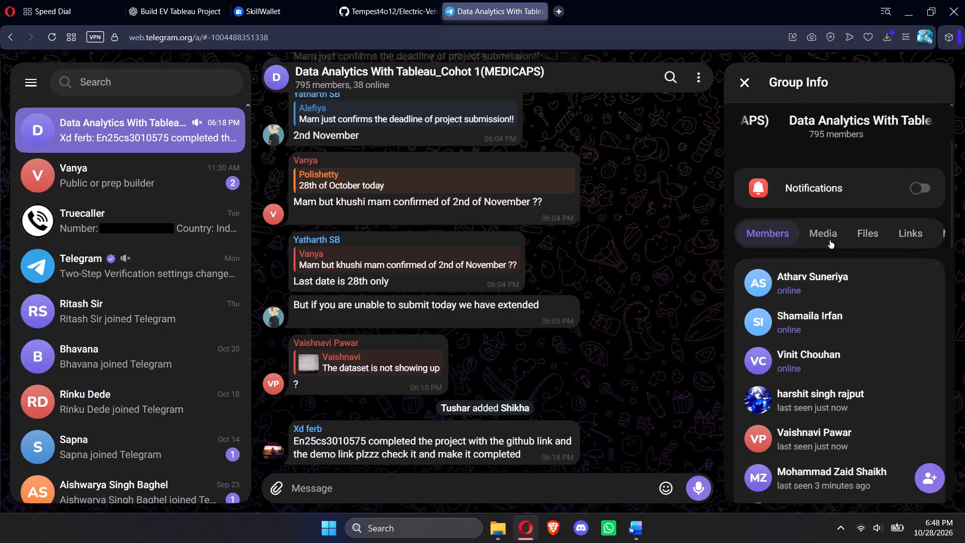
scroll(835, 290, up, 4)
scroll(855, 402, down, 6)
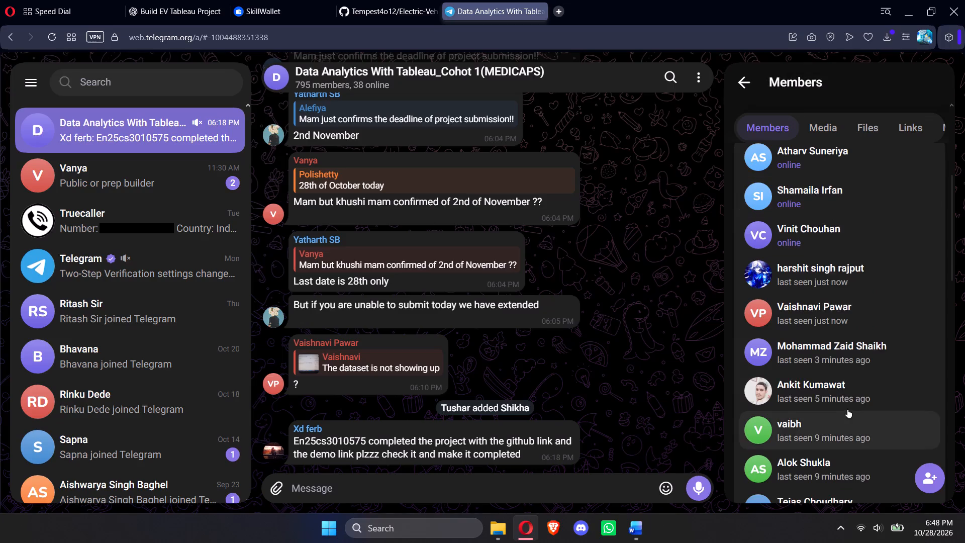
scroll(844, 397, down, 6)
click(750, 84)
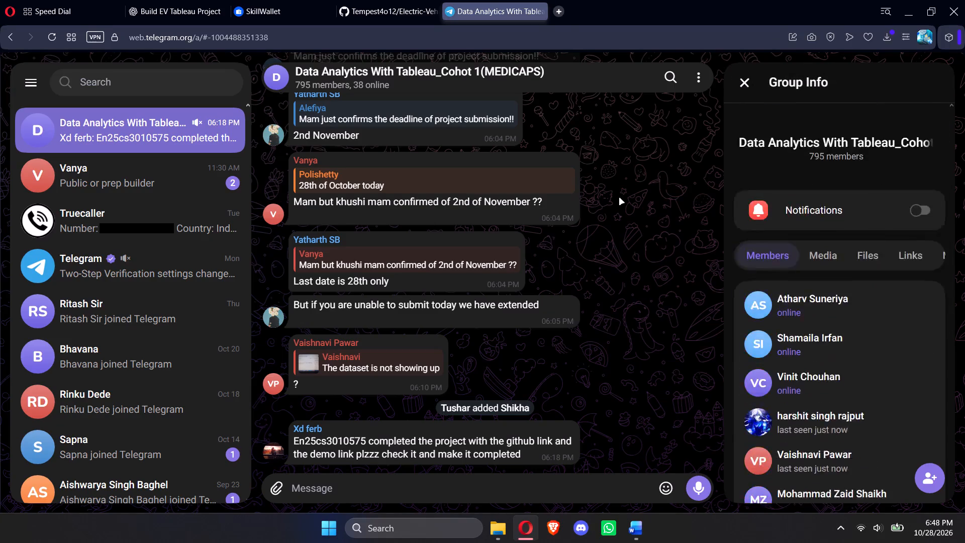
scroll(550, 452, up, 2)
click(742, 81)
Look back through the group's chat history to the project completion messages posted at the start of today.
scroll(605, 315, up, 5)
scroll(609, 336, down, 14)
middle_click(807, 389)
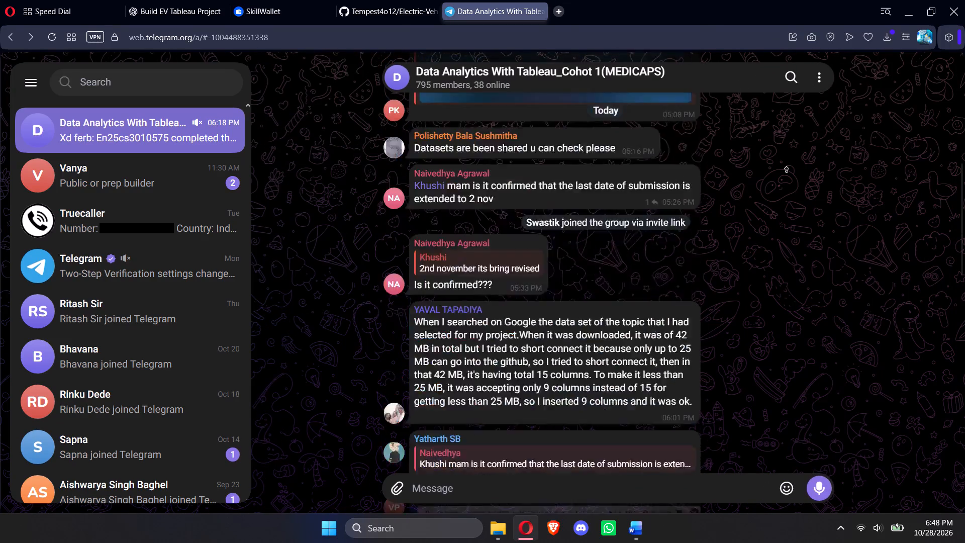
middle_drag(785, 179, 785, 187)
scroll(730, 265, down, 7)
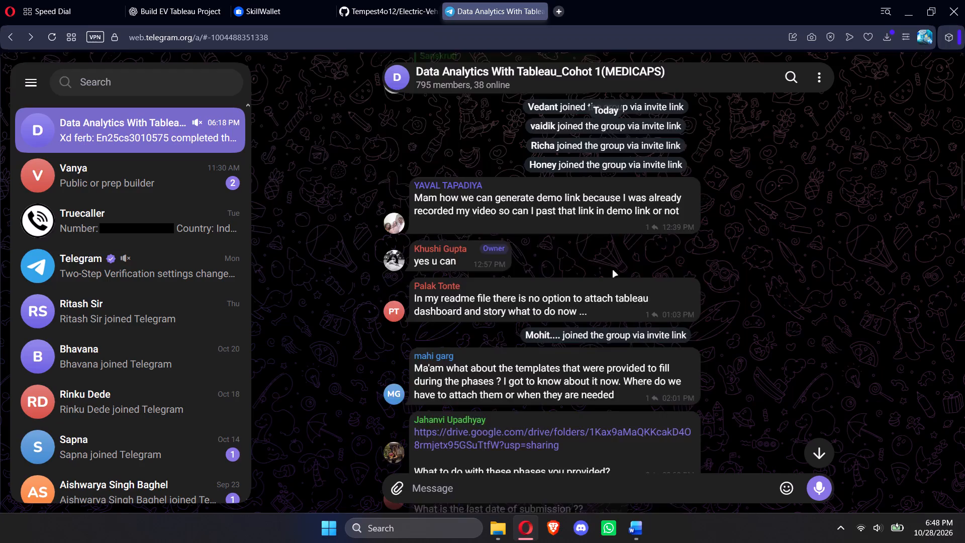
scroll(609, 273, down, 6)
scroll(753, 331, up, 20)
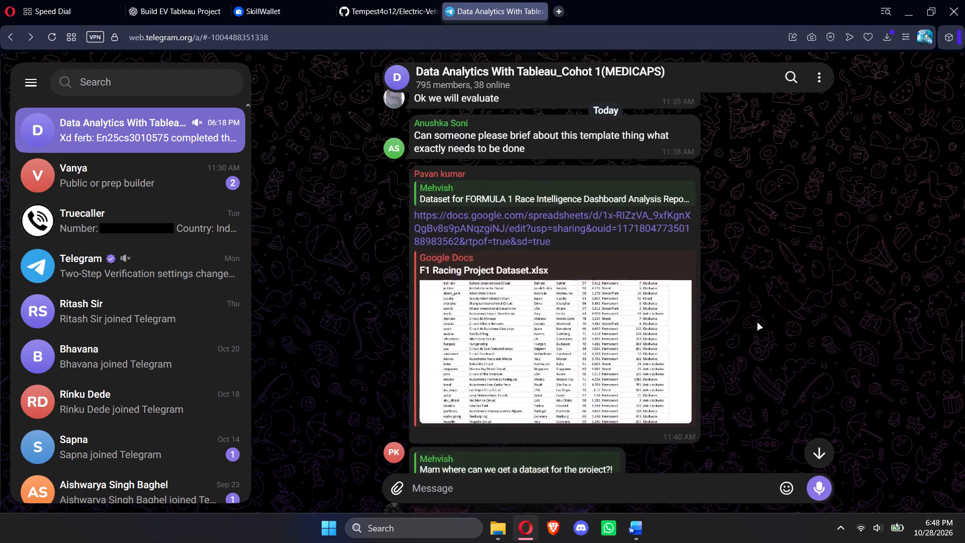
scroll(757, 321, up, 19)
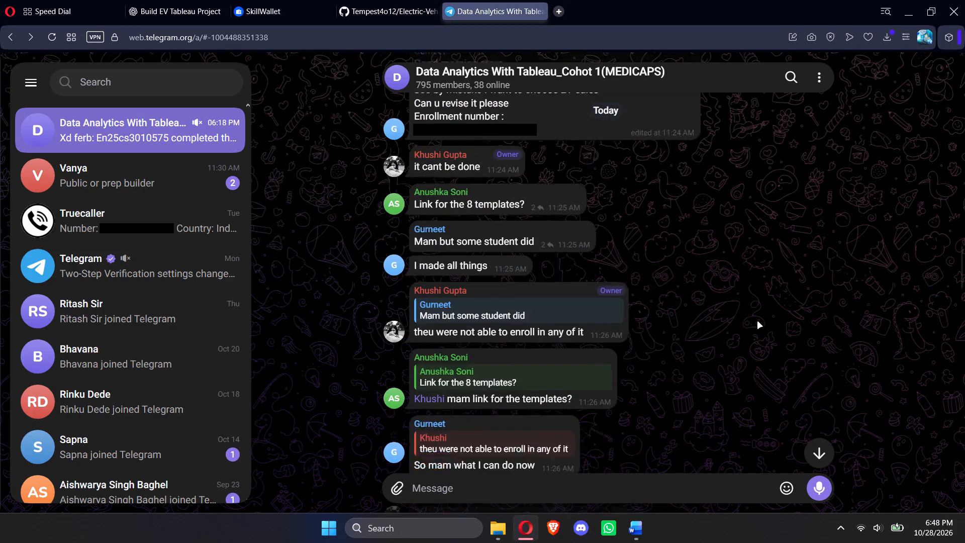
scroll(757, 321, up, 13)
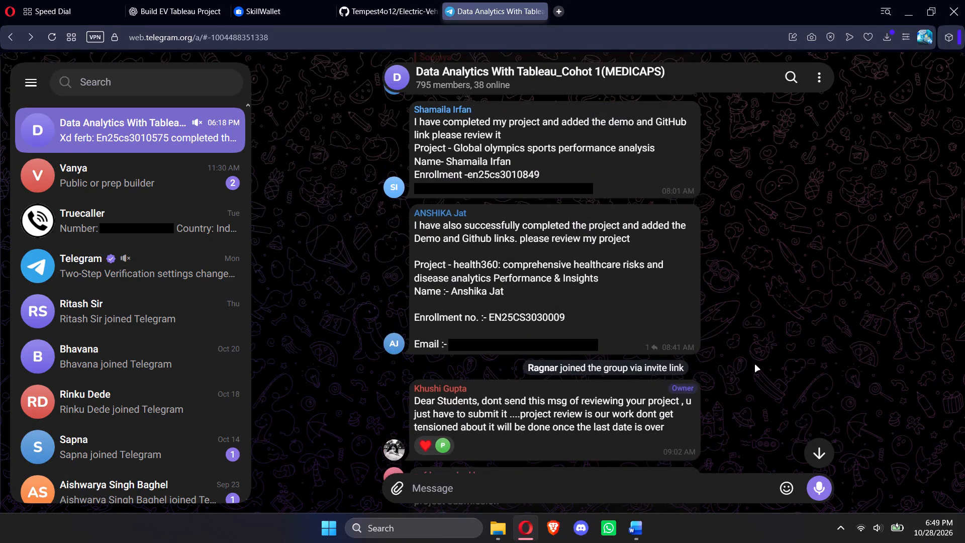
scroll(755, 365, up, 3)
scroll(701, 365, up, 5)
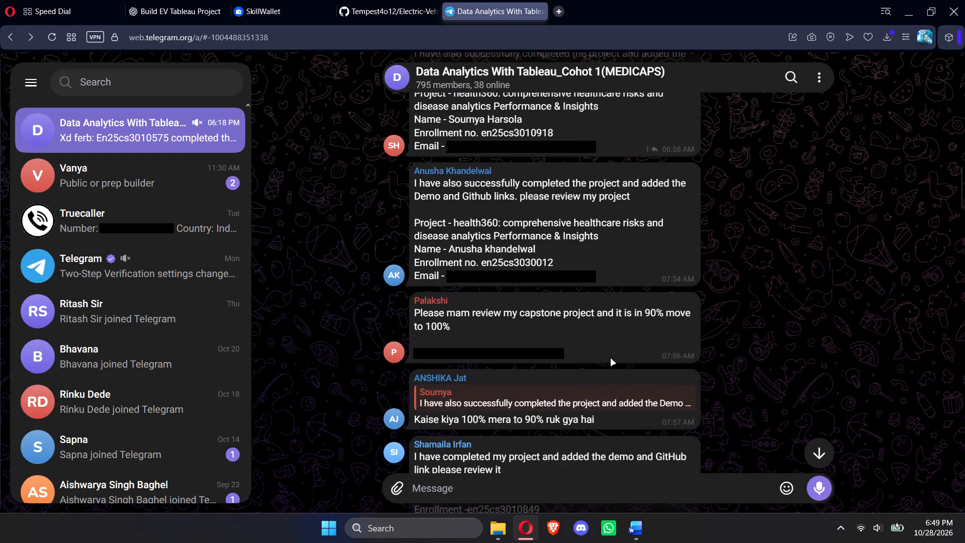
scroll(611, 358, up, 20)
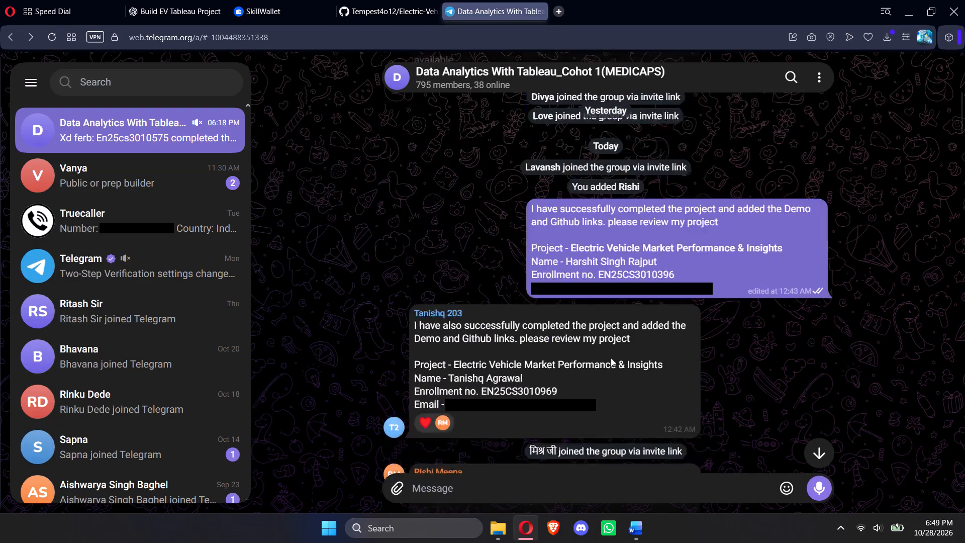
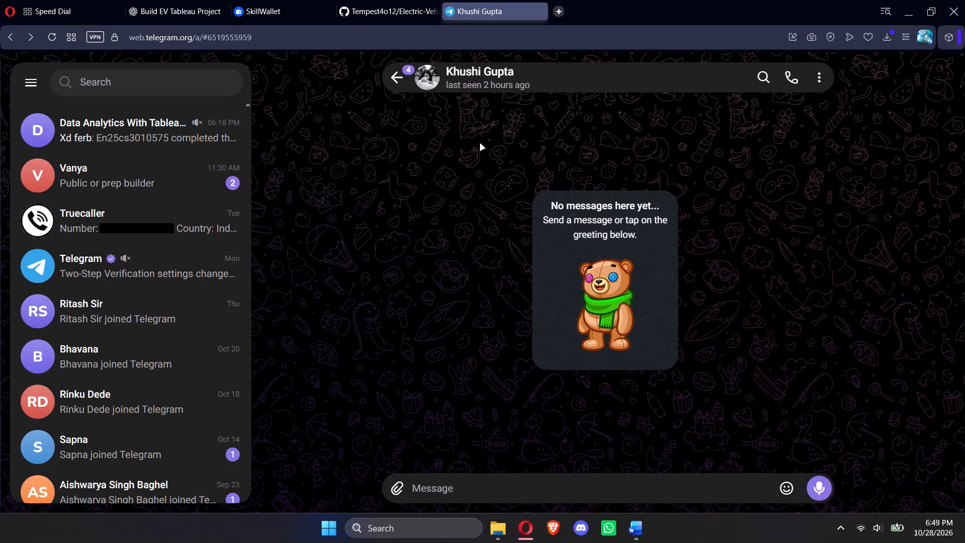
Switch to Word, paste the copied guide's name after "Guide / Supervisor:" in the appendix, and save the report.
key(alt+Tab)
key(alt+Tab)
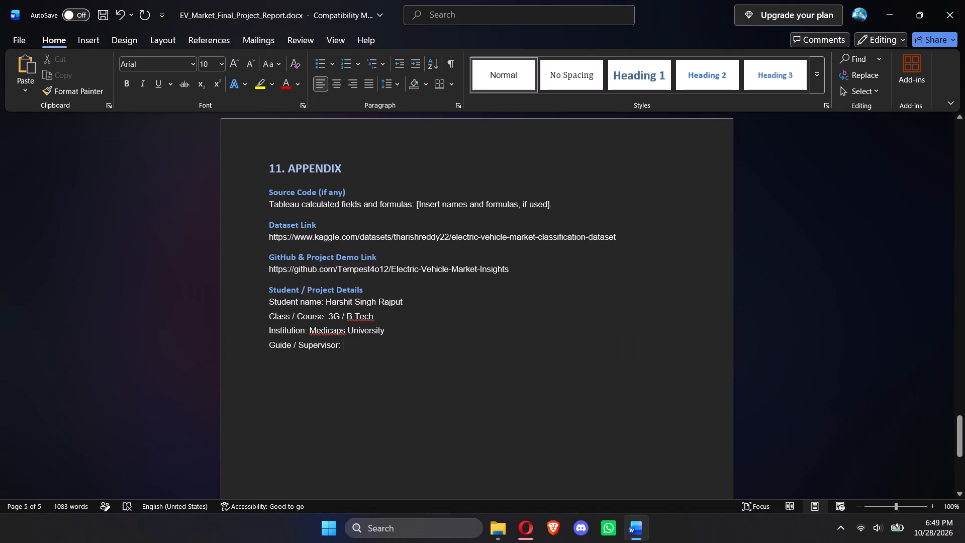
key(ctrl+v)
key(ctrl+s)
Look back through the report from the appendix up to the title page.
scroll(420, 339, up, 20)
scroll(420, 339, up, 2)
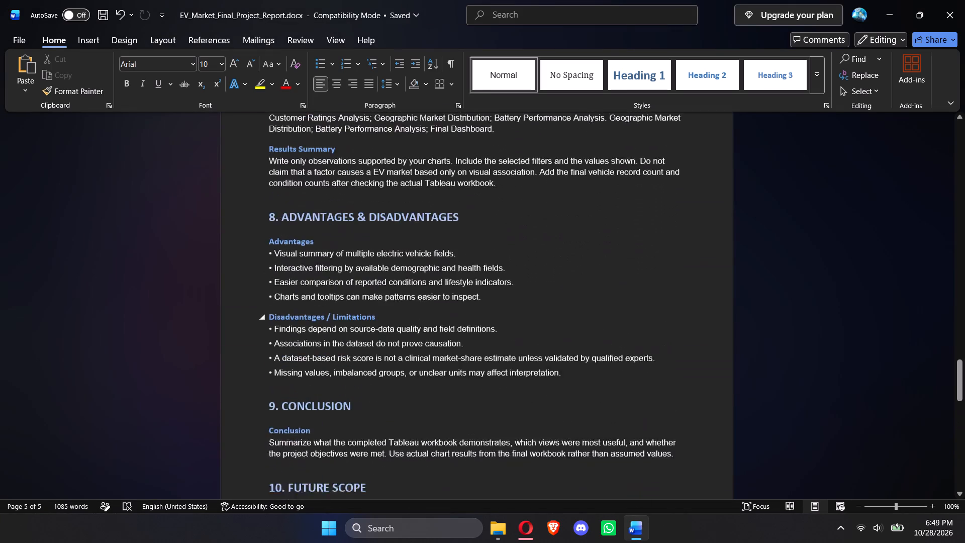
scroll(417, 342, up, 20)
scroll(417, 342, up, 17)
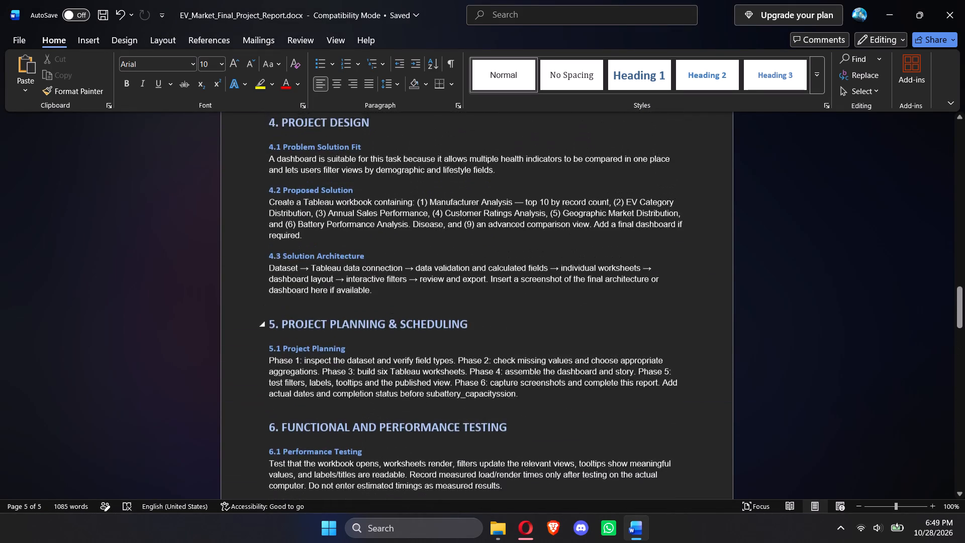
scroll(417, 336, up, 20)
scroll(417, 336, up, 18)
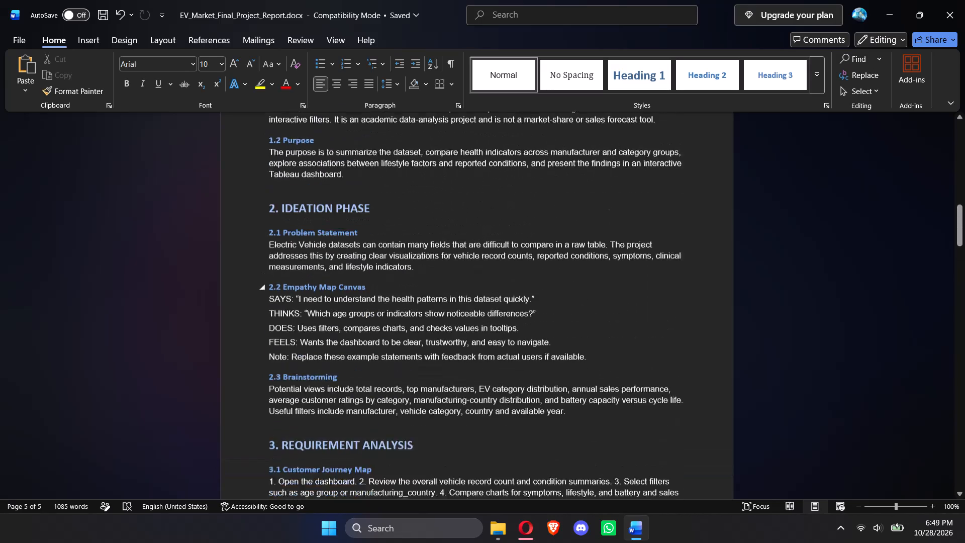
scroll(418, 336, up, 20)
scroll(418, 336, up, 20)
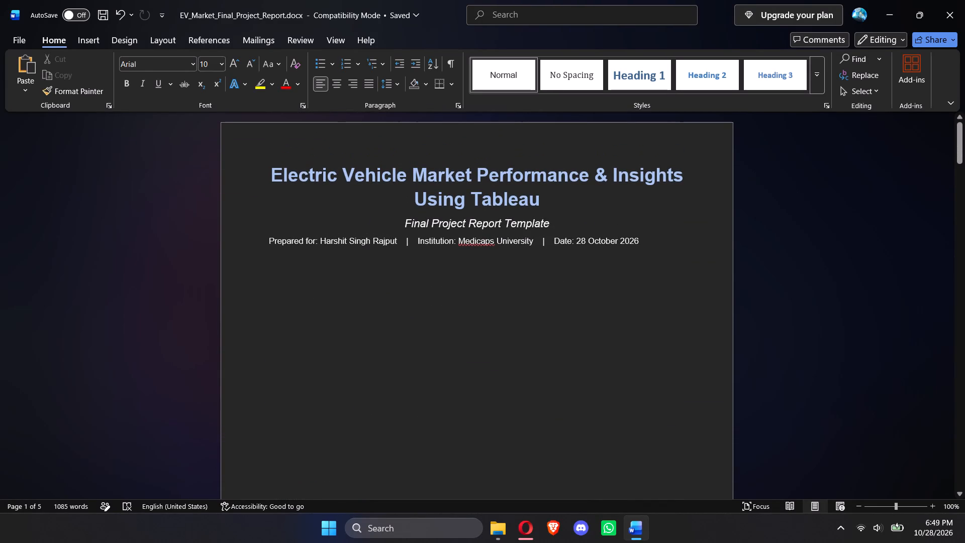
Look through the report from the title page down to the Project Design section.
scroll(500, 374, down, 20)
scroll(500, 374, down, 7)
scroll(505, 352, up, 11)
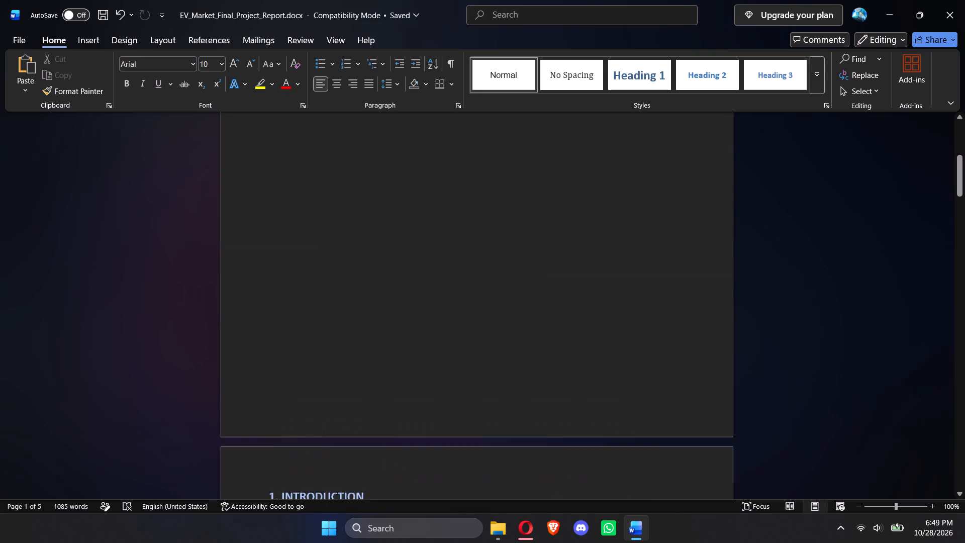
scroll(504, 343, up, 16)
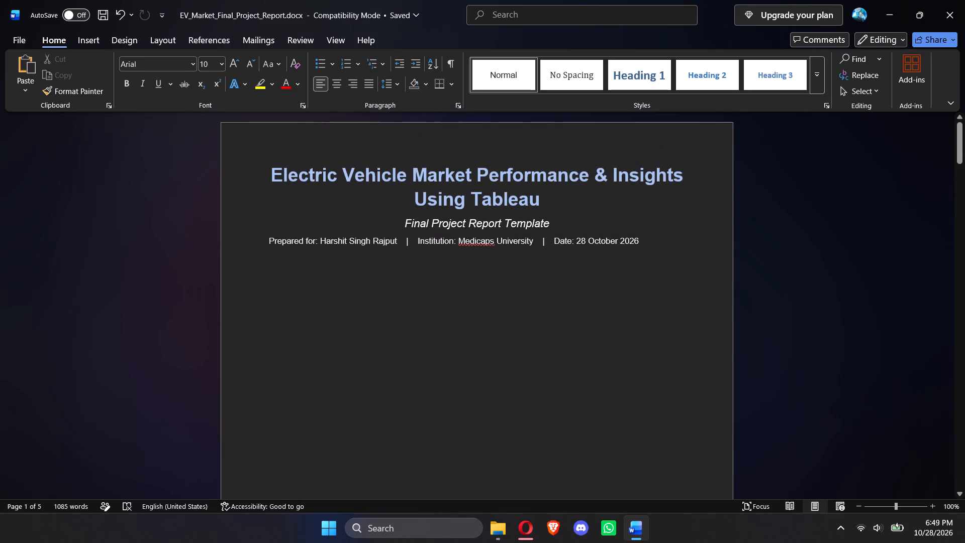
scroll(514, 341, down, 20)
scroll(514, 341, down, 11)
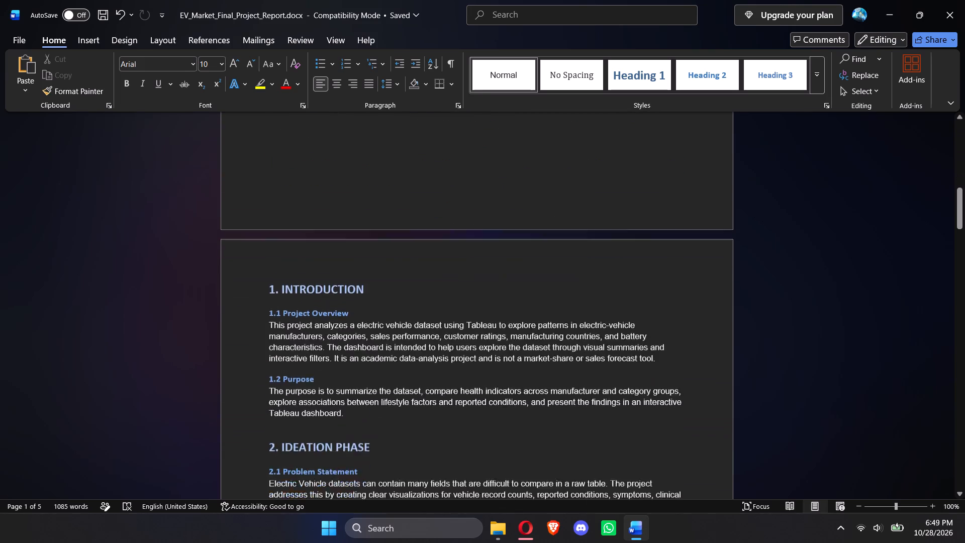
scroll(515, 347, down, 13)
scroll(515, 347, down, 18)
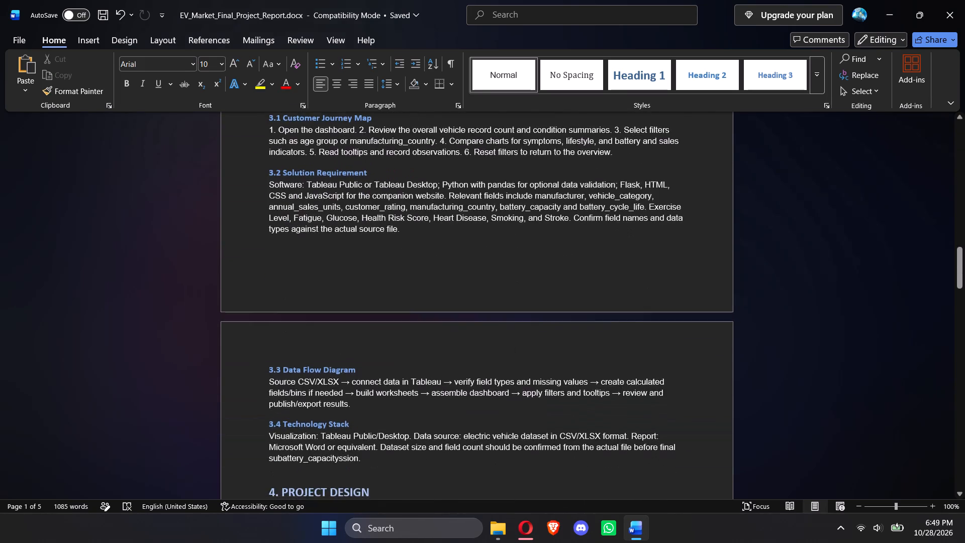
scroll(515, 347, down, 1)
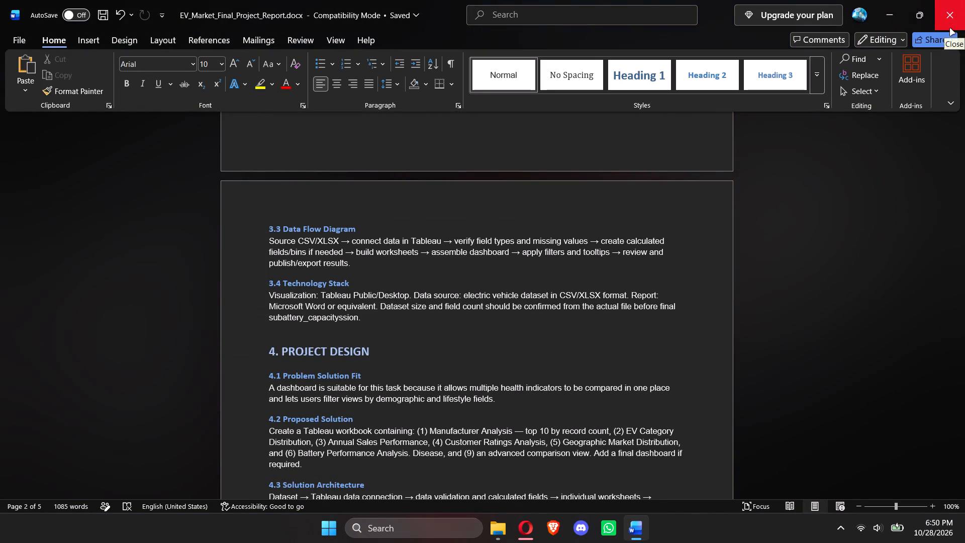
Launch Tableau Public, dismiss the file recovery offer, and open the E-Motion Insights workbook.
click(334, 531)
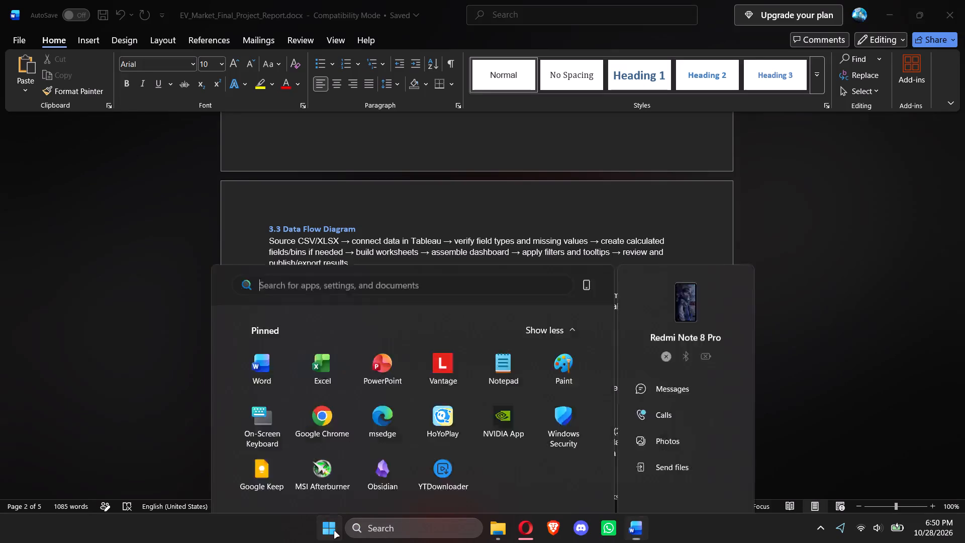
key(t)
text(ab)
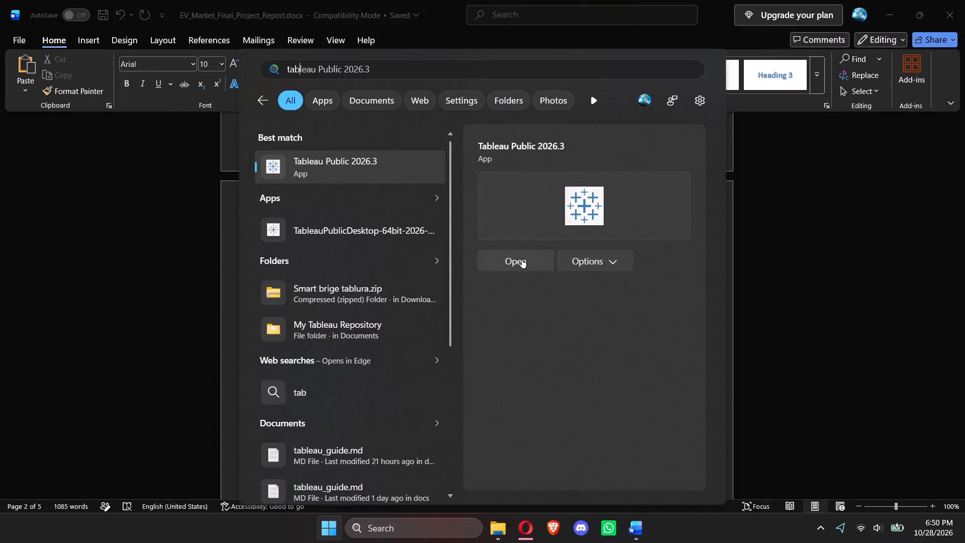
click(522, 260)
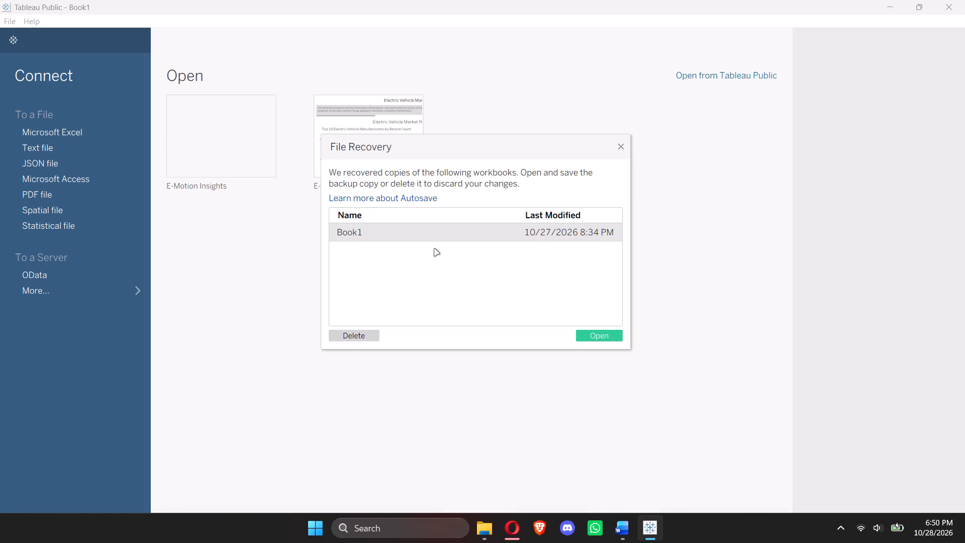
click(621, 147)
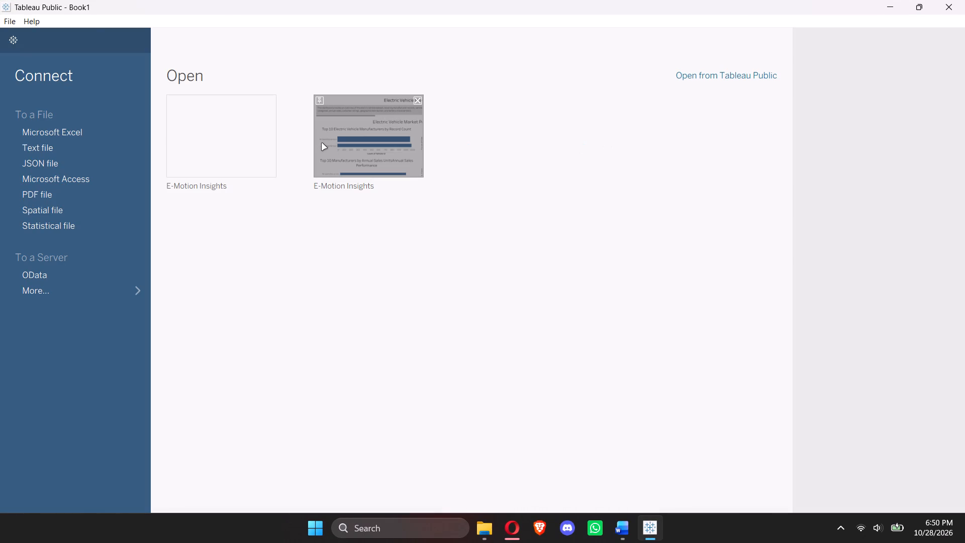
click(325, 142)
click(562, 279)
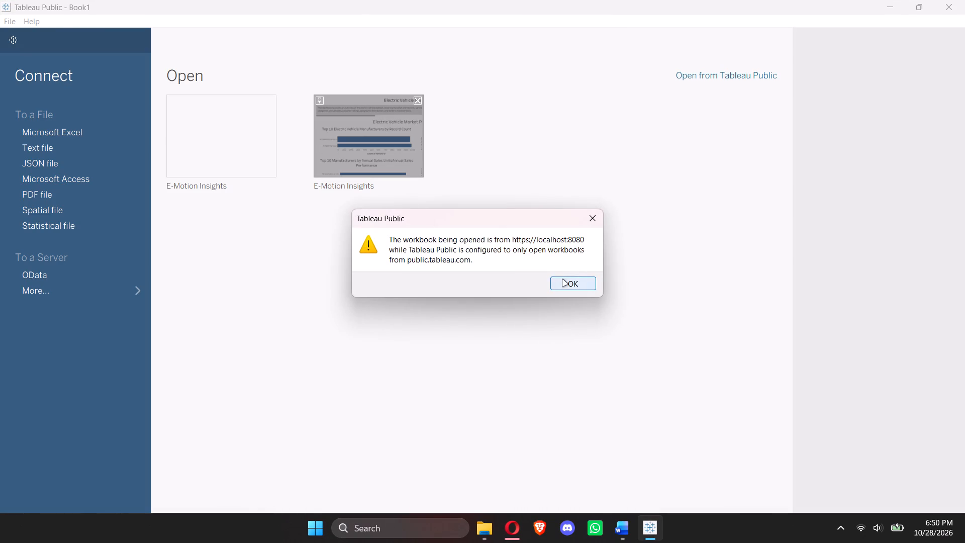
click(193, 147)
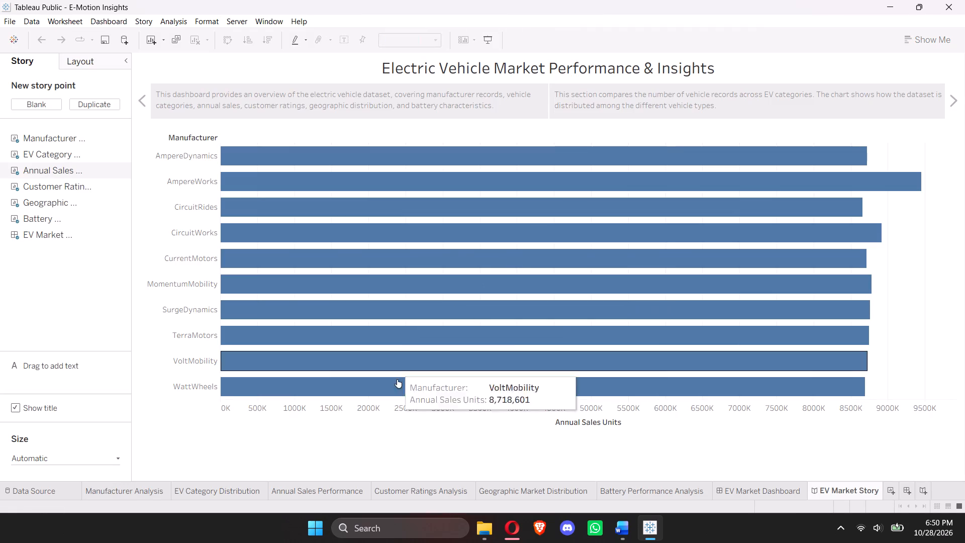
Show the EV Market Dashboard and capture a screenshot of its title and all six charts, leaving out the side panes and legends.
click(754, 492)
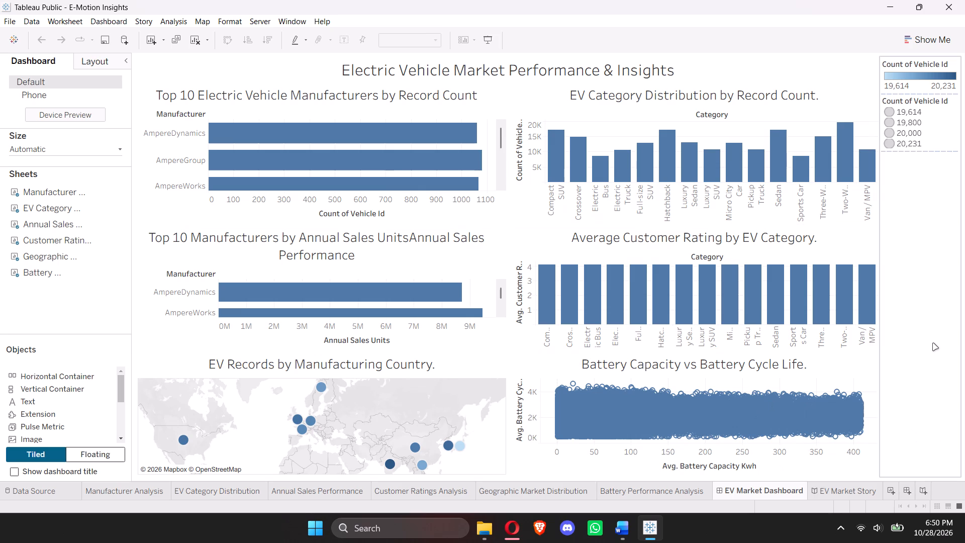
key(shift+super+s)
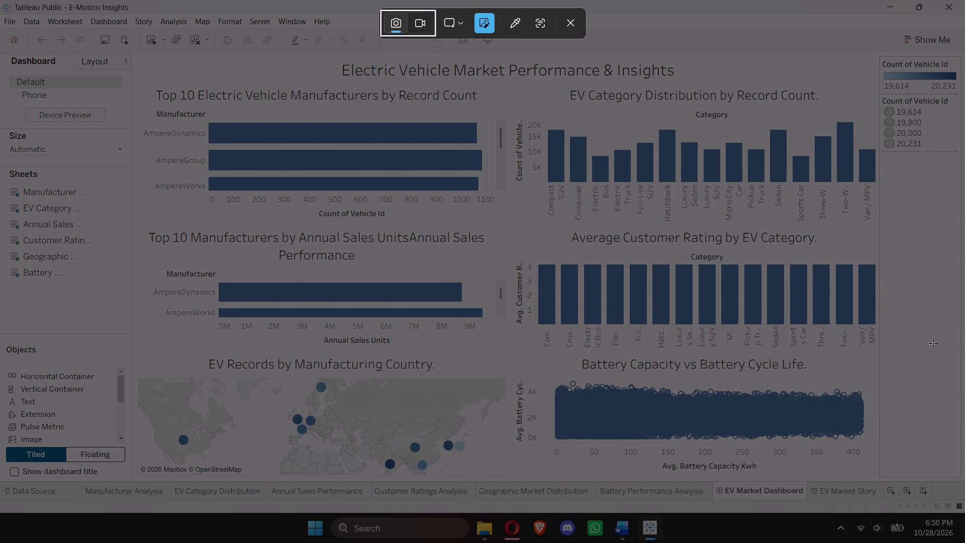
drag(132, 54, 652, 360)
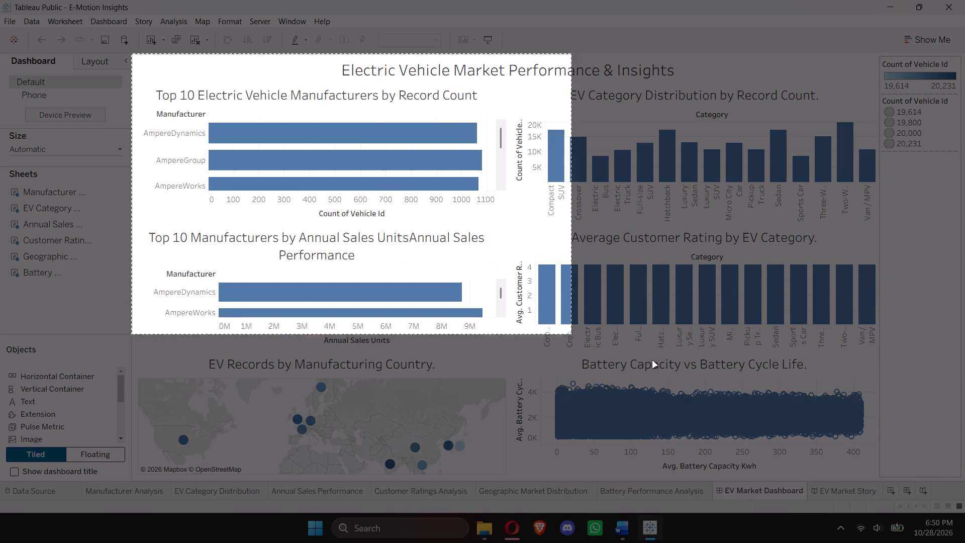
drag(652, 360, 879, 470)
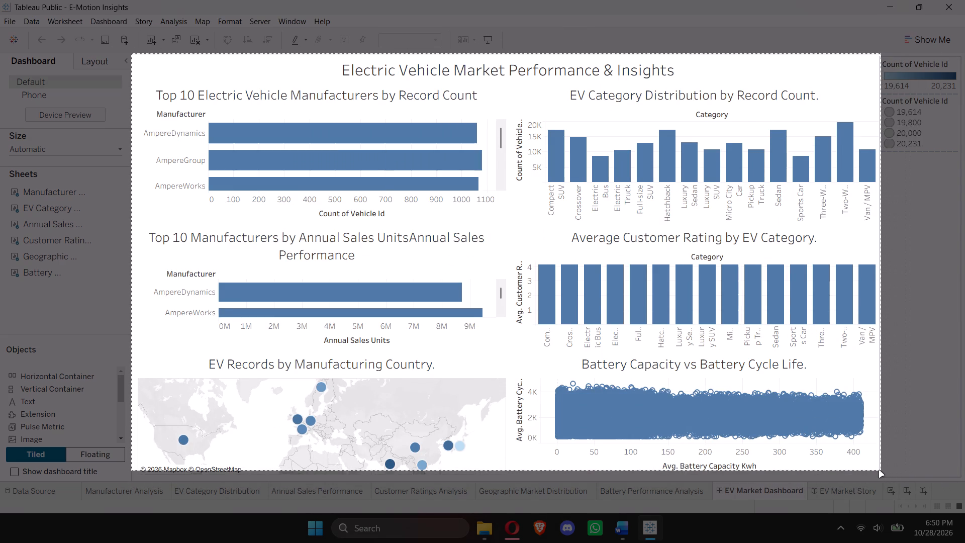
drag(879, 470, 880, 482)
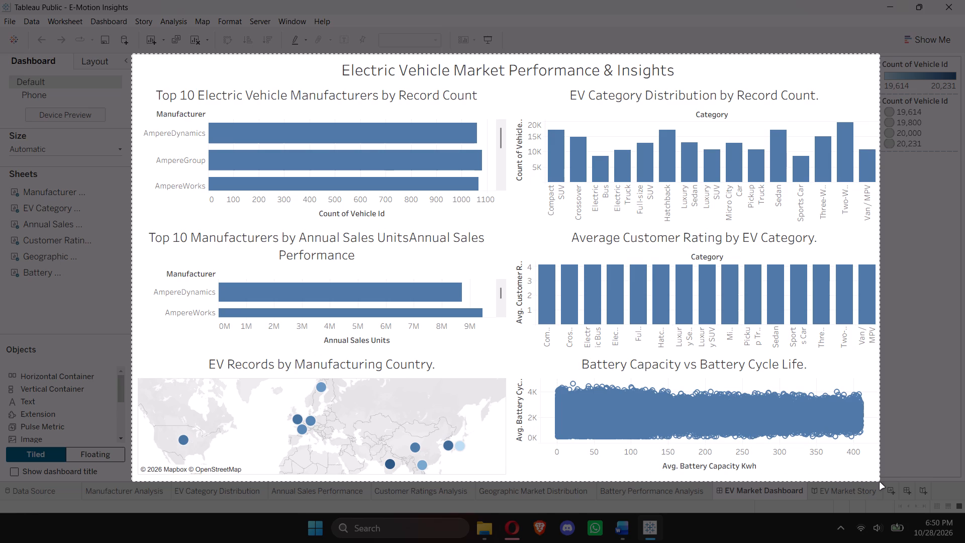
drag(880, 482, 880, 479)
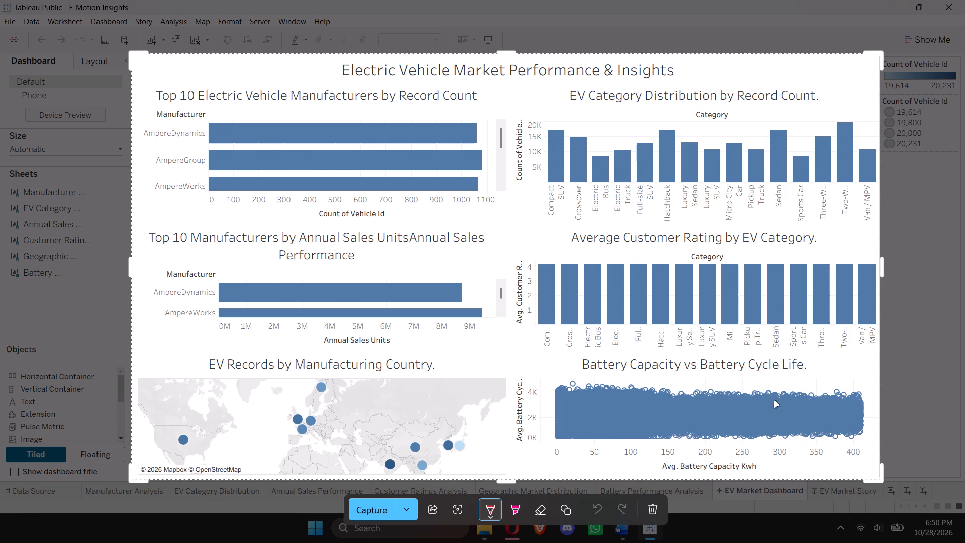
click(374, 510)
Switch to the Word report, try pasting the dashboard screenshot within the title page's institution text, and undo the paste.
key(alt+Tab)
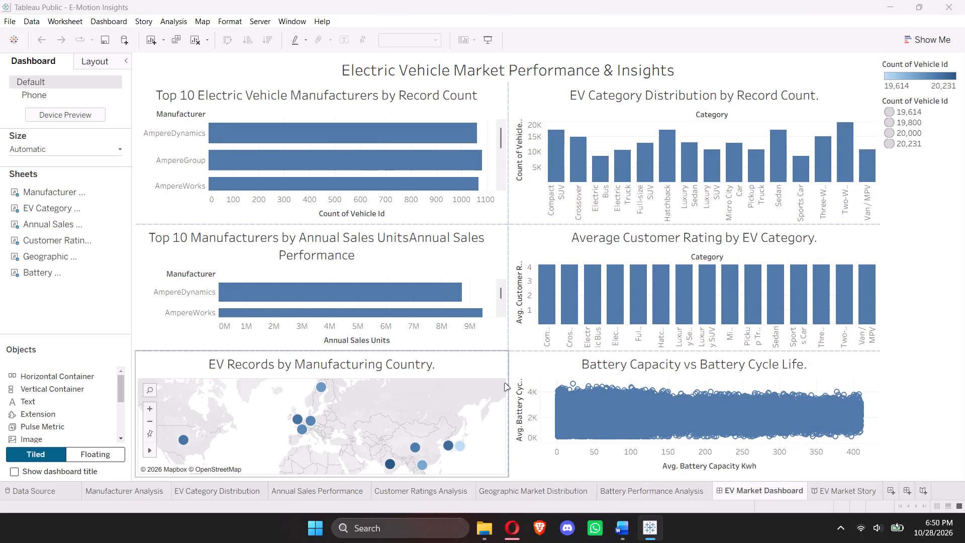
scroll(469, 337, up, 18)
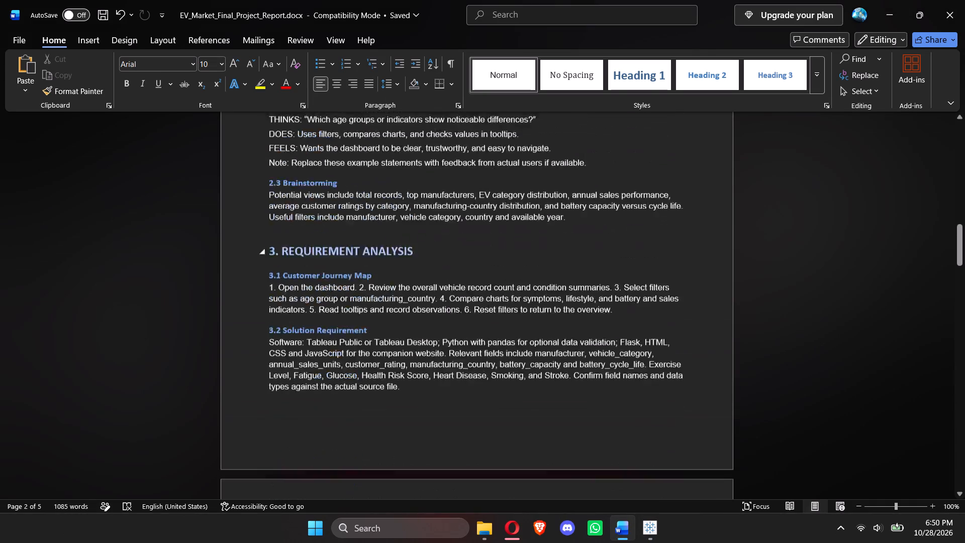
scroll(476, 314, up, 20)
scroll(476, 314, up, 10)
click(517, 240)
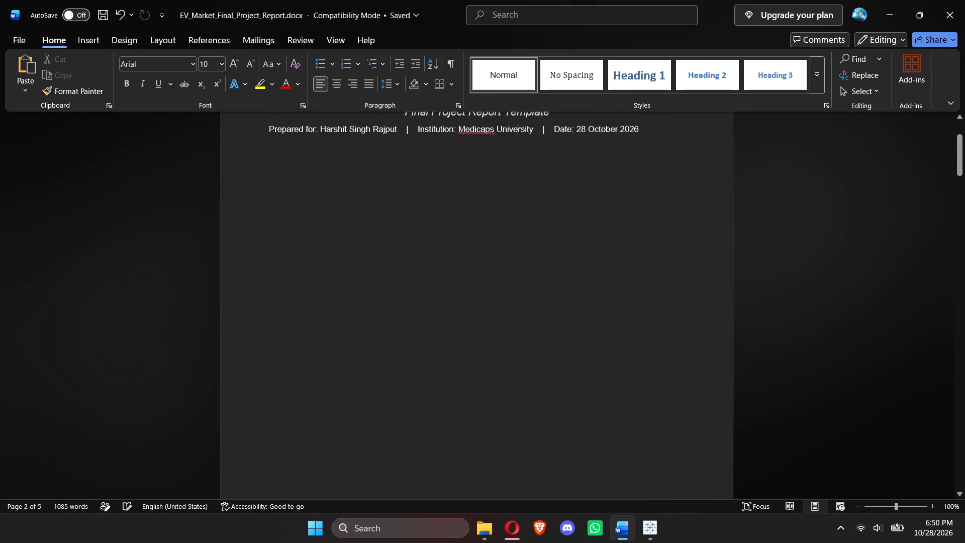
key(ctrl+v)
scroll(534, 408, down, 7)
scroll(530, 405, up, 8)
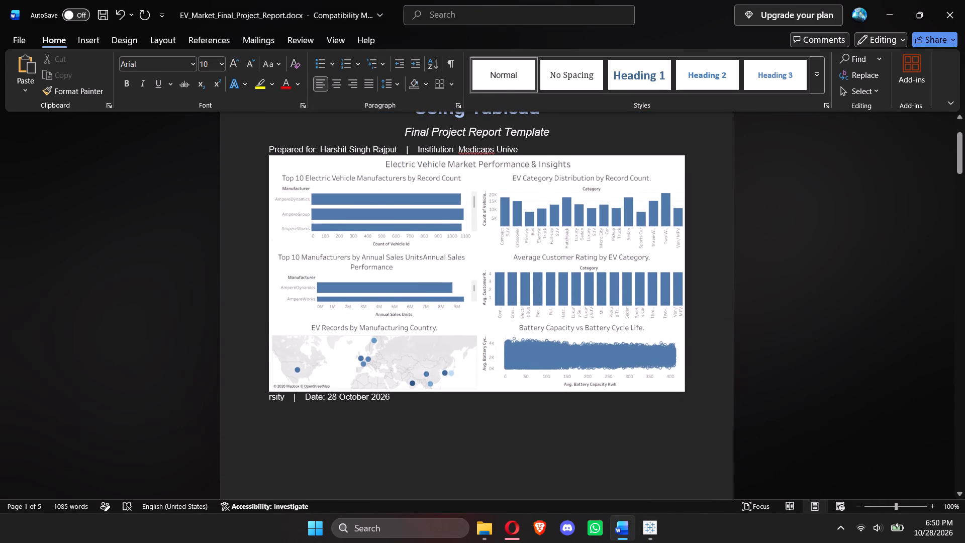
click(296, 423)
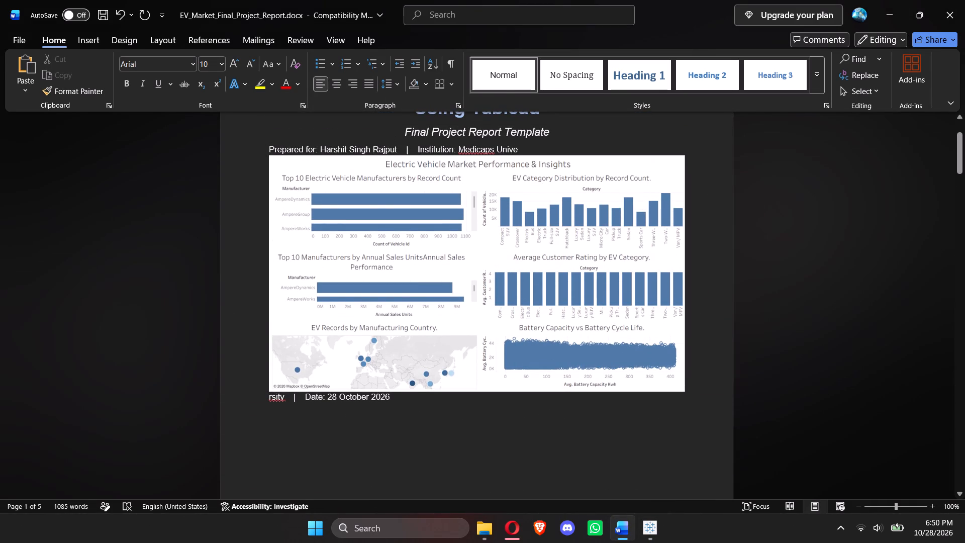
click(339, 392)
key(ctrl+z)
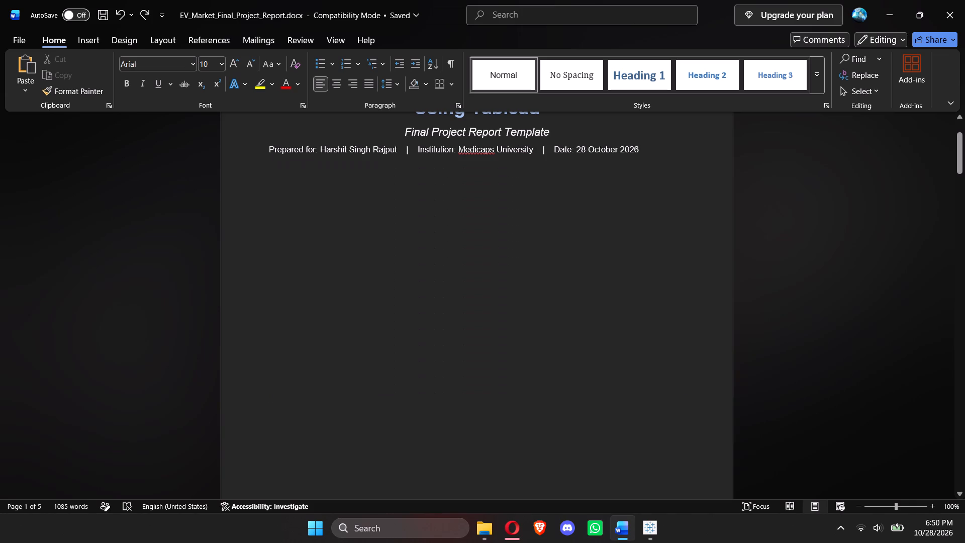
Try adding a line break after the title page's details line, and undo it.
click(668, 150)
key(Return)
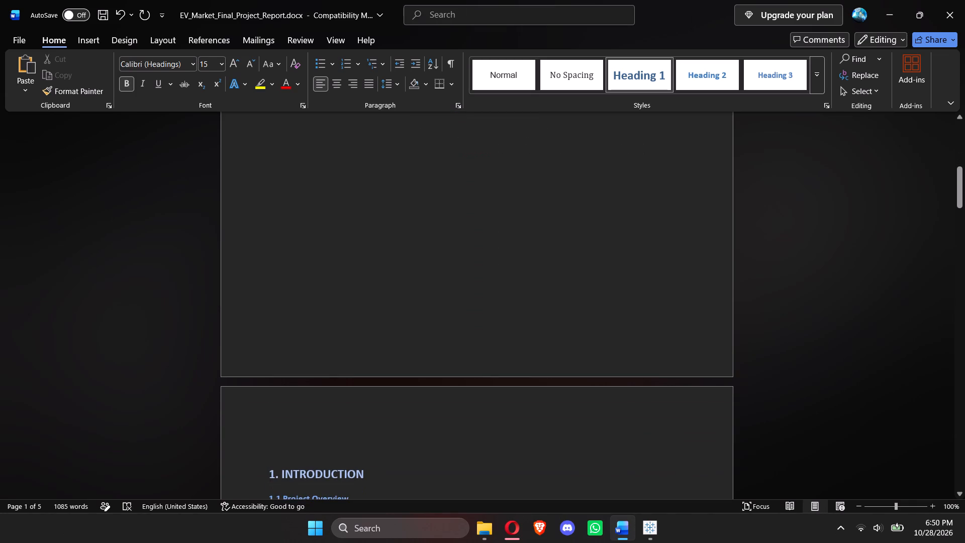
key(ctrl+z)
Paste the dashboard screenshot immediately before the 1. INTRODUCTION heading.
scroll(602, 215, up, 18)
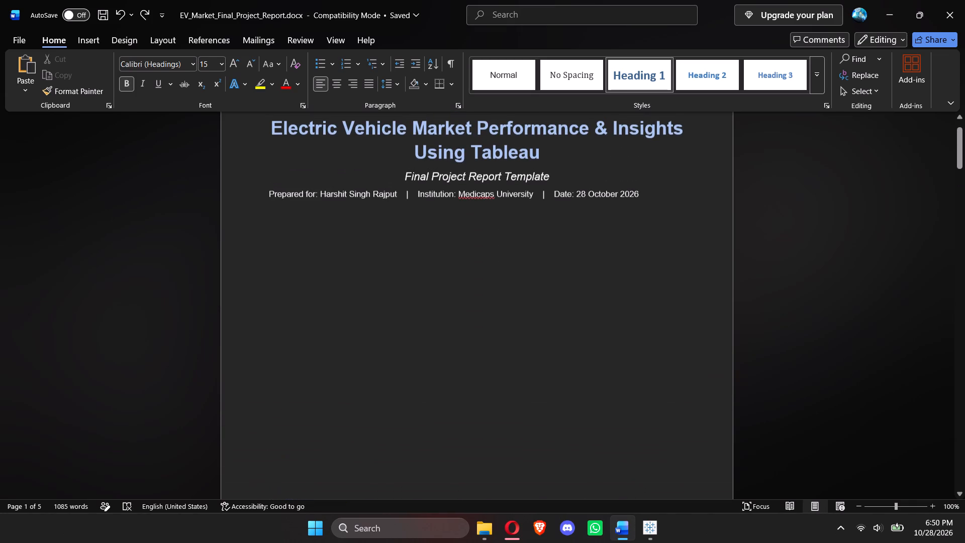
click(668, 191)
key(ctrl+v)
scroll(507, 298, up, 4)
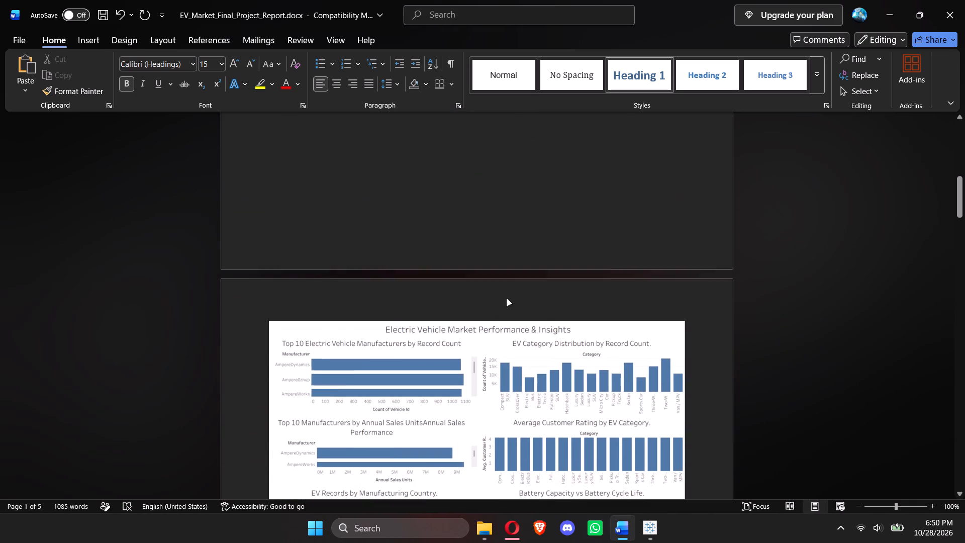
scroll(507, 299, up, 9)
click(502, 295)
scroll(501, 295, up, 6)
click(501, 294)
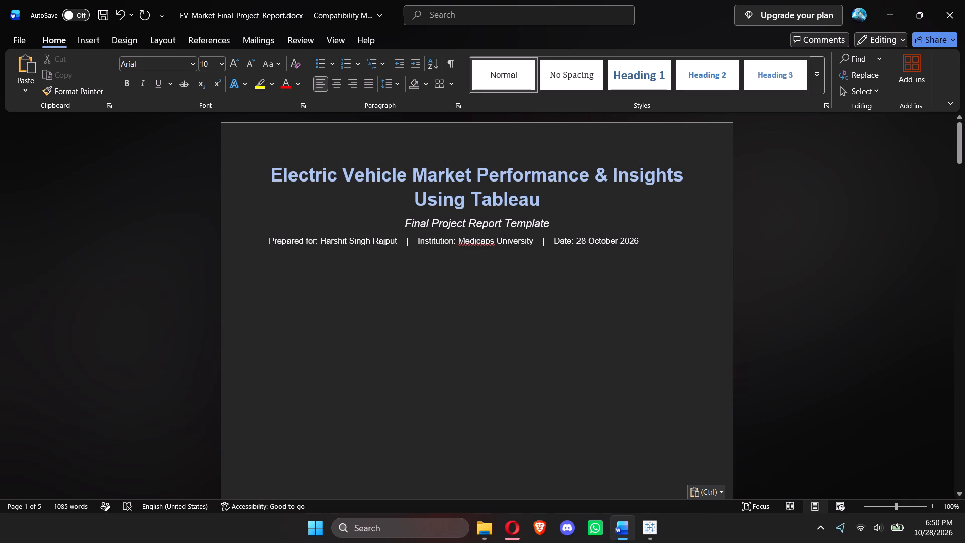
Delete the break before the dashboard screenshot to bring it up directly under the title page's details line.
scroll(518, 315, down, 20)
scroll(518, 315, down, 7)
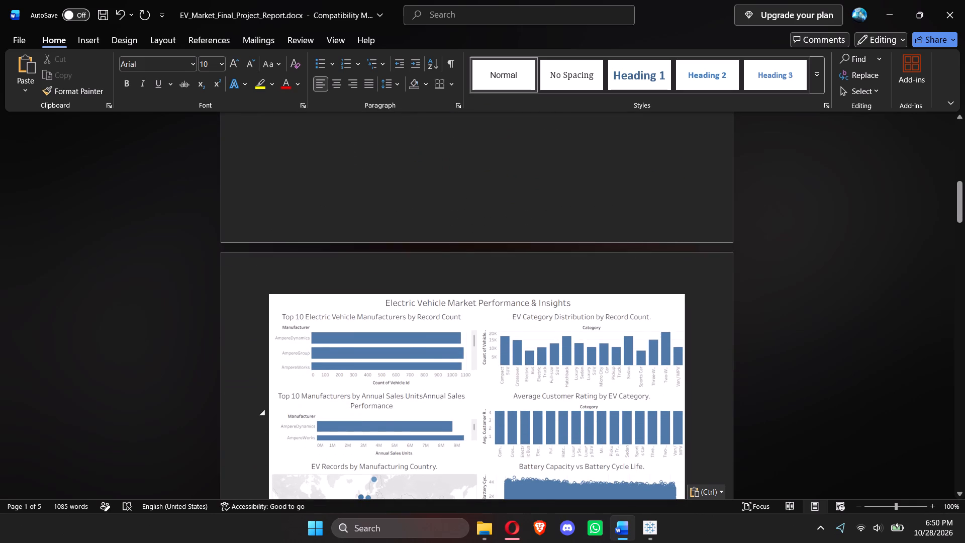
drag(258, 311, 263, 311)
click(267, 311)
key(BackSpace)
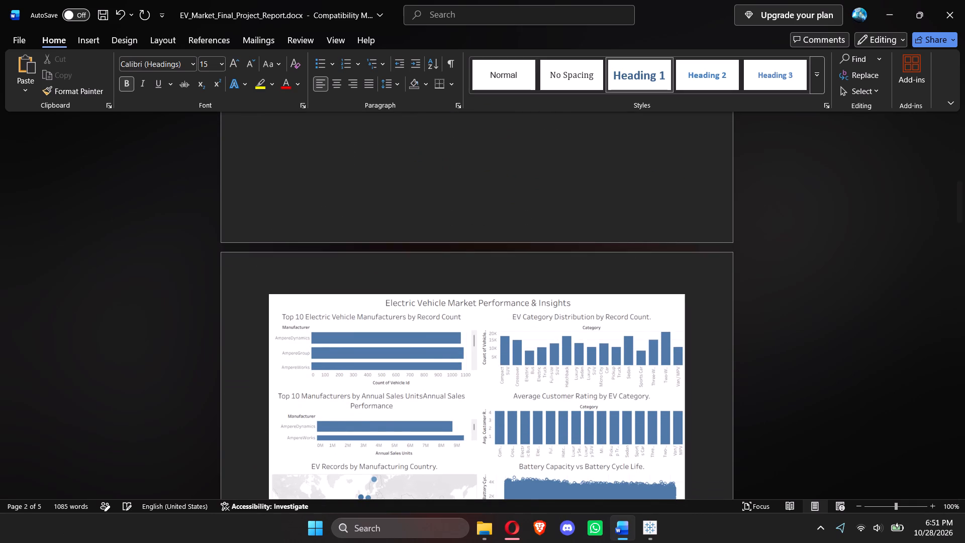
key(BackSpace)
Insert three line breaks after the date on the title page to space it from the dashboard screenshot.
scroll(270, 351, up, 5)
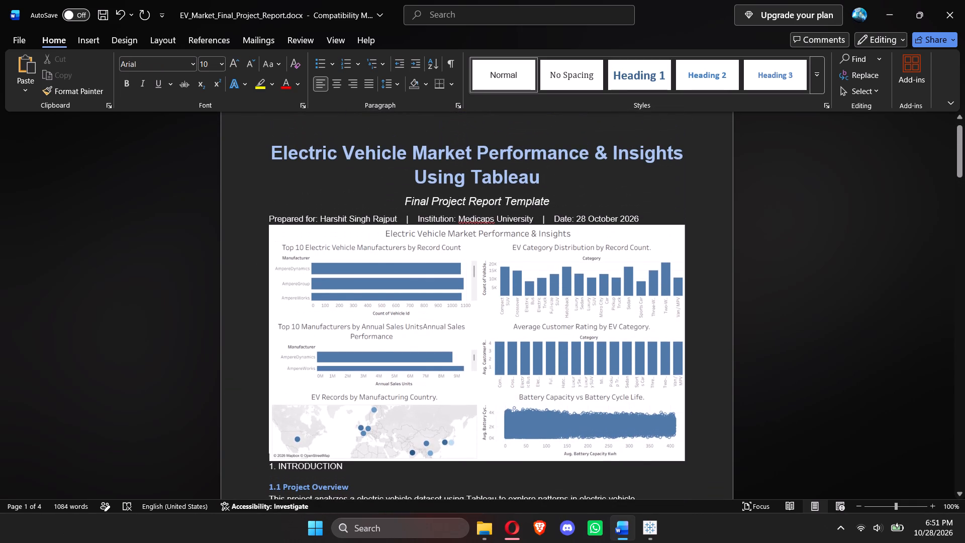
click(637, 222)
key(space)
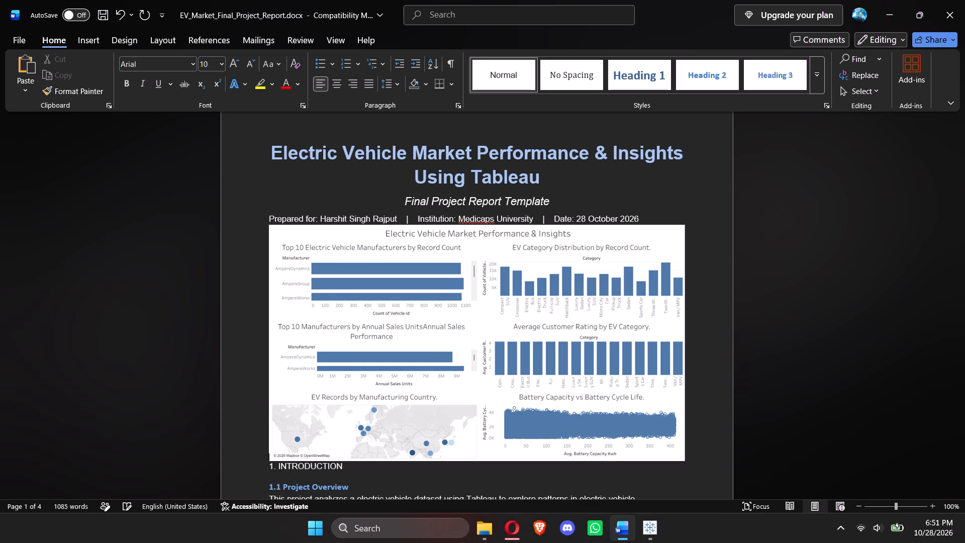
key(Return)
key(Return)
key(Return)
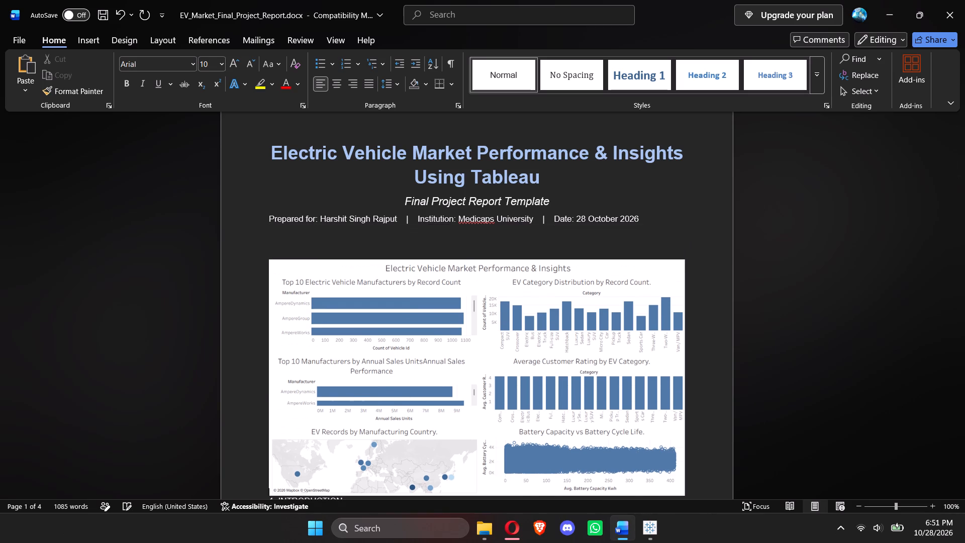
Insert four line breaks between the dashboard screenshot and the 1. INTRODUCTION heading, and review the resulting page layout.
scroll(682, 244, down, 7)
click(695, 342)
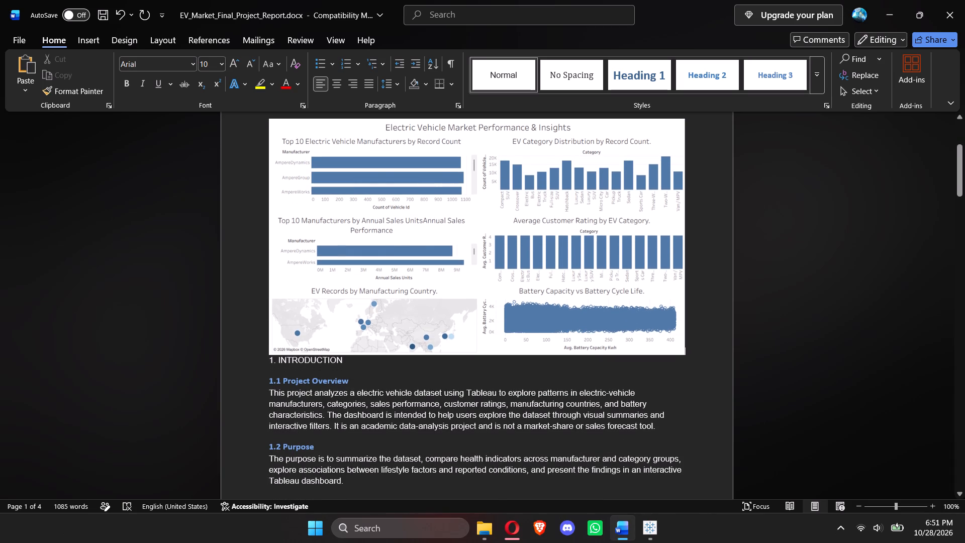
key(Return)
key(Return)
key(Return)
key(Return)
scroll(691, 341, down, 15)
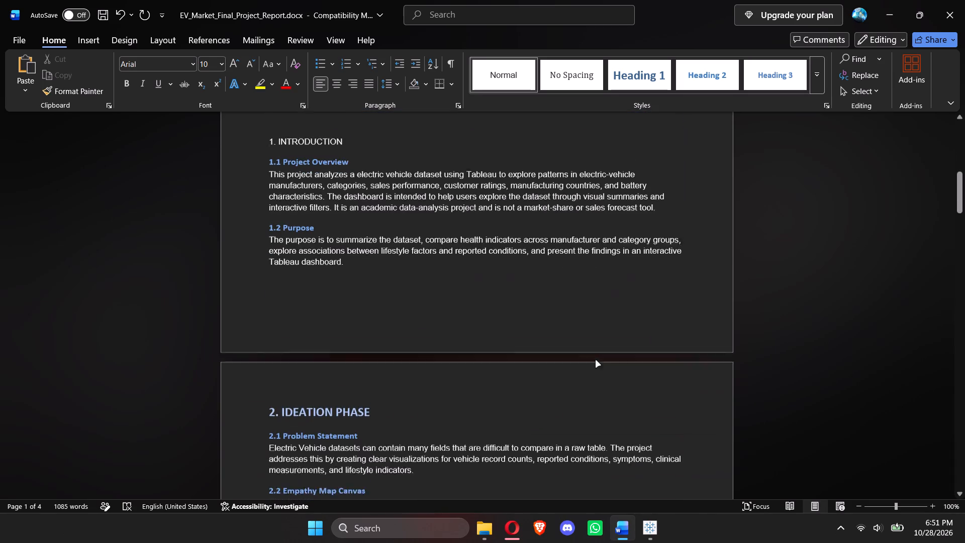
scroll(585, 364, up, 6)
scroll(467, 418, up, 1)
scroll(462, 421, down, 4)
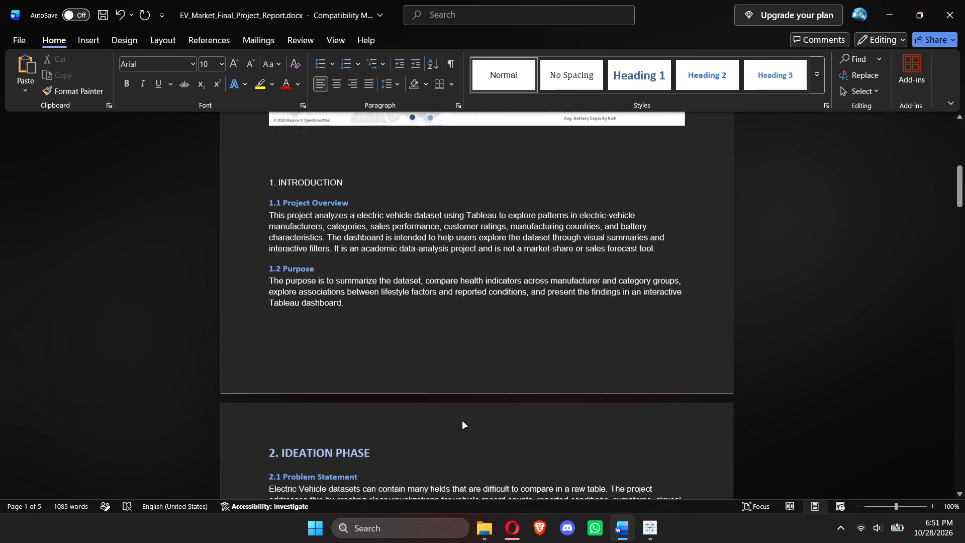
Colour the 1. INTRODUCTION heading text with the fourth, darker shade of the dark blue theme colour.
scroll(462, 421, up, 5)
drag(352, 276, 249, 268)
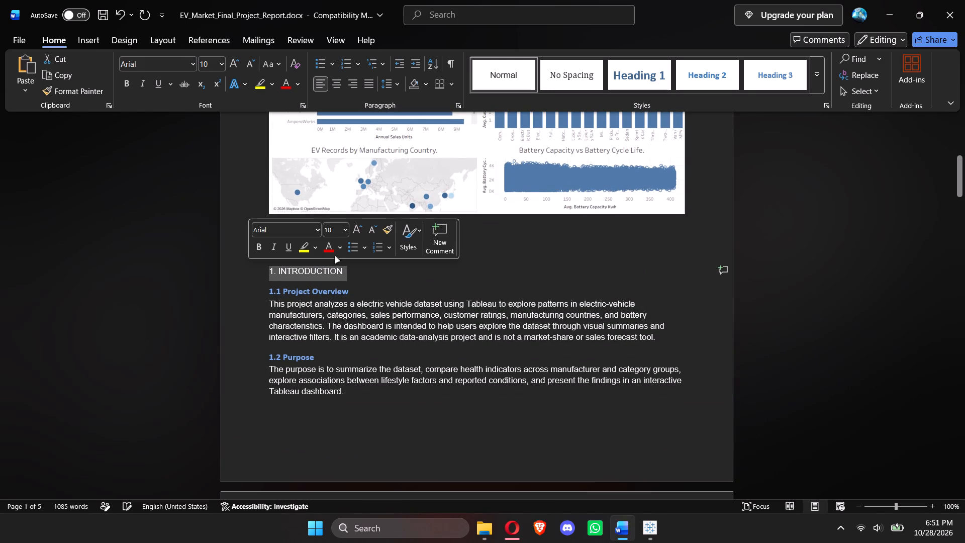
right_click(320, 271)
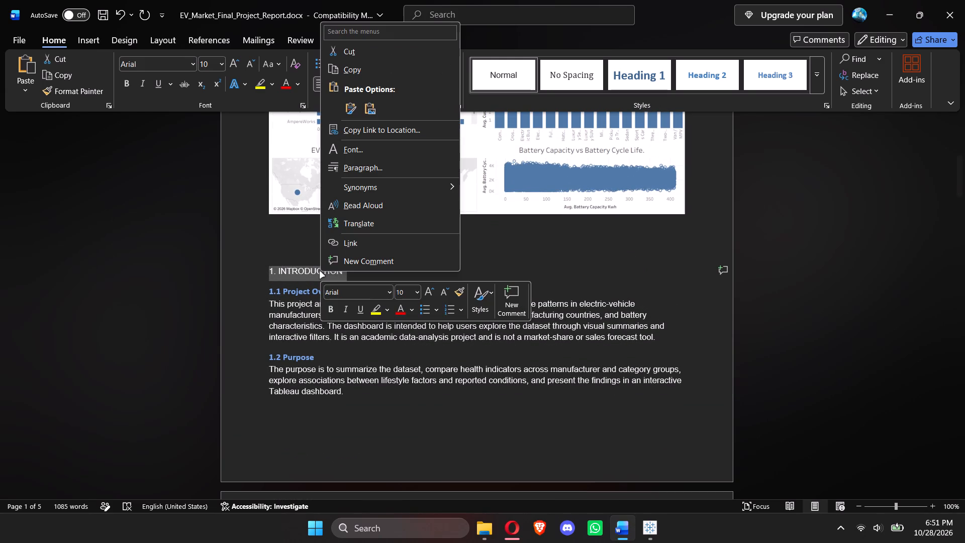
click(411, 311)
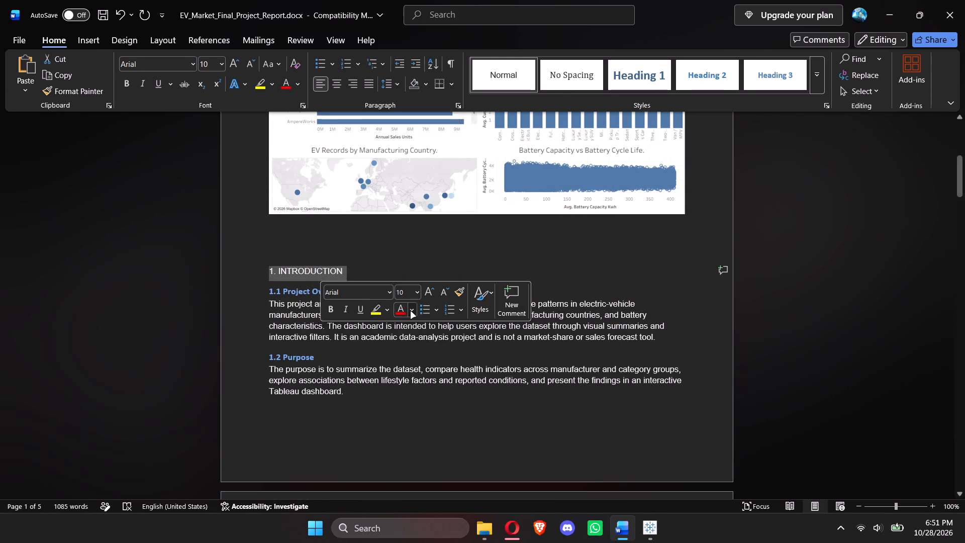
click(457, 160)
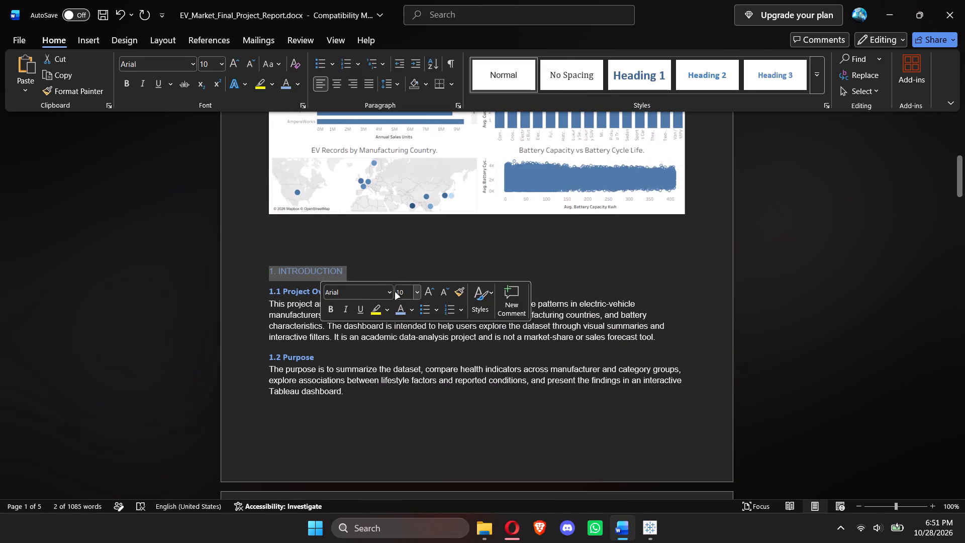
click(409, 306)
click(453, 176)
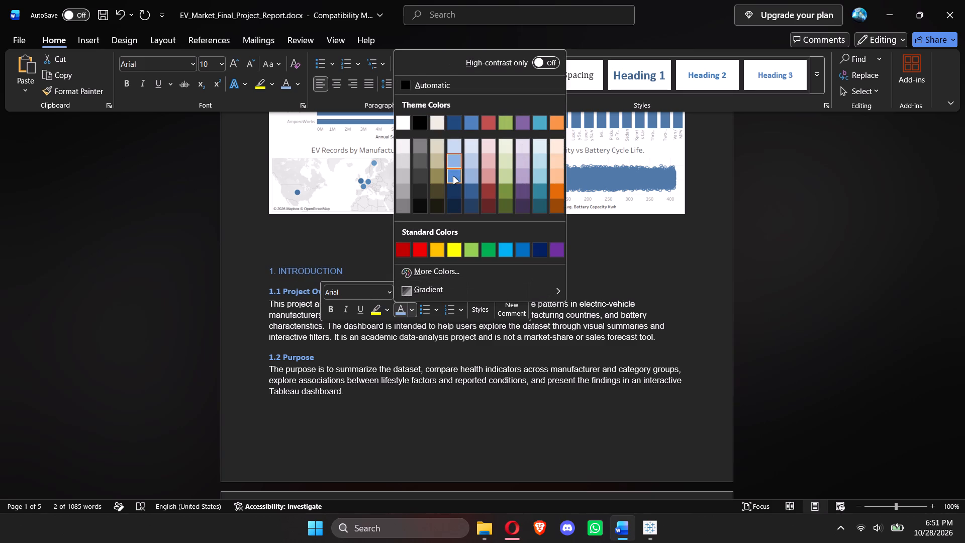
click(410, 312)
click(453, 191)
click(356, 282)
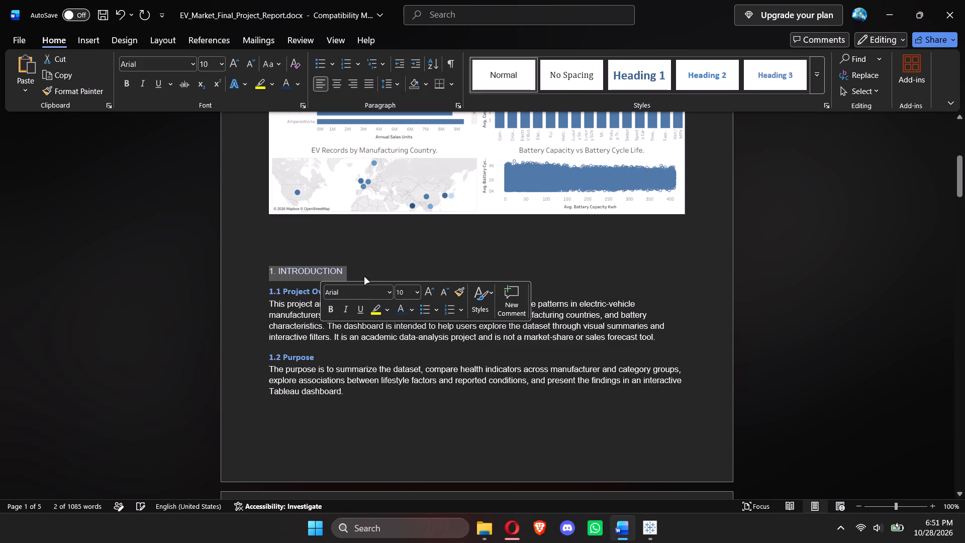
click(364, 277)
Make the 1. INTRODUCTION heading bold.
scroll(375, 313, down, 6)
scroll(375, 314, up, 5)
drag(351, 255, 276, 255)
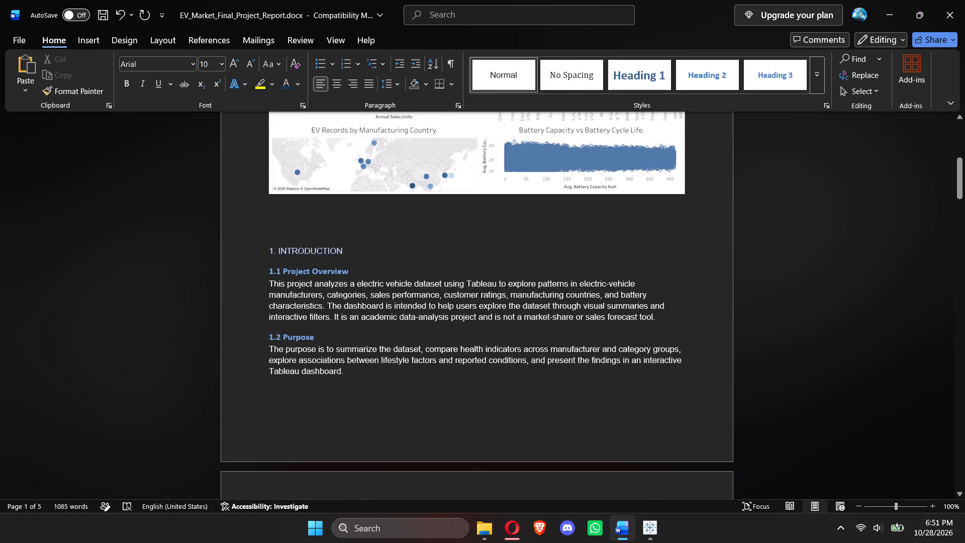
drag(276, 255, 258, 255)
click(267, 235)
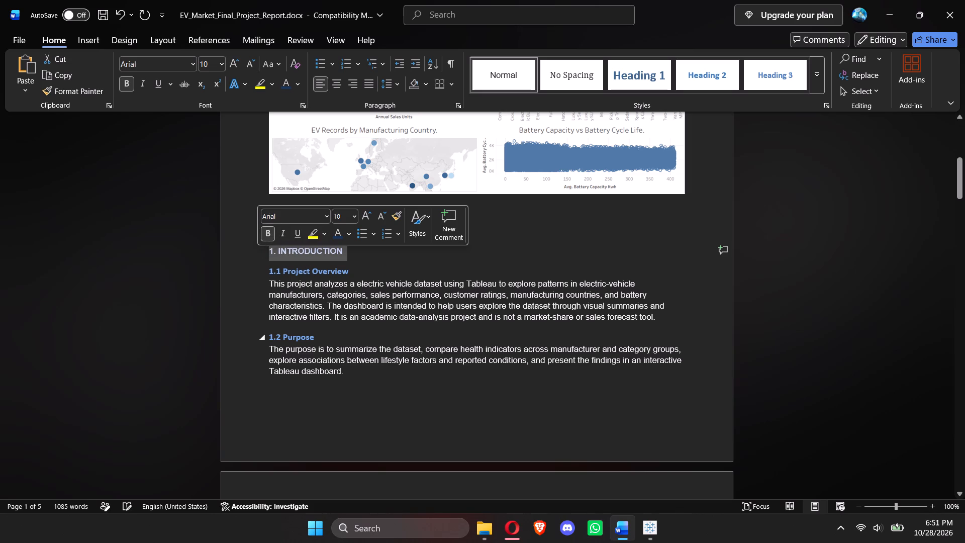
Check the font size of the 2. IDEATION PHASE heading and set the 1. INTRODUCTION heading to the same size, 15.
scroll(359, 405, down, 4)
drag(370, 431, 318, 431)
scroll(286, 382, up, 3)
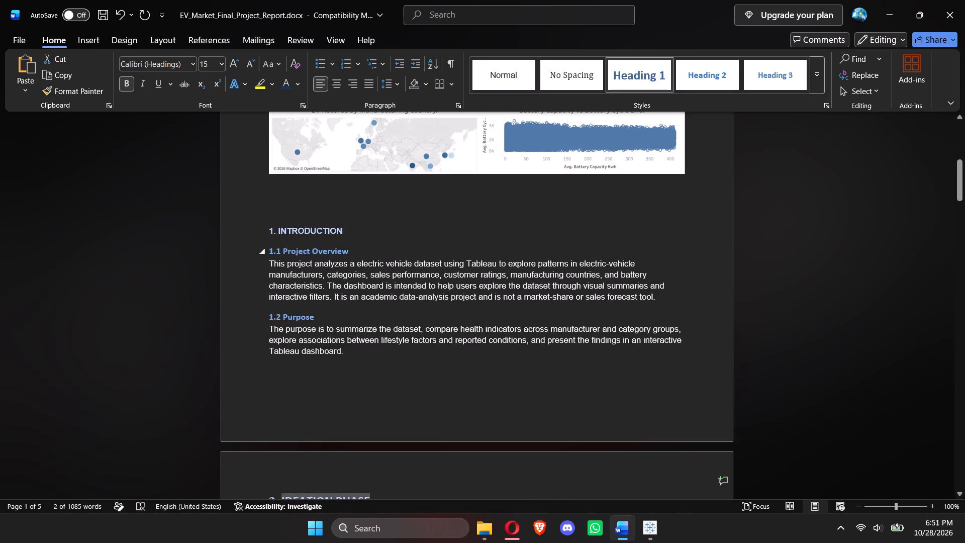
drag(348, 232, 263, 232)
click(359, 195)
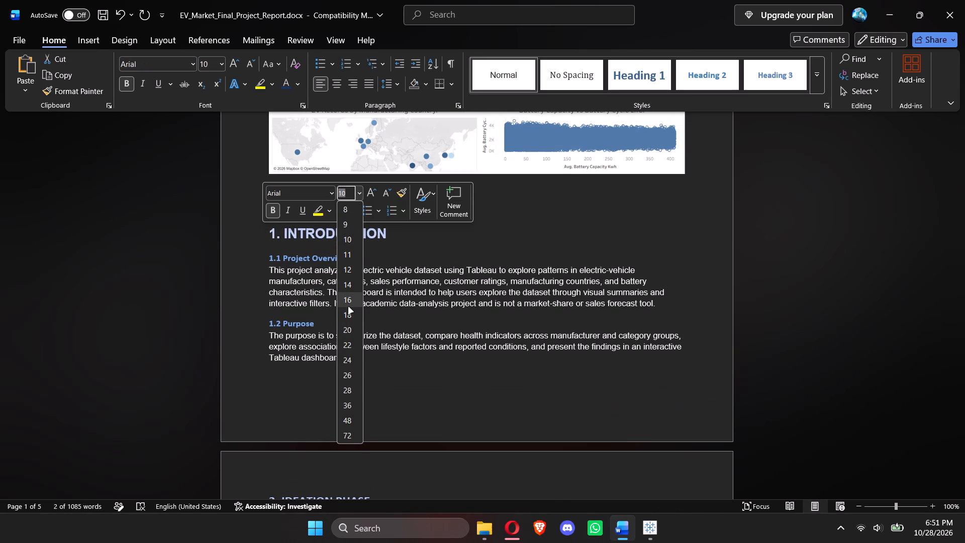
double_click(338, 199)
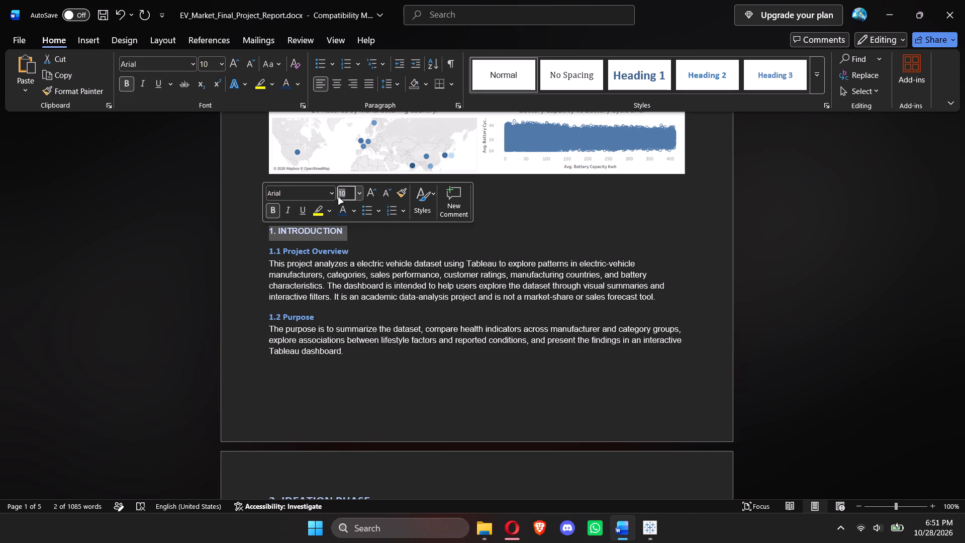
click(343, 196)
key(Right)
key(BackSpace)
key(5)
key(Return)
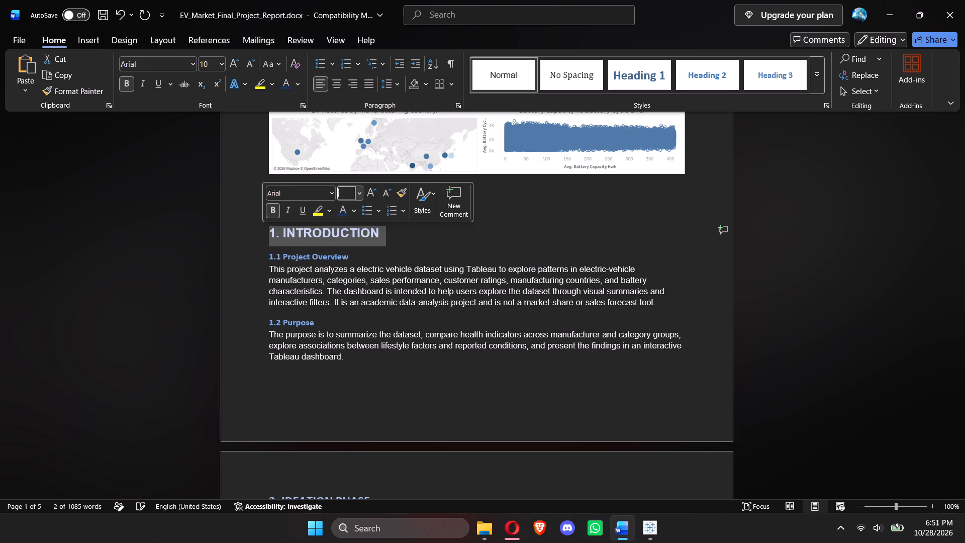
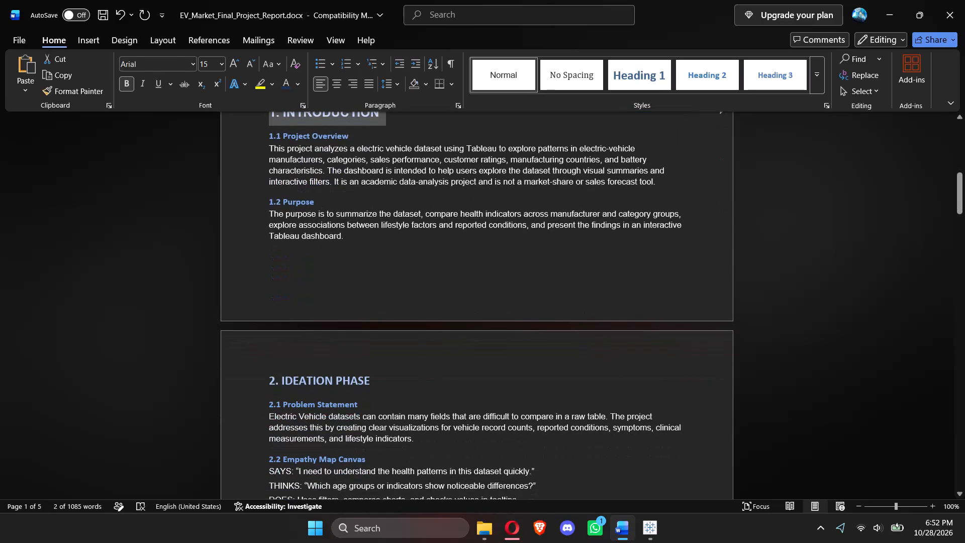
Check the 2. IDEATION PHASE heading's formatting against the 1. INTRODUCTION heading and save the report.
drag(373, 385, 321, 380)
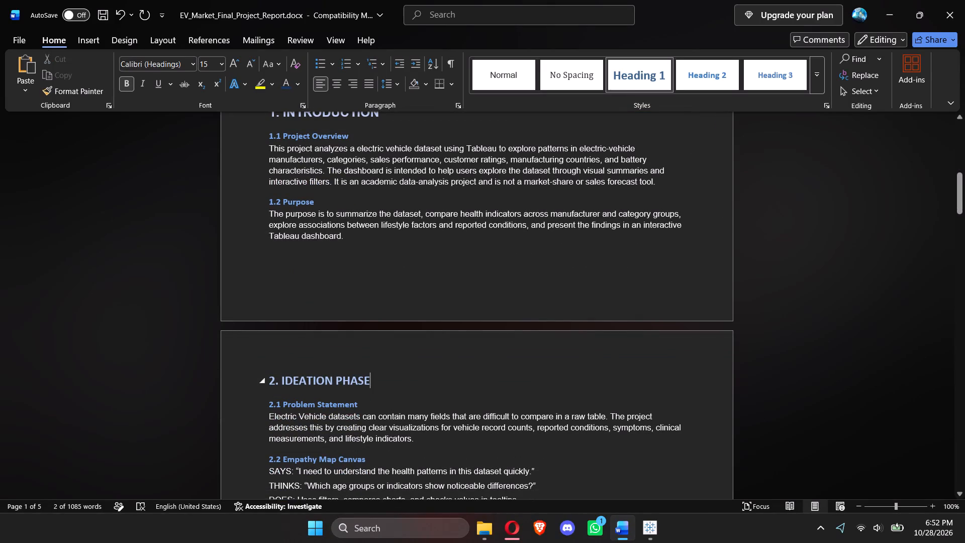
drag(370, 382, 302, 379)
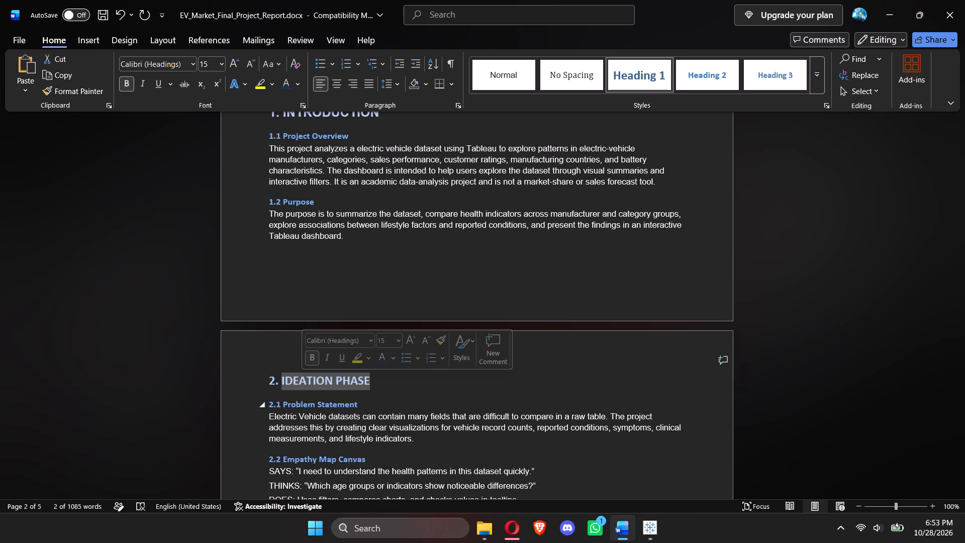
scroll(291, 212, up, 5)
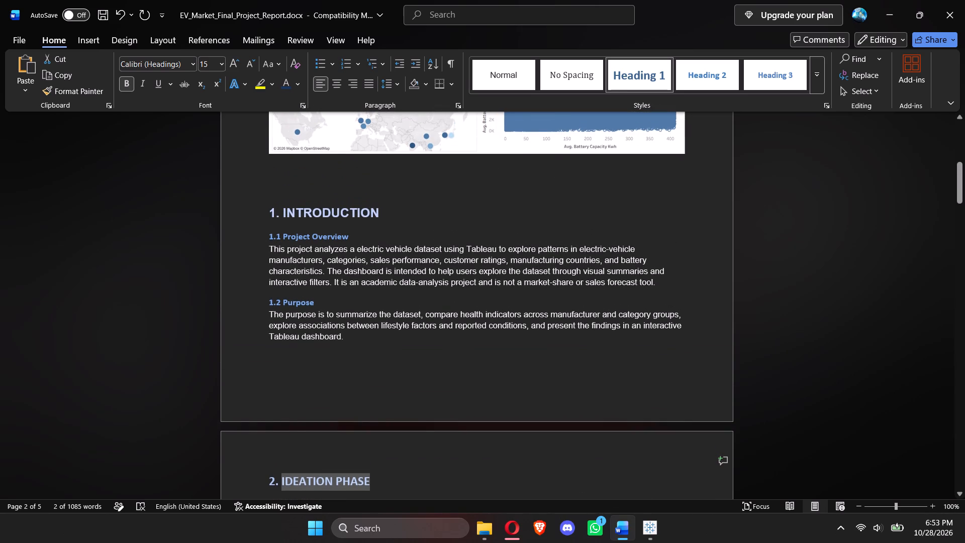
scroll(355, 264, down, 1)
click(424, 305)
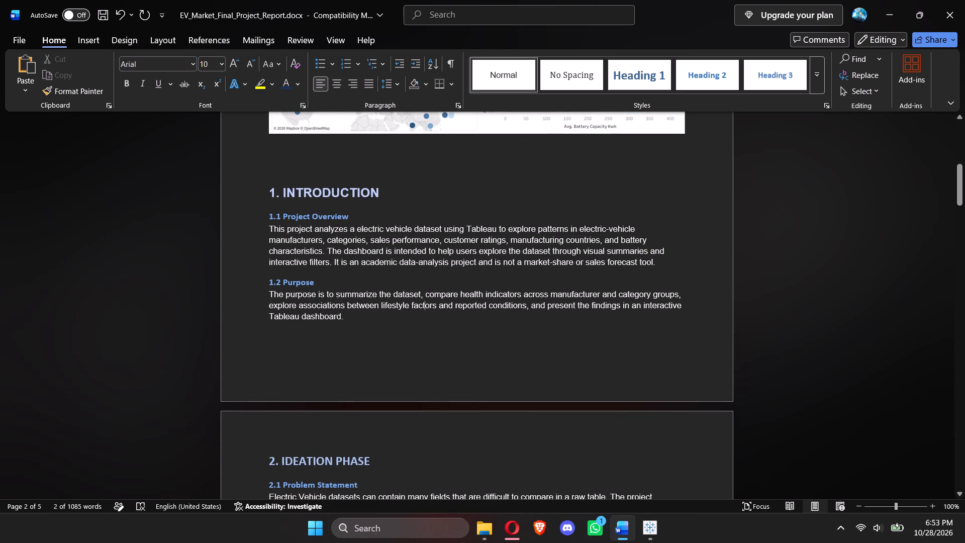
key(ctrl+s)
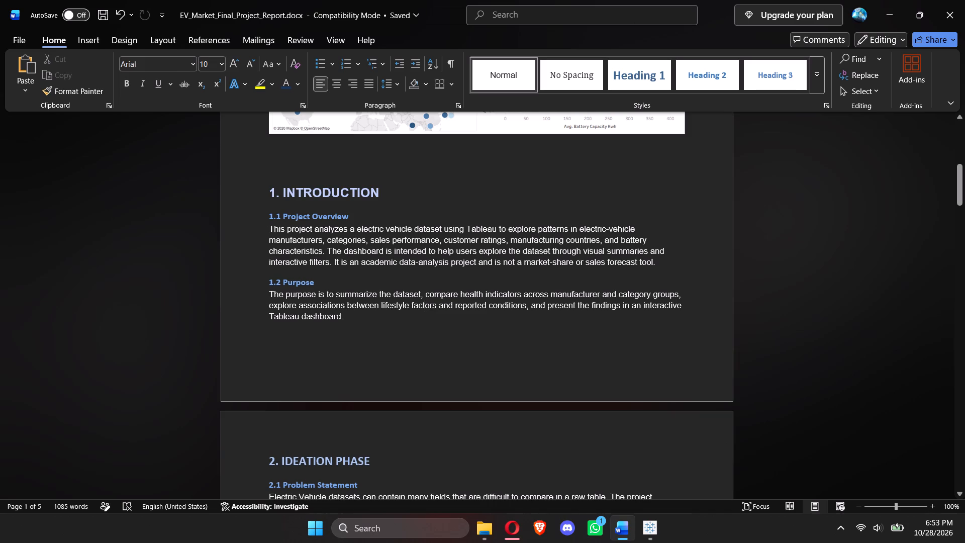
In the Test Record, replace the [Fill in] | [Pass/Fail] placeholders with Pass for Open workbook and Open each worksheet.
scroll(451, 287, up, 4)
scroll(462, 309, down, 5)
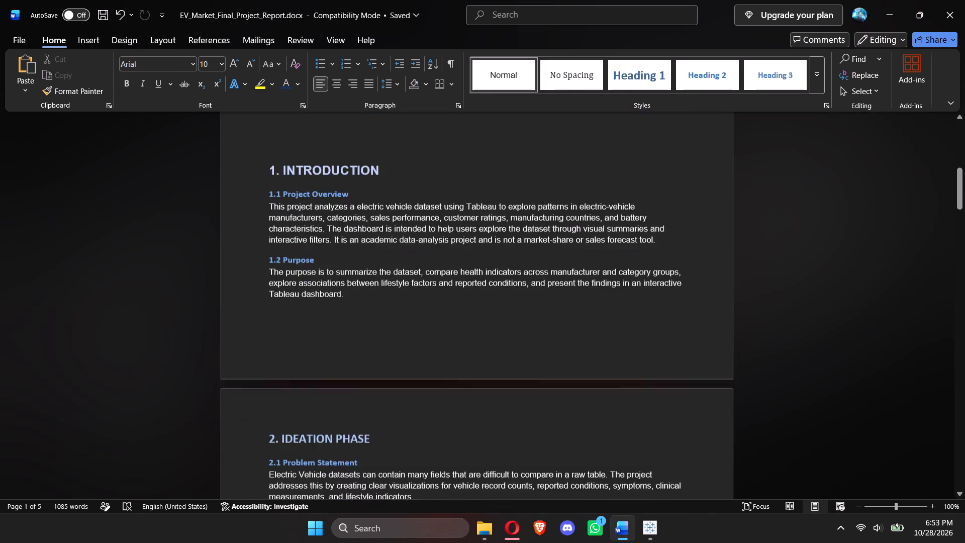
scroll(468, 269, down, 20)
scroll(468, 269, down, 19)
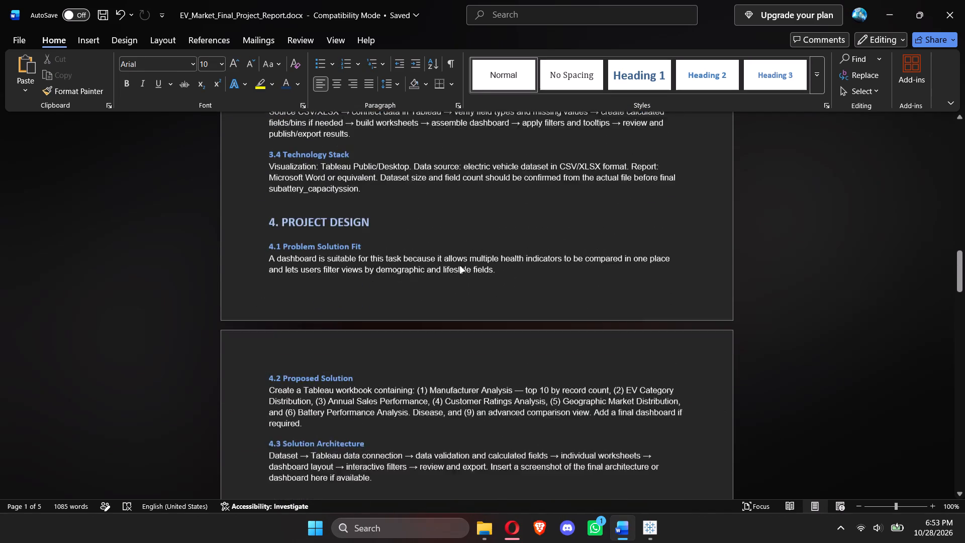
scroll(453, 297, down, 12)
scroll(669, 225, down, 15)
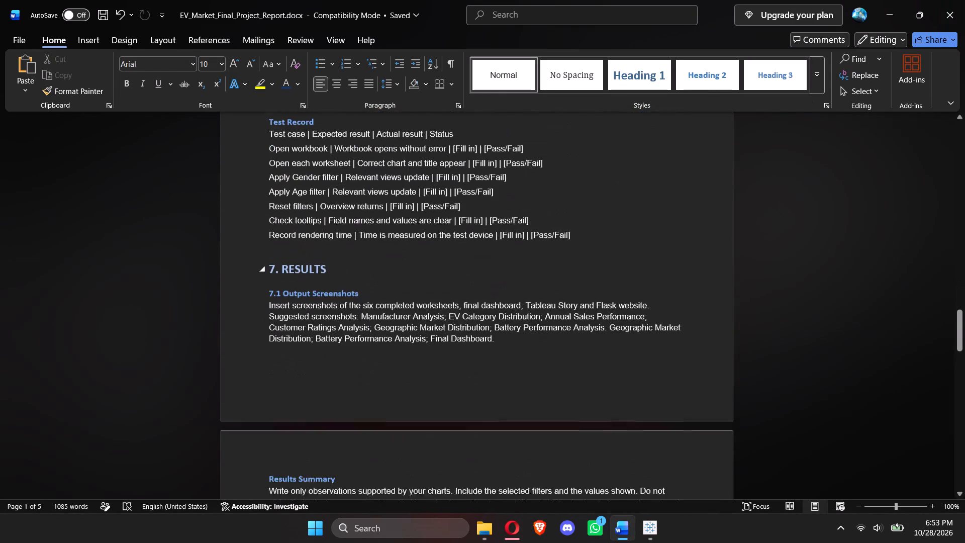
scroll(615, 261, up, 4)
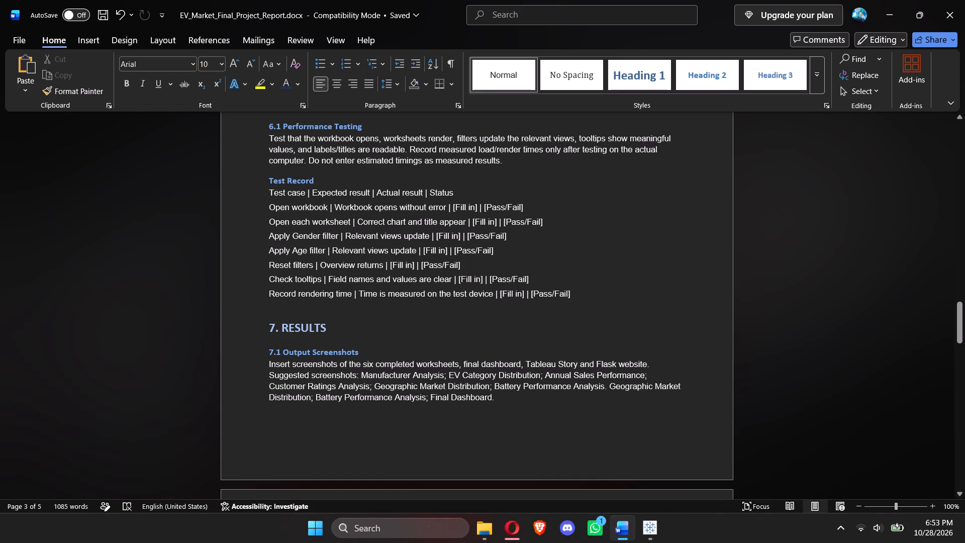
drag(534, 207, 453, 216)
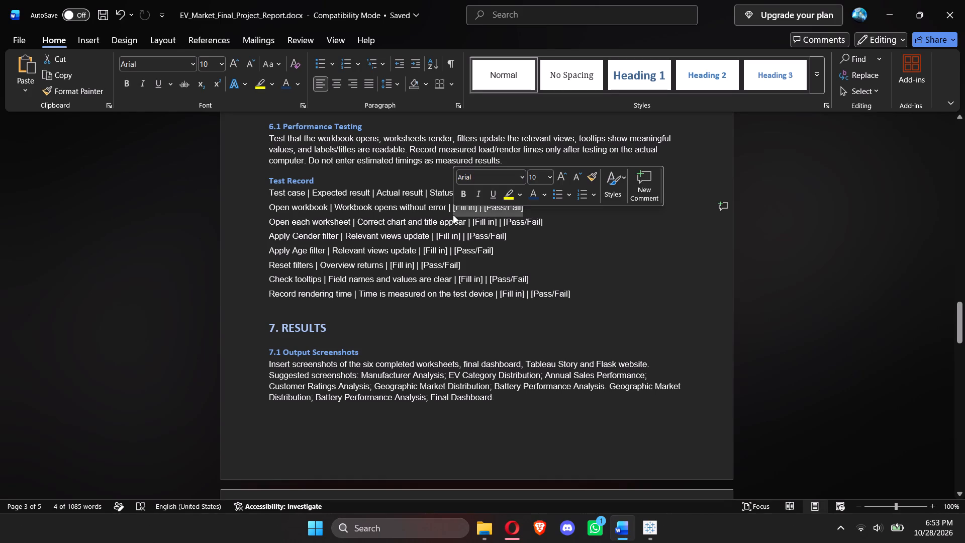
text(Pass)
drag(550, 220, 538, 220)
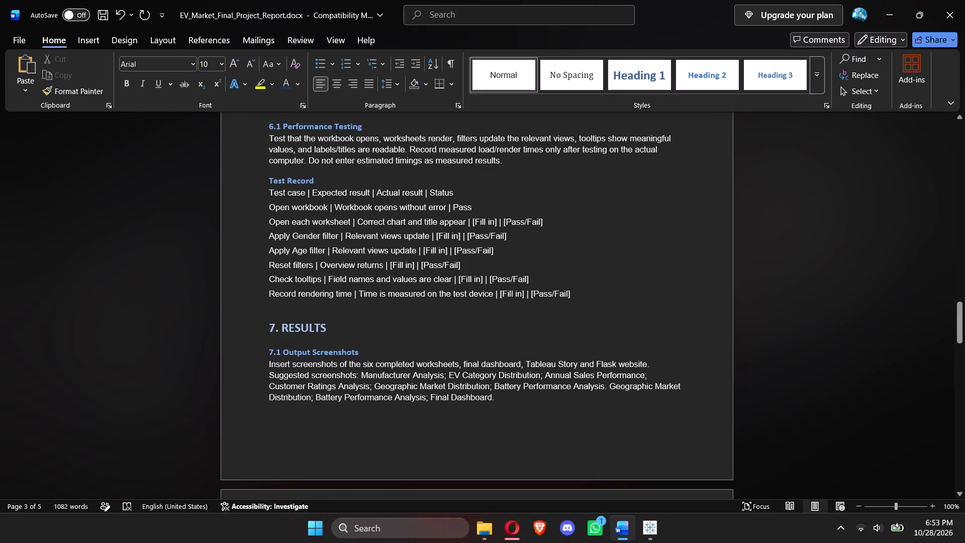
drag(538, 220, 473, 222)
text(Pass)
Replace the [Fill in] | [Pass/Fail] placeholders with Pass for Apply Gender filter, Apply Age filter and Reset filters.
drag(514, 238, 435, 241)
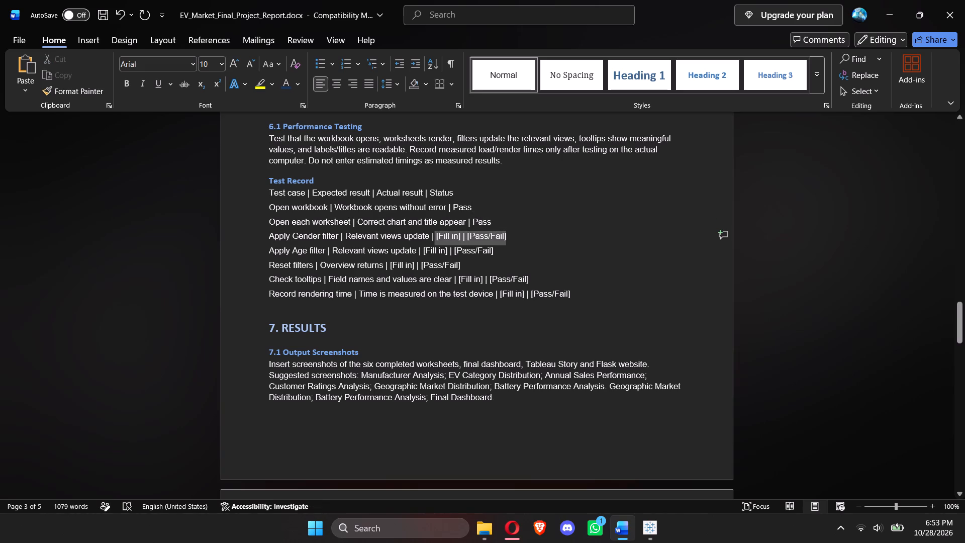
drag(435, 241, 437, 241)
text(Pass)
drag(506, 252, 425, 252)
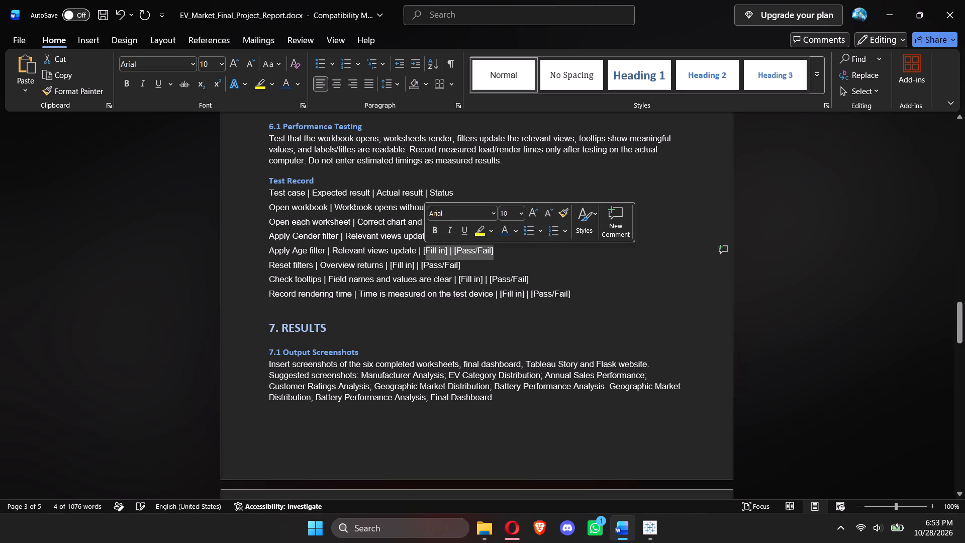
key(BackSpace)
key(BackSpace)
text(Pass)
drag(467, 265, 408, 269)
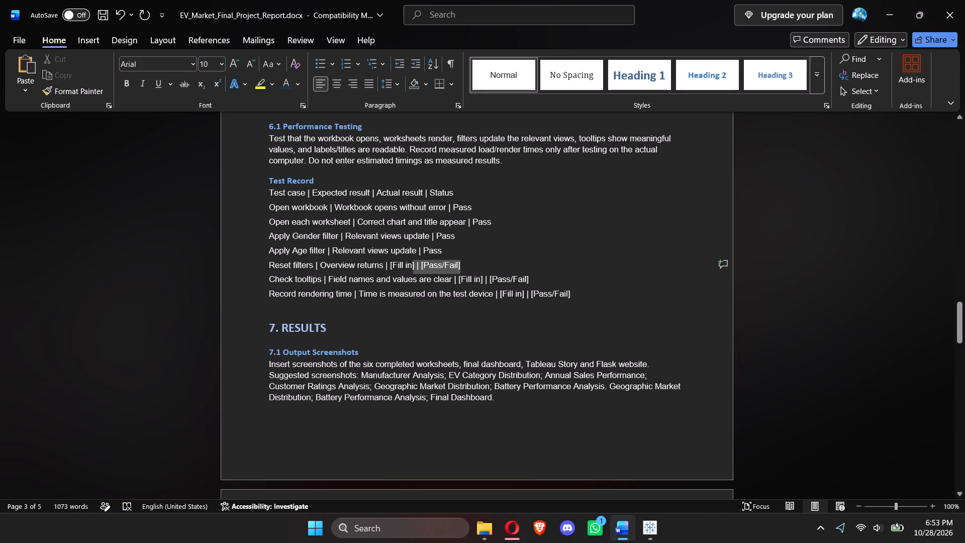
drag(408, 269, 391, 270)
key(BackSpace)
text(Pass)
Replace the [Fill in] | [Pass/Fail] placeholders in the Check tooltips test row with Pass.
drag(538, 281, 455, 280)
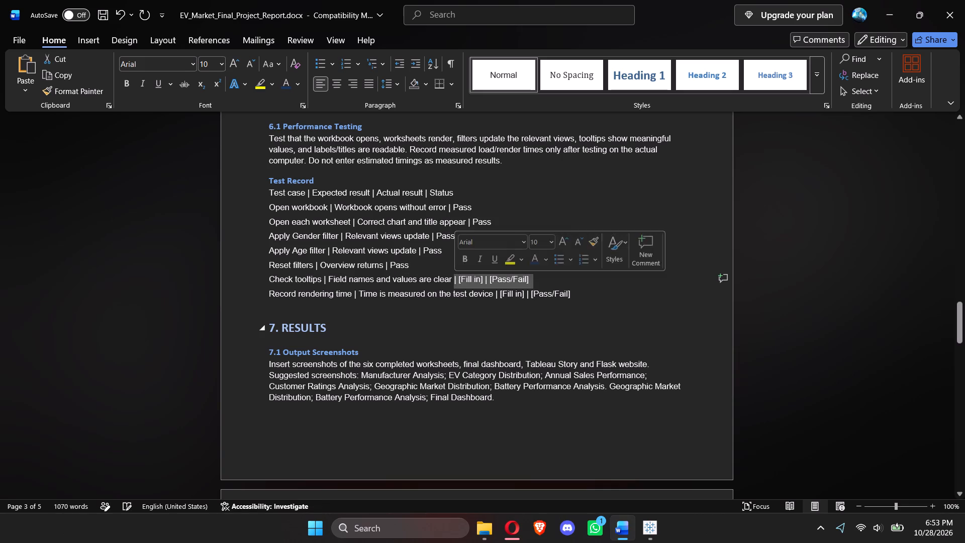
key(Right)
key(shift+Left)
key(shift+Left)
key(shift+Left)
key(shift+Left)
key(shift+Left)
key(shift+Left)
key(shift+Left)
key(shift+Left)
key(shift+Left)
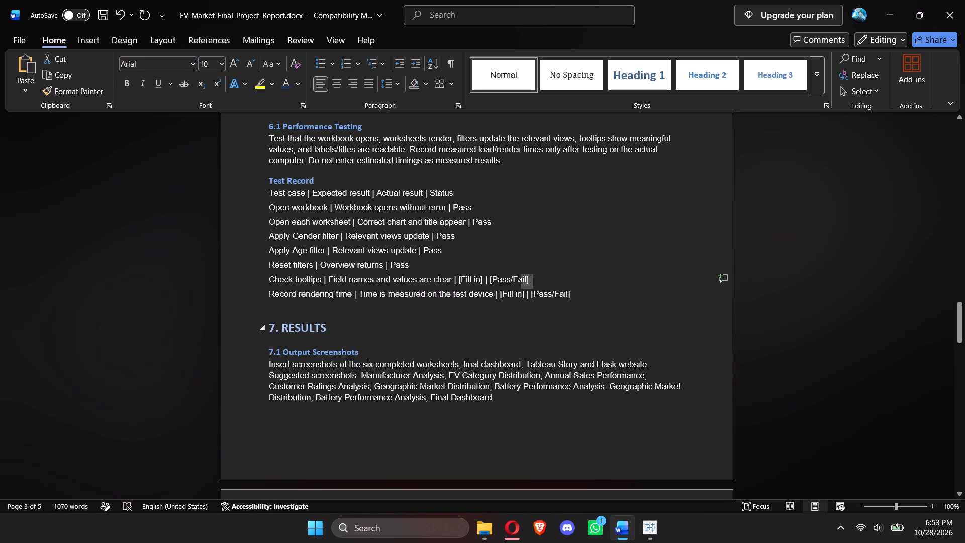
key(shift+Left)
key(shift+Left)
key(shift+Left)
key(shift+Left)
key(shift+Left)
key(shift+Left)
key(shift+Left)
key(shift+Left)
key(shift+Left)
key(shift+Left)
key(shift+Left)
key(shift+Left)
key(shift+Left)
key(shift+Left)
key(shift+Left)
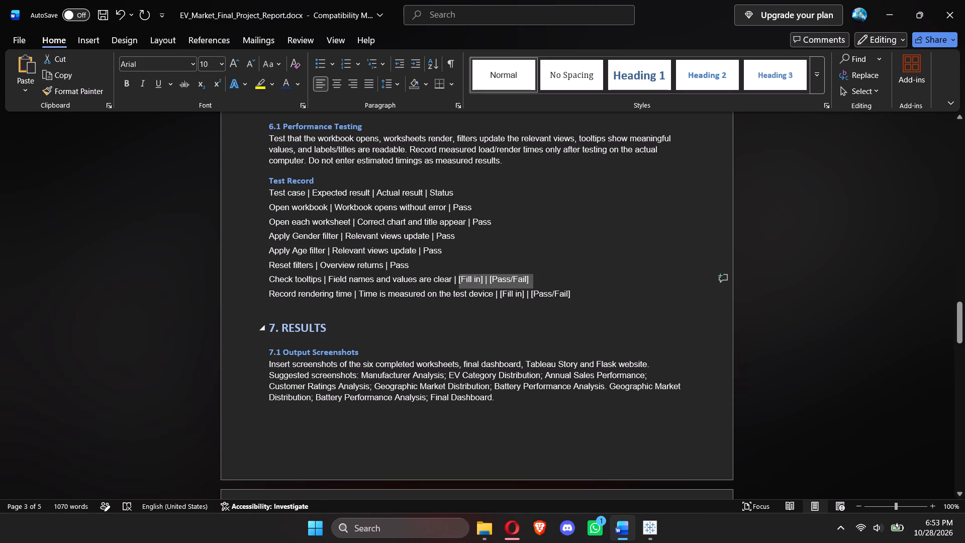
key(BackSpace)
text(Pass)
Replace the [Fill in] | [Pass/Fail] placeholders in the Record rendering time test row with Pass.
drag(576, 294, 507, 296)
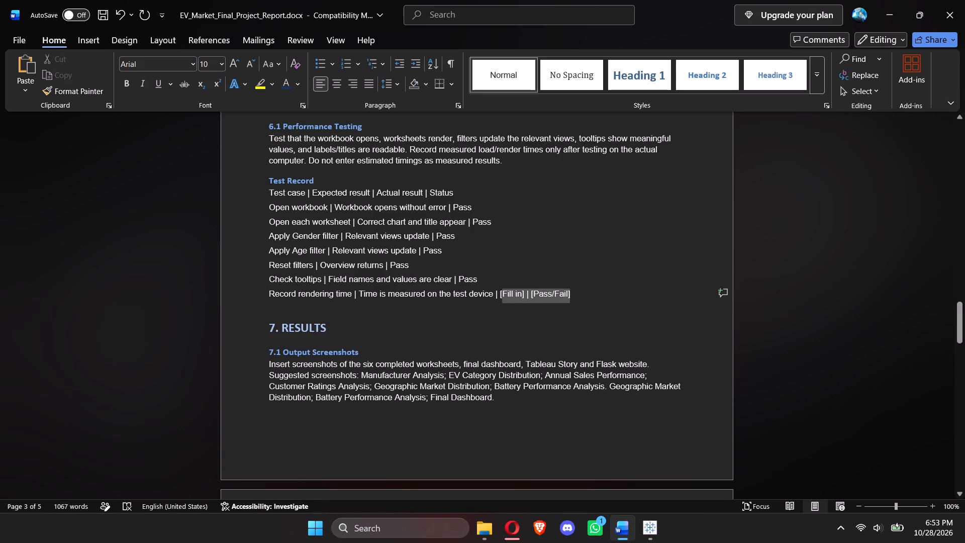
key(BackSpace)
key(BackSpace)
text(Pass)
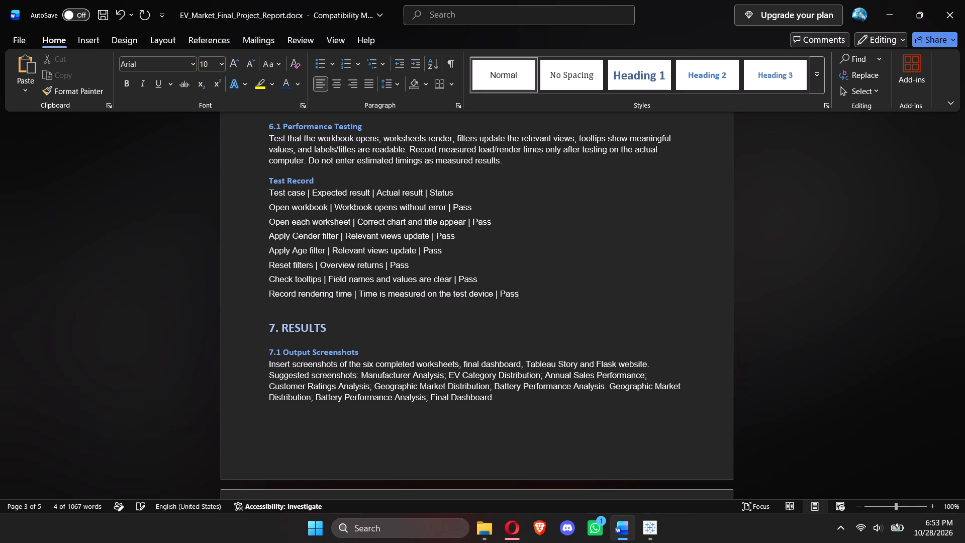
Delete the bracketed names-and-formulas placeholder after "Tableau calculated fields and formulas:" under Source Code in the Appendix.
scroll(523, 306, down, 15)
scroll(521, 309, down, 8)
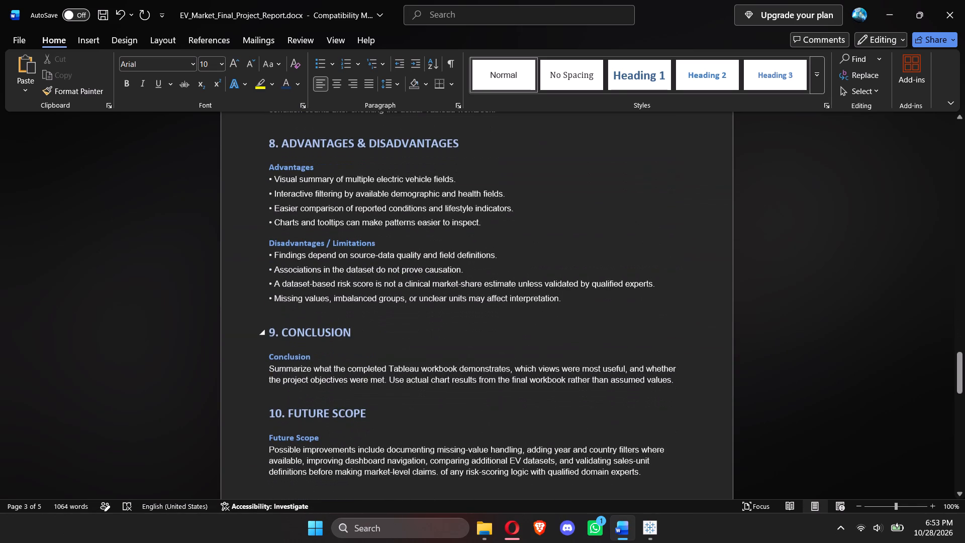
scroll(548, 335, down, 14)
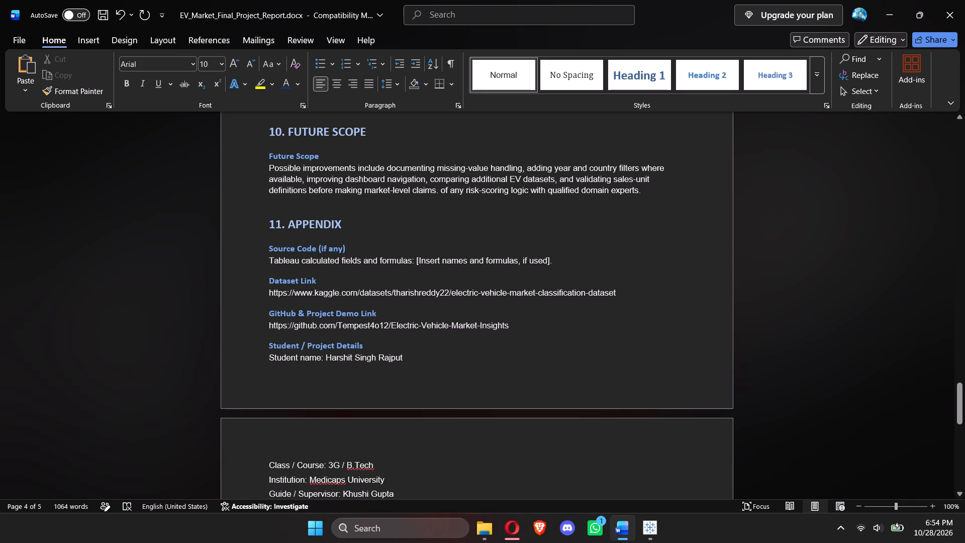
drag(561, 260, 418, 263)
key(BackSpace)
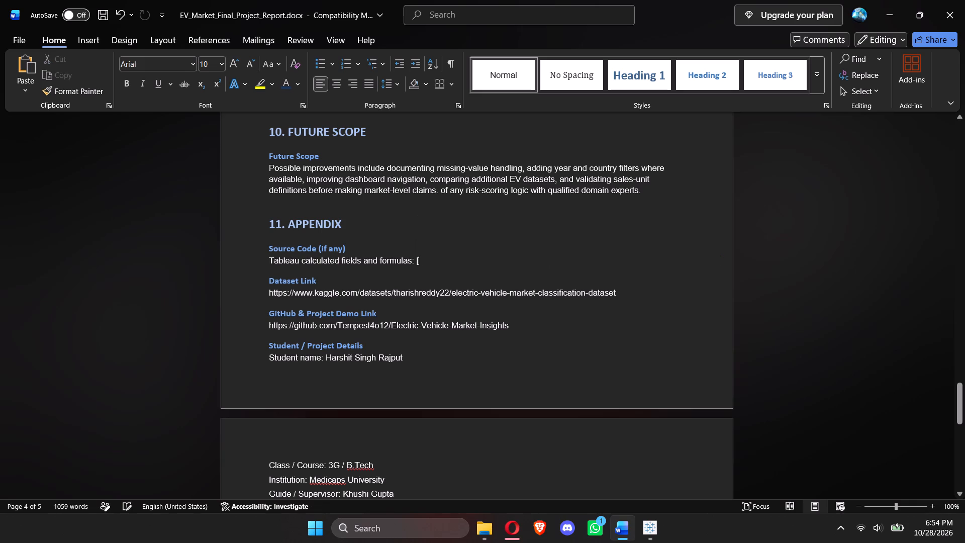
Remove the leftover opening bracket after "Tableau calculated fields and formulas:" in the Appendix and save the report.
key(BackSpace)
scroll(405, 279, down, 5)
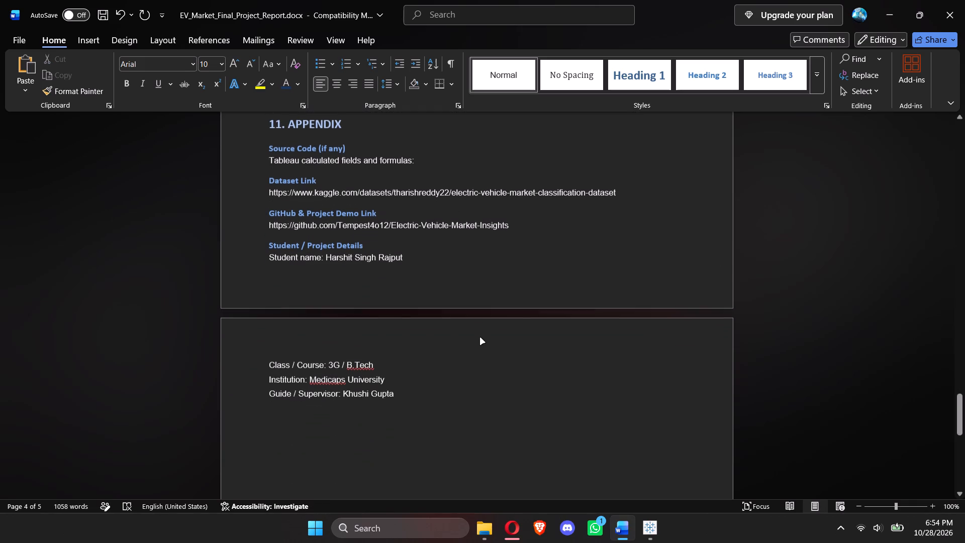
key(ctrl+s)
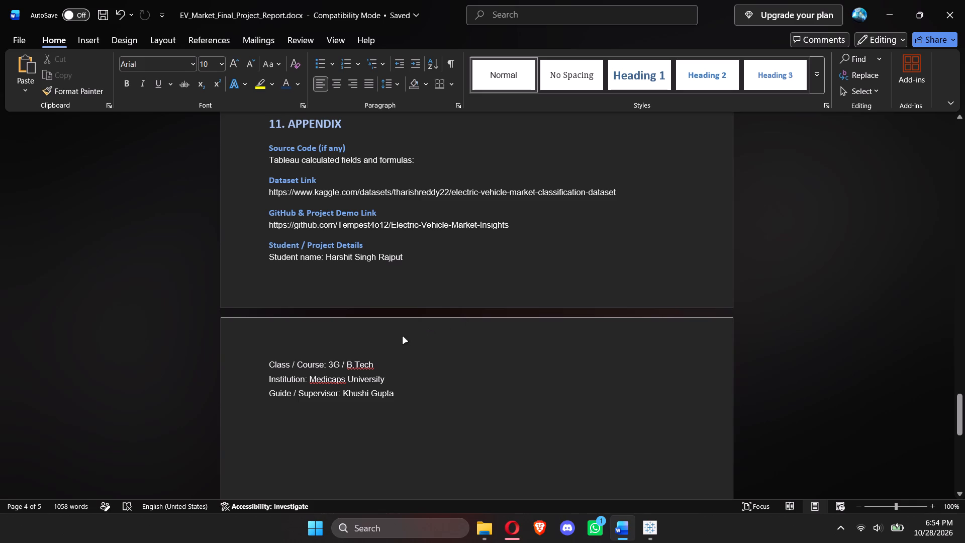
Check the end of the Appendix and close the EV_Market_Final_Project_Report document.
scroll(429, 338, down, 7)
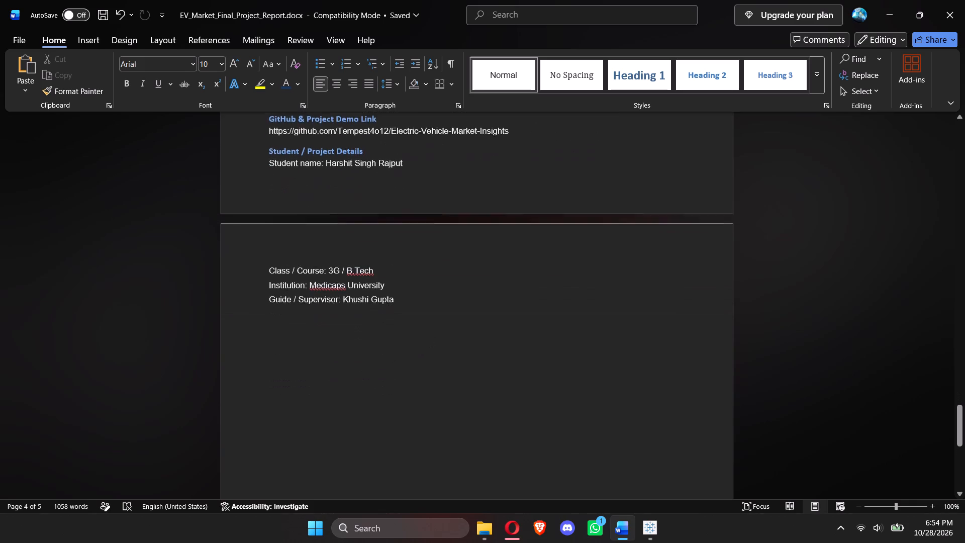
scroll(450, 343, down, 12)
scroll(456, 339, up, 17)
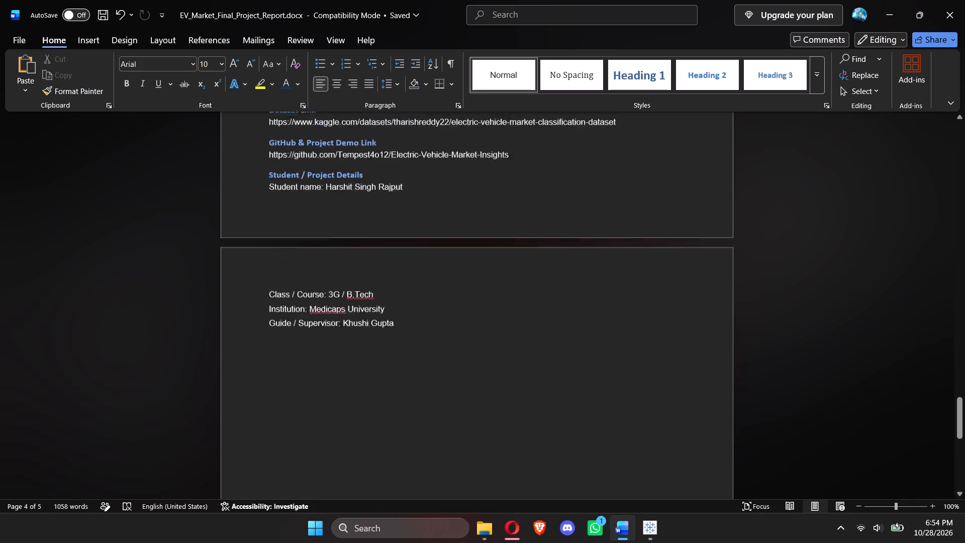
scroll(460, 325, up, 15)
click(964, 0)
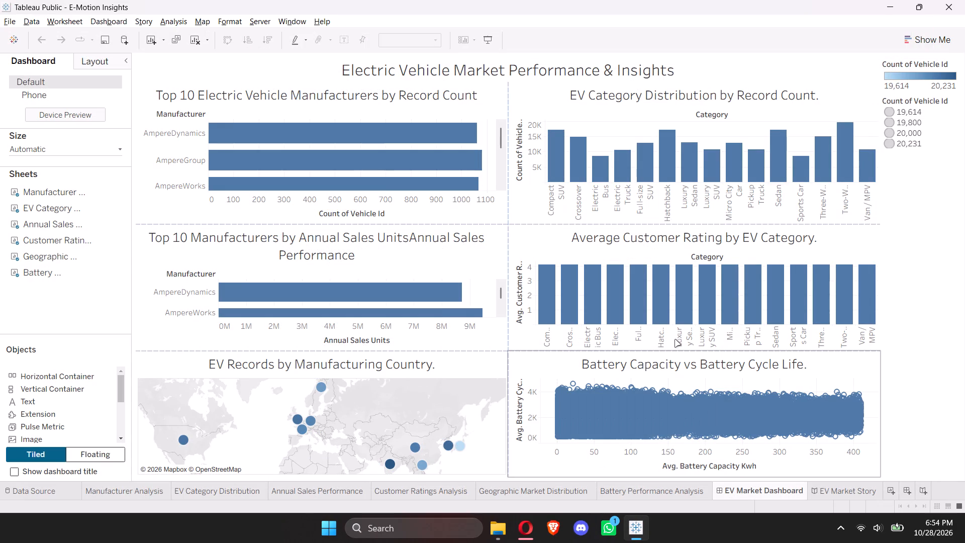
Close the E-Motion Insights workbook in Tableau and the Telegram chat in the browser, leaving the browser minimised.
click(956, 0)
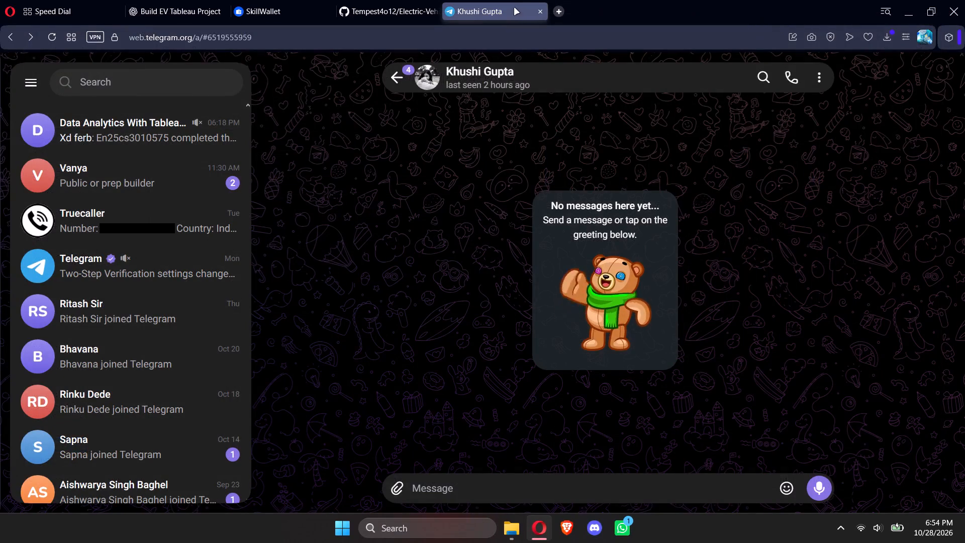
click(541, 11)
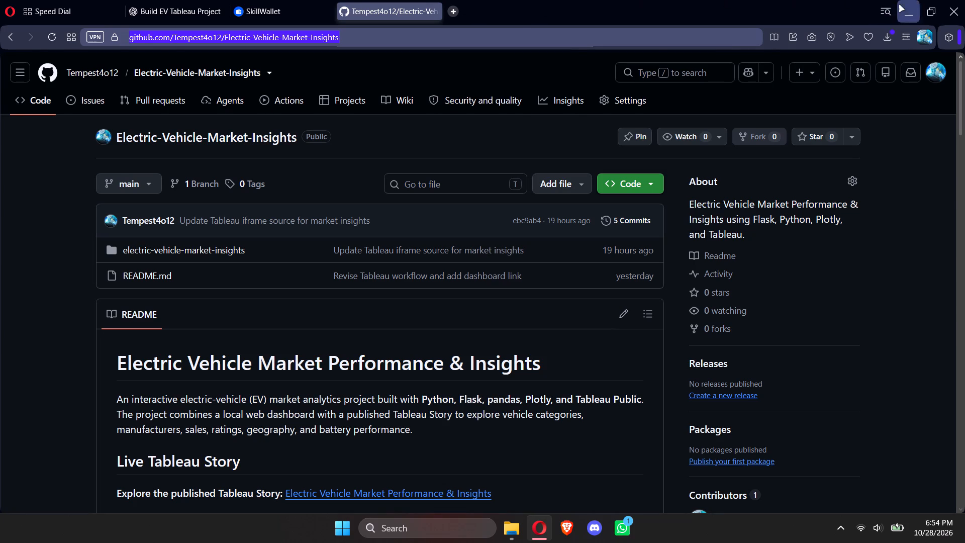
click(899, 5)
Open EV_Market_Project_Planning.docx from the project planning phase folder in Smart brige tablura and enable editing.
click(490, 342)
click(479, 157)
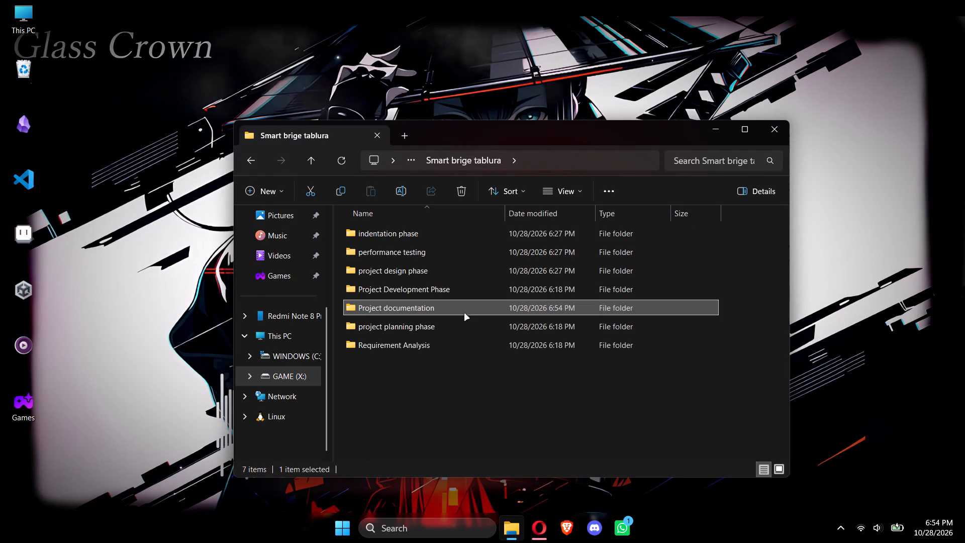
double_click(473, 321)
double_click(493, 233)
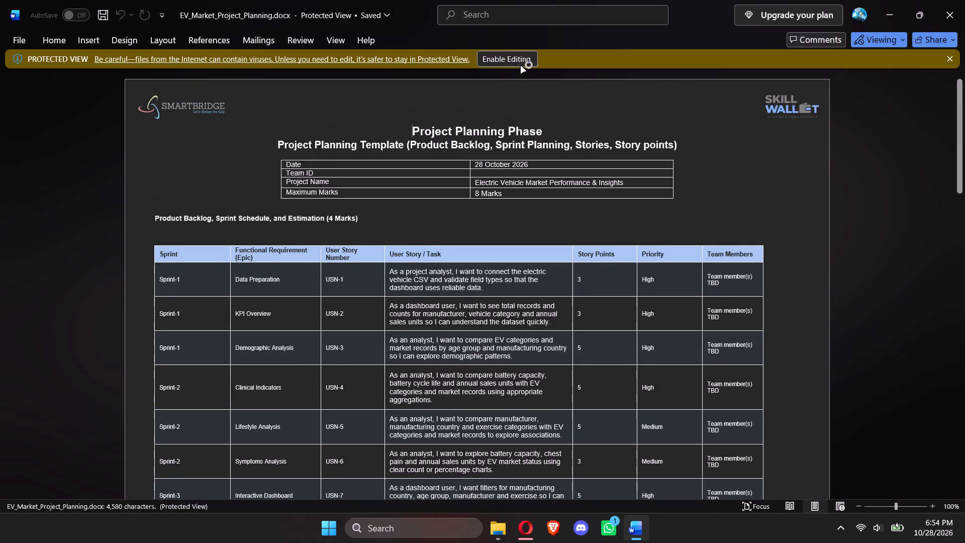
click(522, 59)
Look through the product backlog and sprint schedule table for entries that still need filling in.
scroll(516, 325, down, 11)
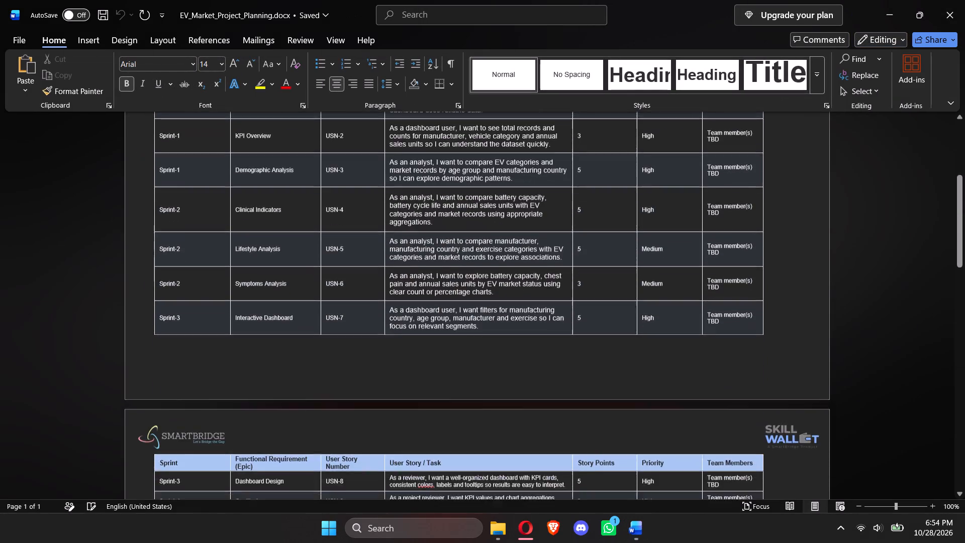
Review the sprint, velocity and burndown sections of EV_Market_Project_Planning.docx through to its planning notes, and close the document.
scroll(602, 334, down, 15)
scroll(573, 341, down, 7)
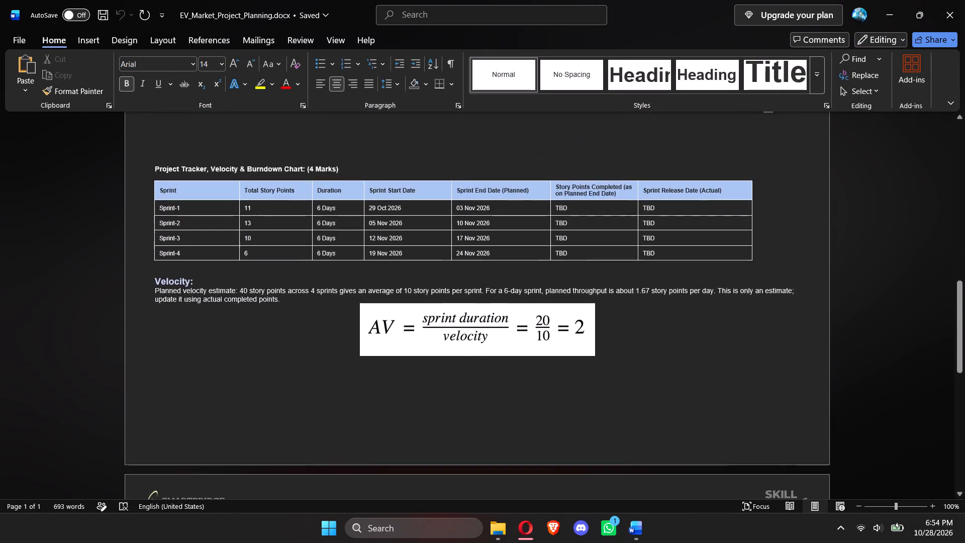
scroll(564, 327, down, 20)
scroll(567, 302, down, 6)
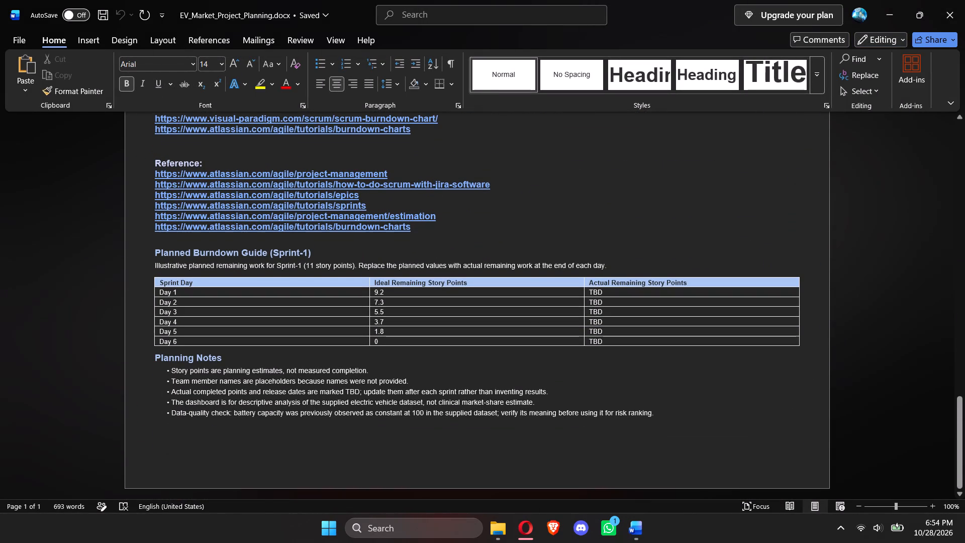
drag(964, 0, 962, 16)
Open EV_Market_DFD_User_Stories.docx from the Requirement Analysis folder, review its diagrams and user stories to the end, and close it.
click(453, 160)
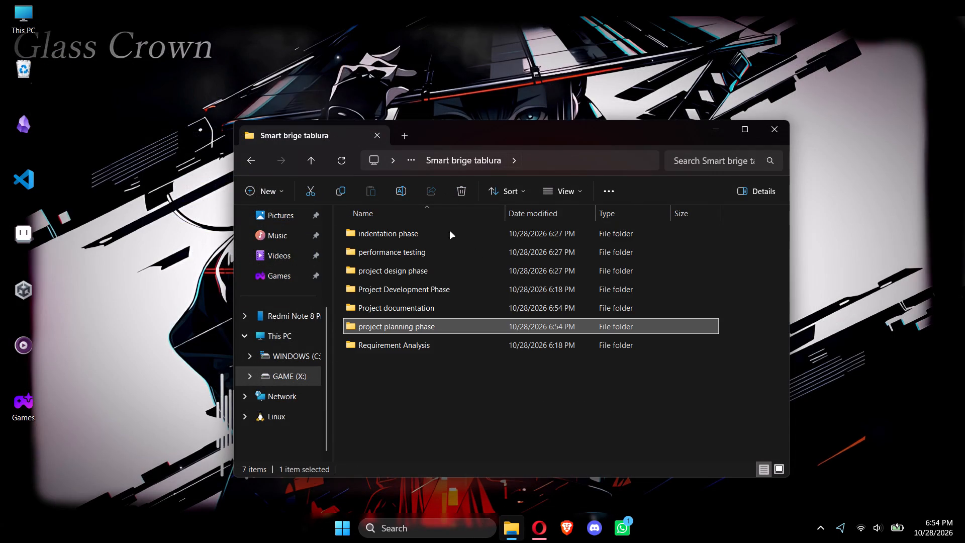
double_click(462, 338)
double_click(486, 229)
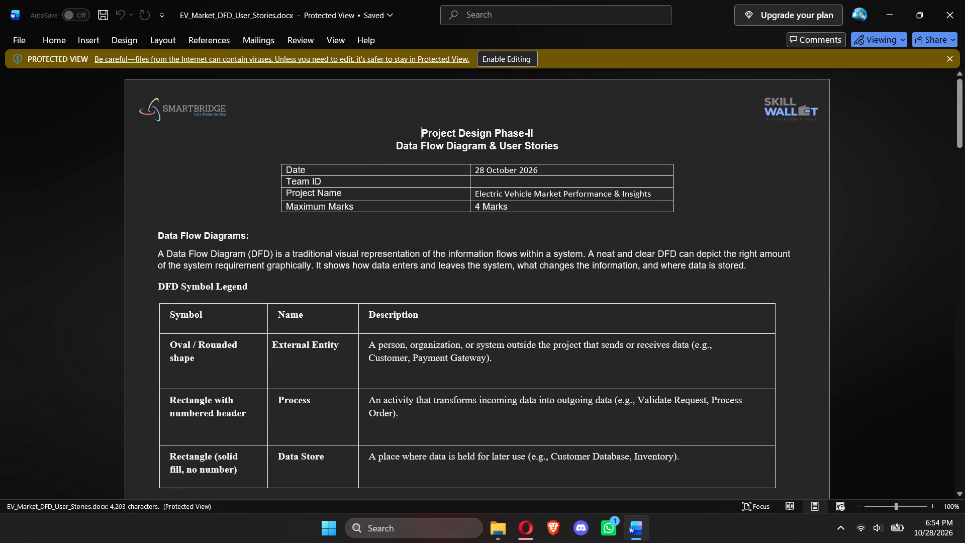
scroll(478, 288, down, 20)
scroll(478, 288, down, 5)
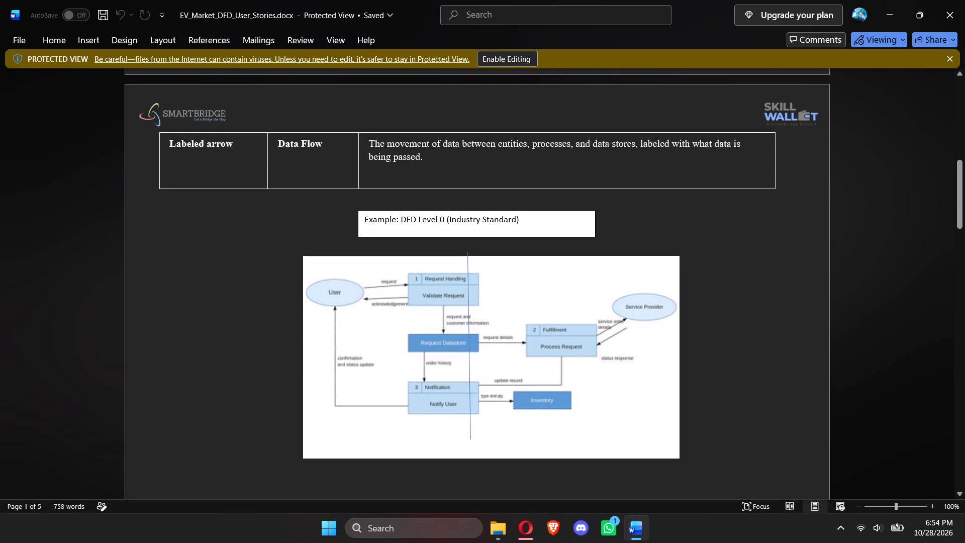
scroll(451, 336, down, 20)
scroll(451, 336, down, 17)
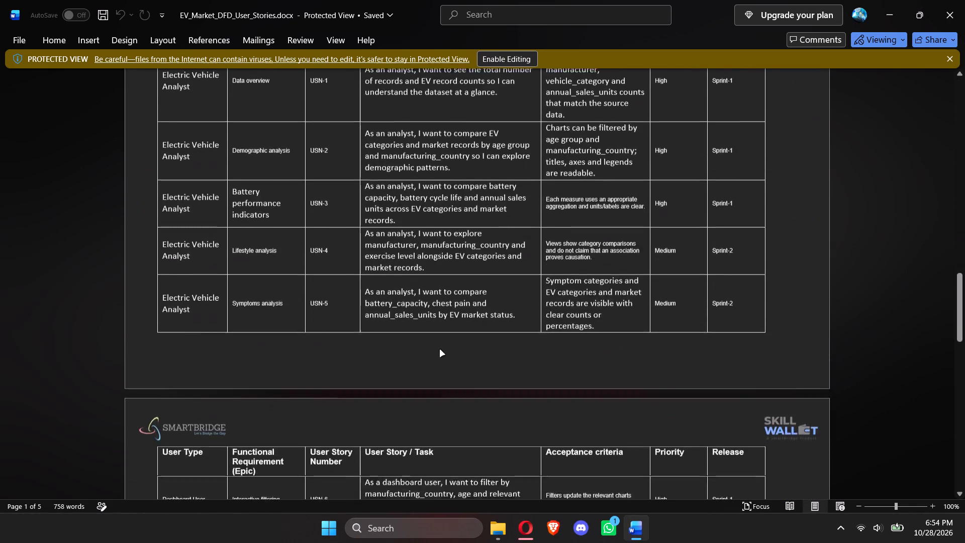
scroll(440, 349, down, 19)
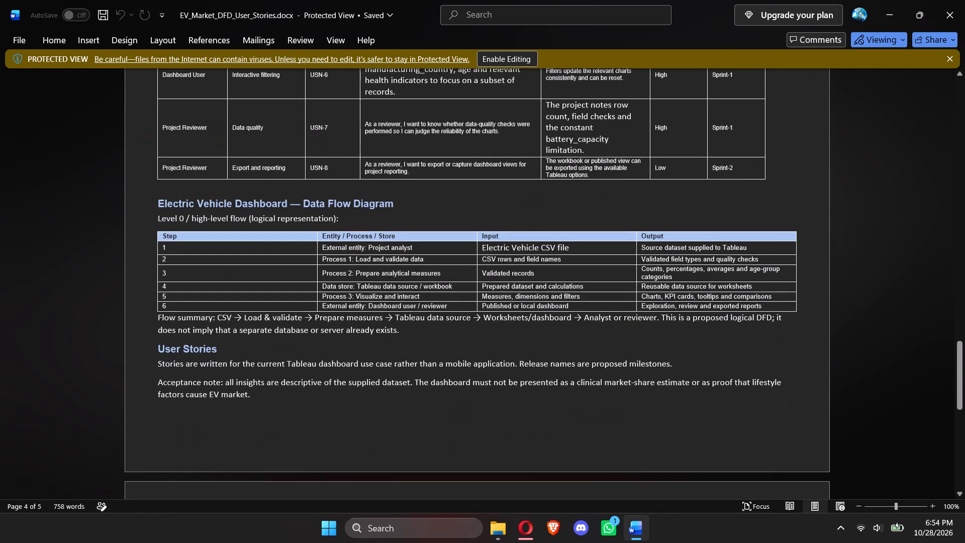
scroll(440, 349, down, 7)
scroll(440, 349, up, 1)
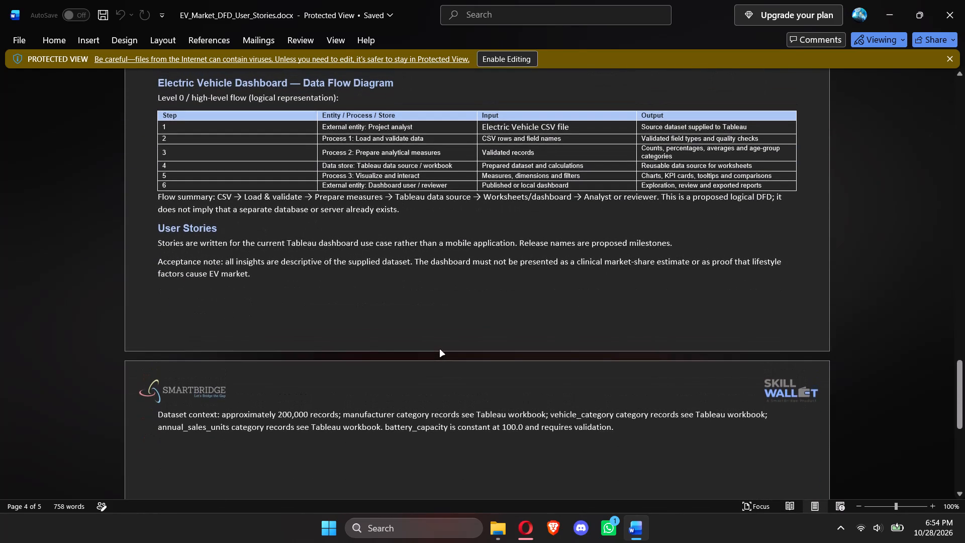
scroll(440, 349, down, 4)
click(964, 0)
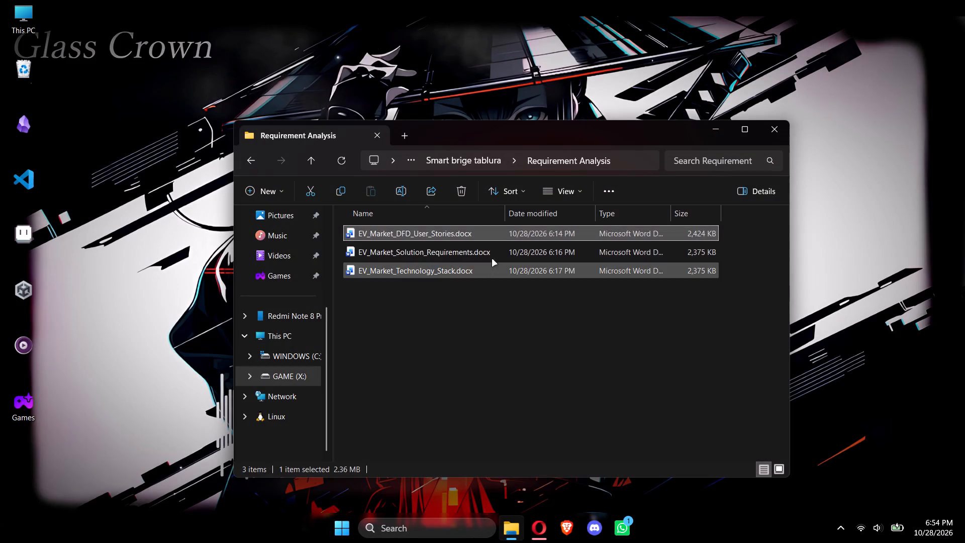
Open EV_Market_Solution_Requirements.docx and review its functional and non-functional requirements through to the end.
double_click(496, 254)
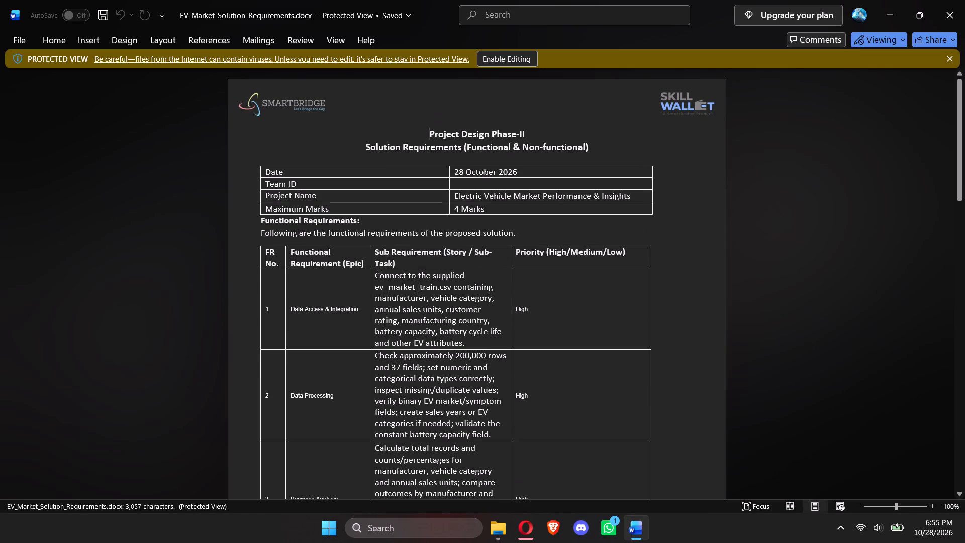
scroll(546, 403, down, 20)
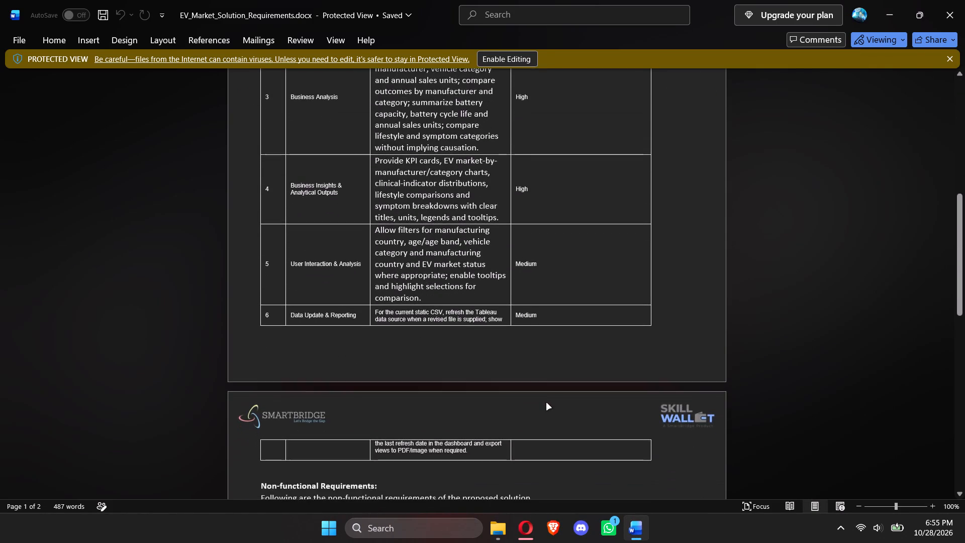
scroll(546, 403, down, 20)
scroll(543, 403, up, 13)
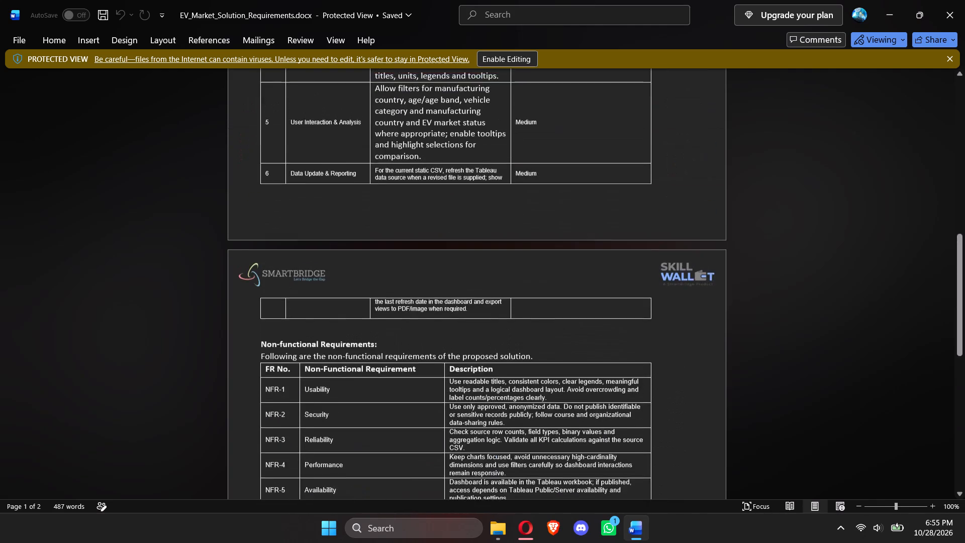
scroll(539, 392, down, 20)
scroll(539, 392, down, 14)
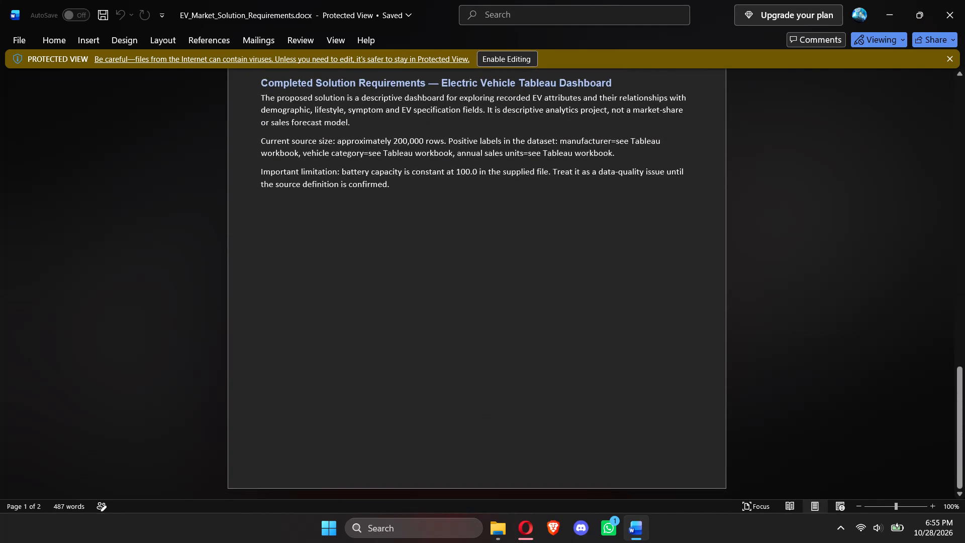
Look back over EV_Market_Solution_Requirements.docx from its closing notes to its first page, and close the document.
scroll(745, 264, up, 2)
middle_drag(792, 391, 792, 381)
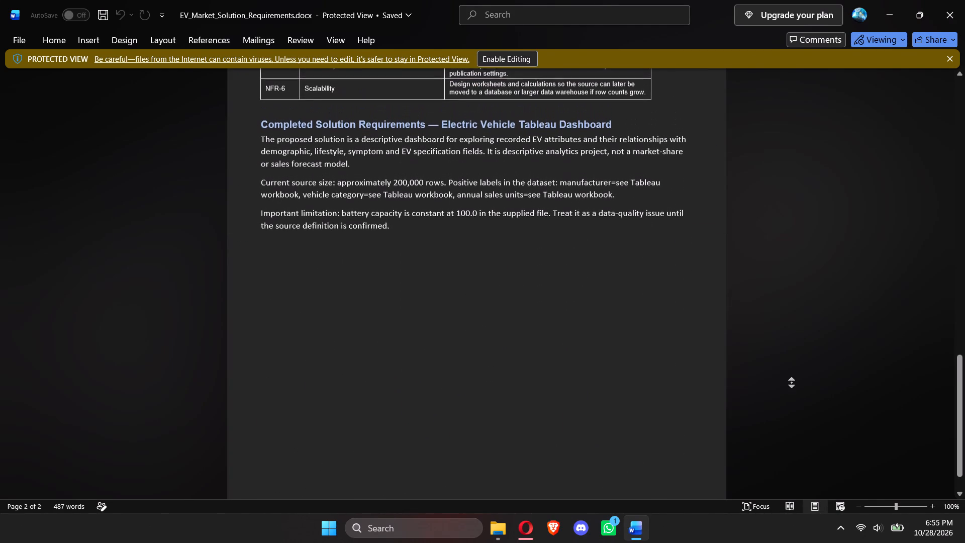
middle_drag(763, 135, 763, 130)
click(761, 141)
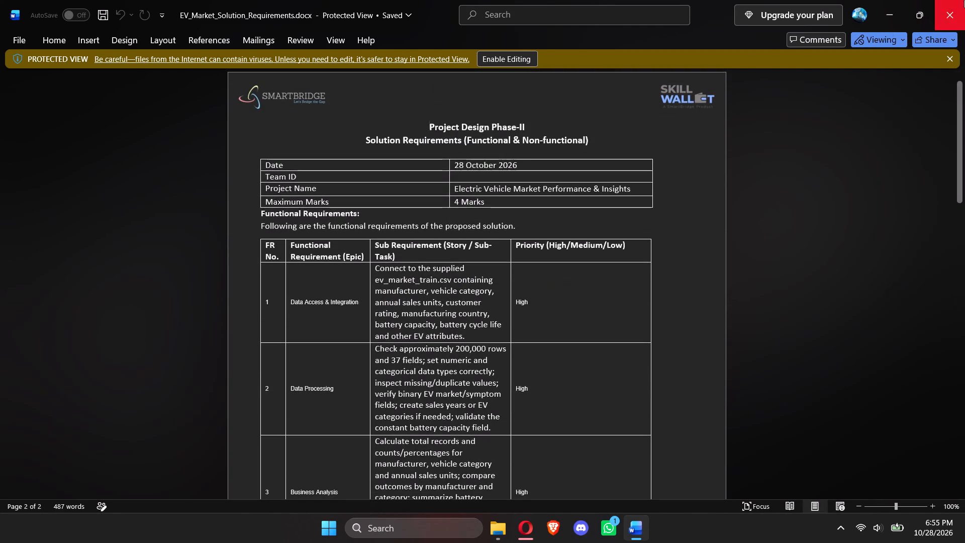
click(964, 0)
Open EV_Market_Technology_Stack.docx from the Requirement Analysis folder, review its technology stack table and closing notes, and close it.
click(483, 279)
double_click(481, 266)
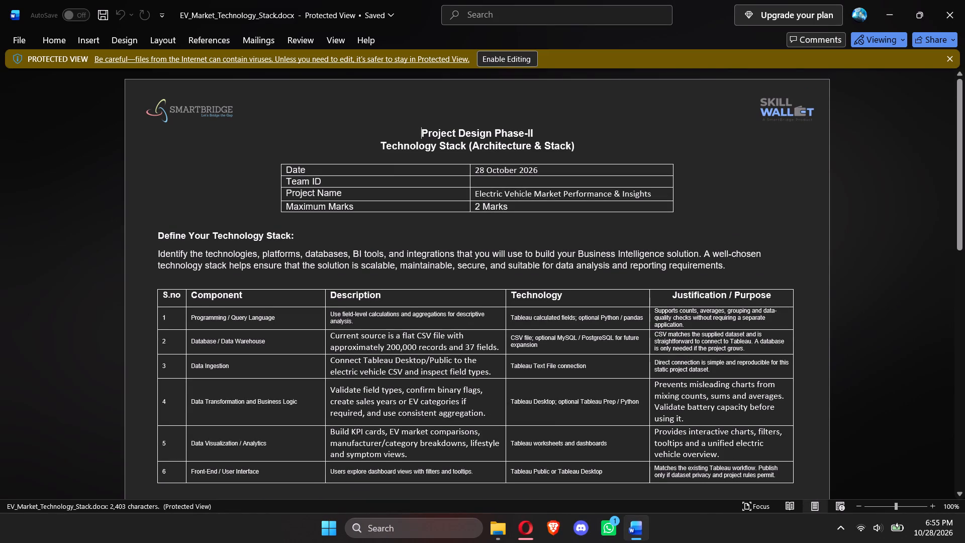
scroll(527, 303, down, 18)
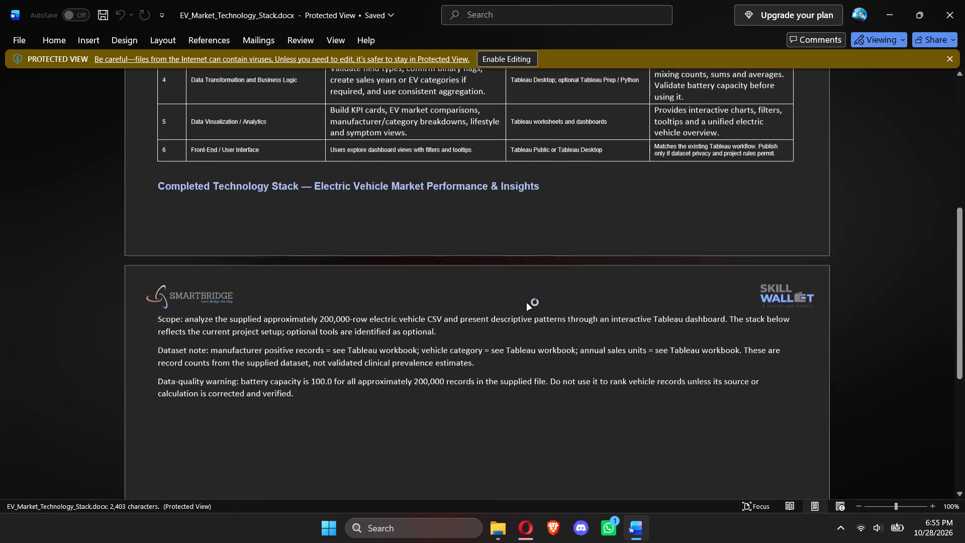
scroll(527, 303, down, 4)
scroll(536, 280, up, 20)
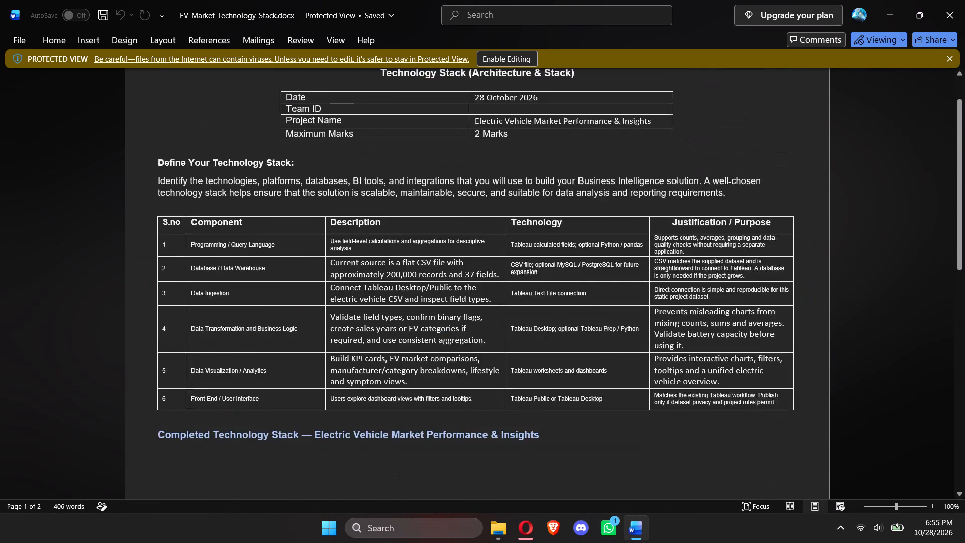
scroll(536, 283, up, 7)
click(964, 0)
click(591, 319)
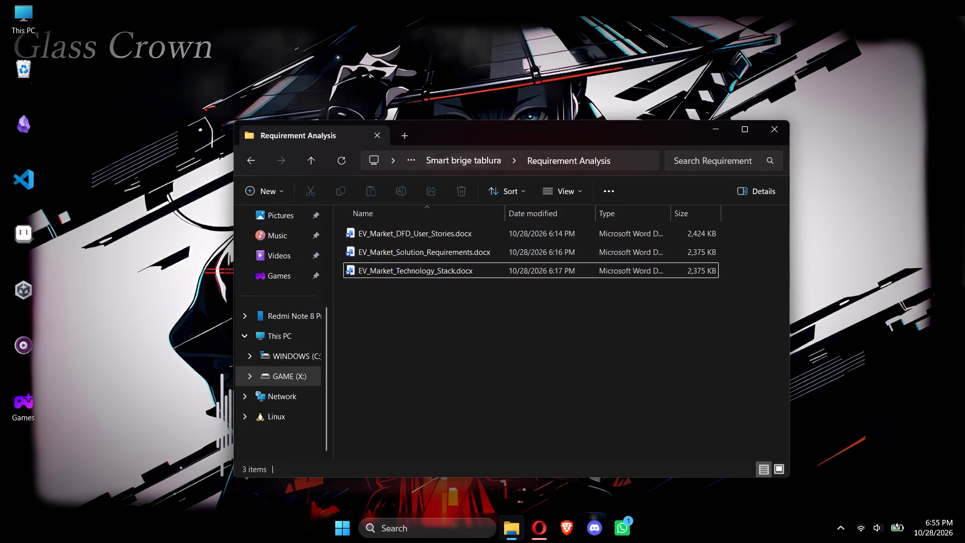
Delete the EV_Market_Project_Documents_Final_28_Oct_2026.zip archive from the GAME (X:) drive.
click(467, 152)
click(511, 429)
click(454, 166)
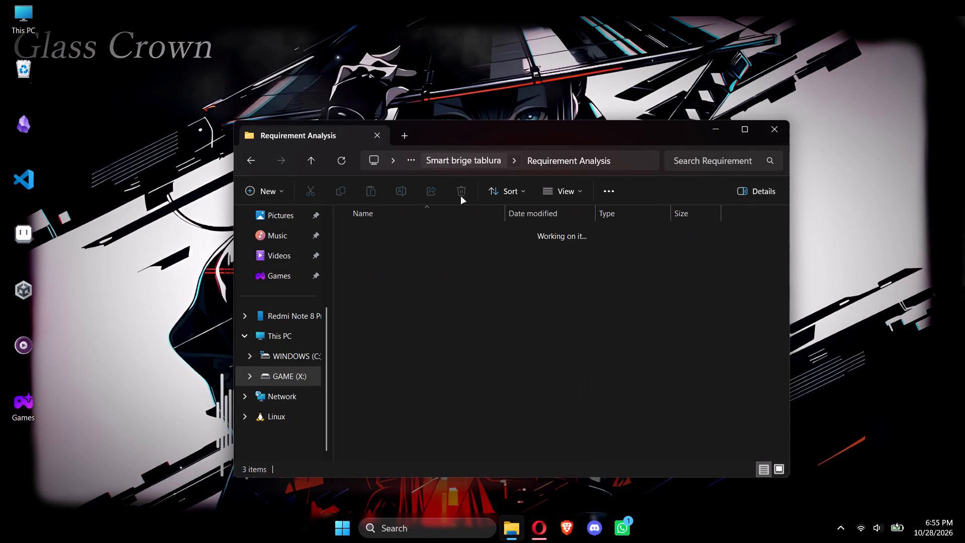
click(466, 371)
click(281, 368)
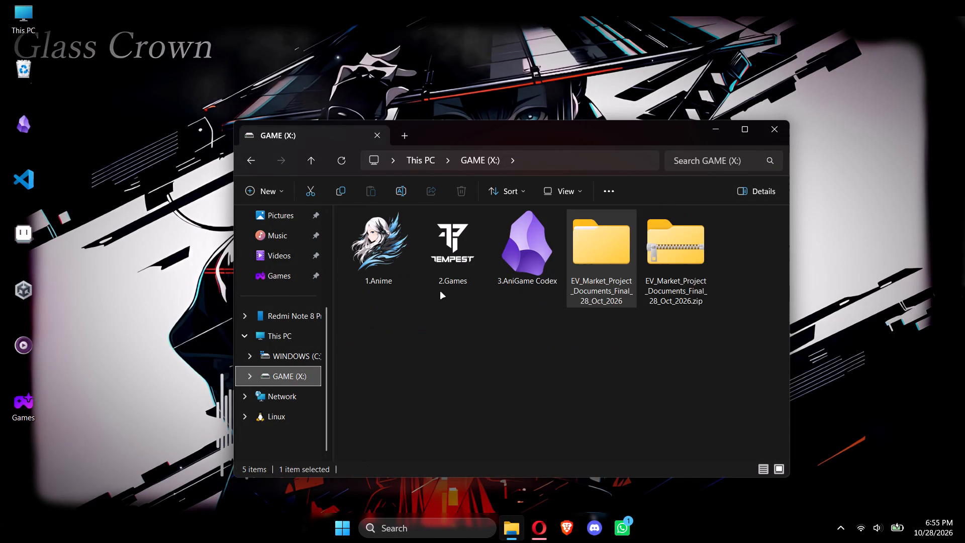
click(662, 246)
click(457, 189)
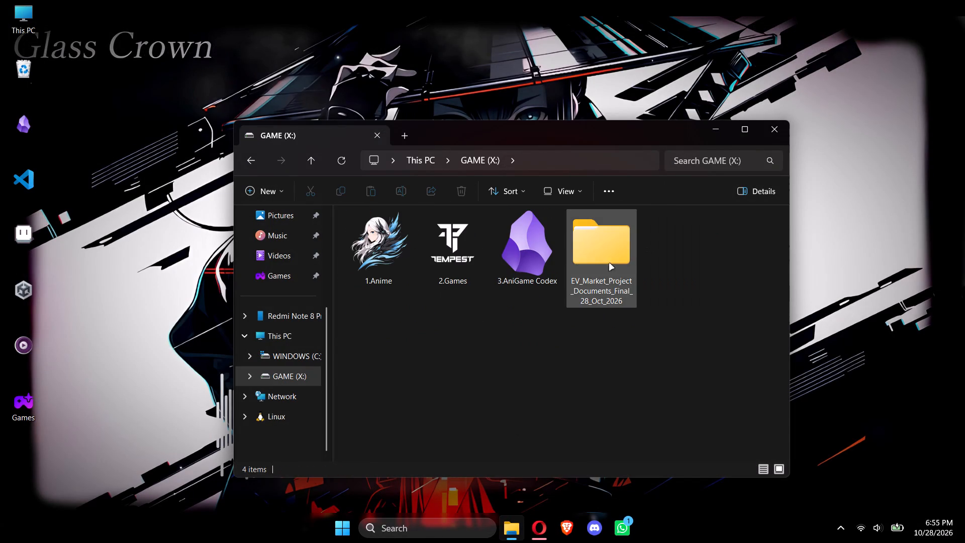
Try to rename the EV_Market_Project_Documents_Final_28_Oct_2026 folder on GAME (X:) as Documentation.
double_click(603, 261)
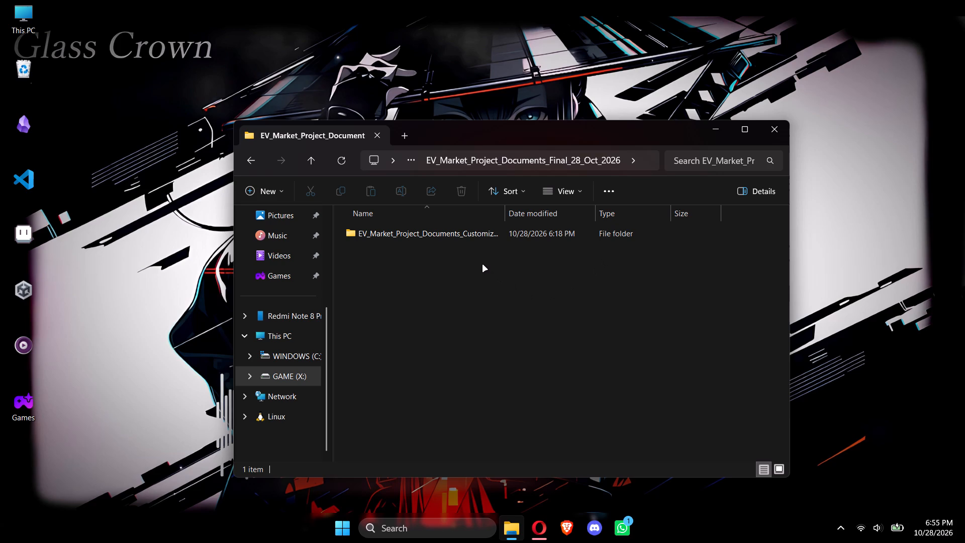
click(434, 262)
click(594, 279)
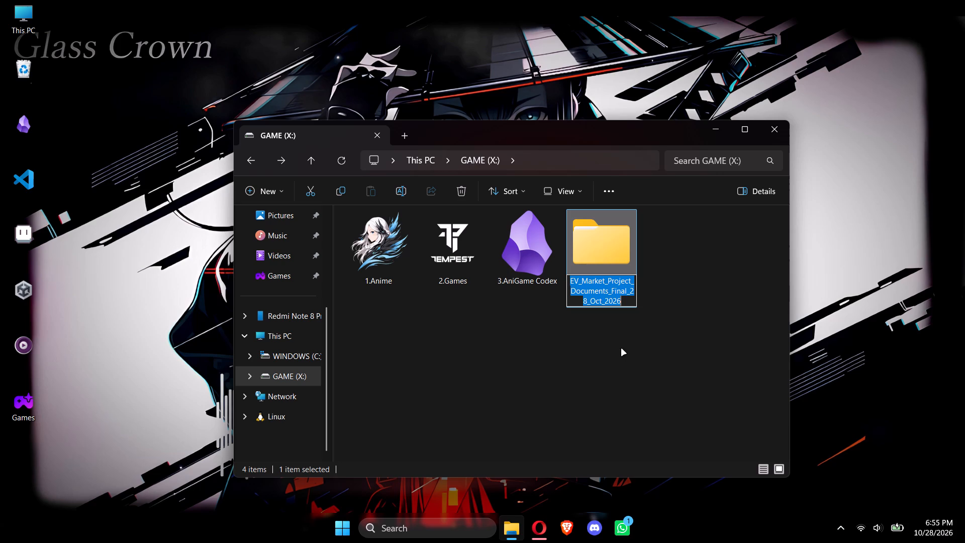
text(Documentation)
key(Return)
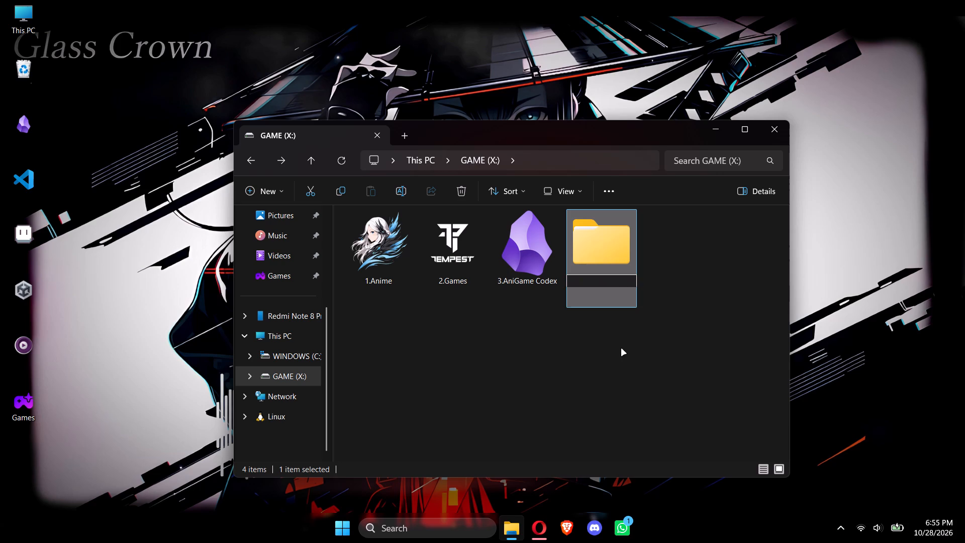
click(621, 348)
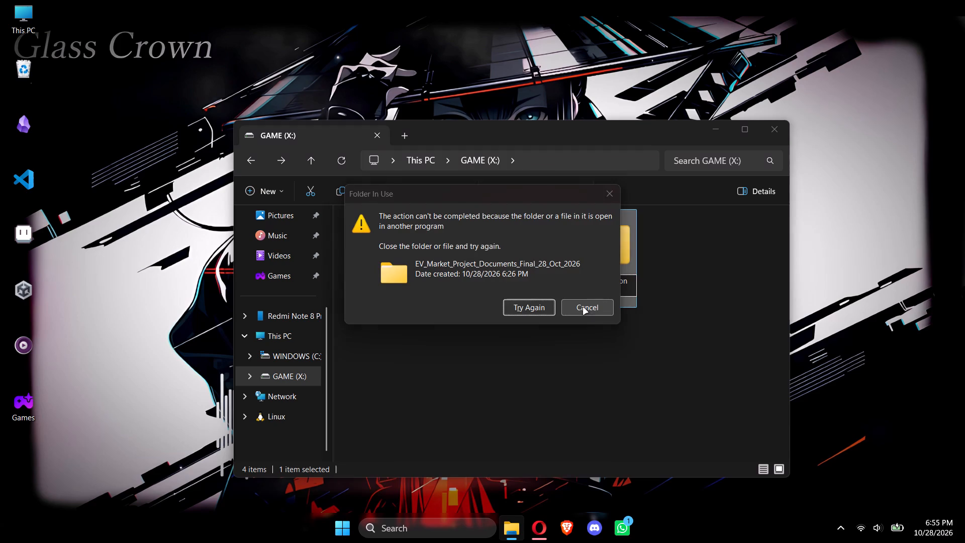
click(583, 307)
Rename the EV_Market_Project_Documents_Final_28_Oct_2026 folder on GAME (X:) as Documentation.
click(593, 289)
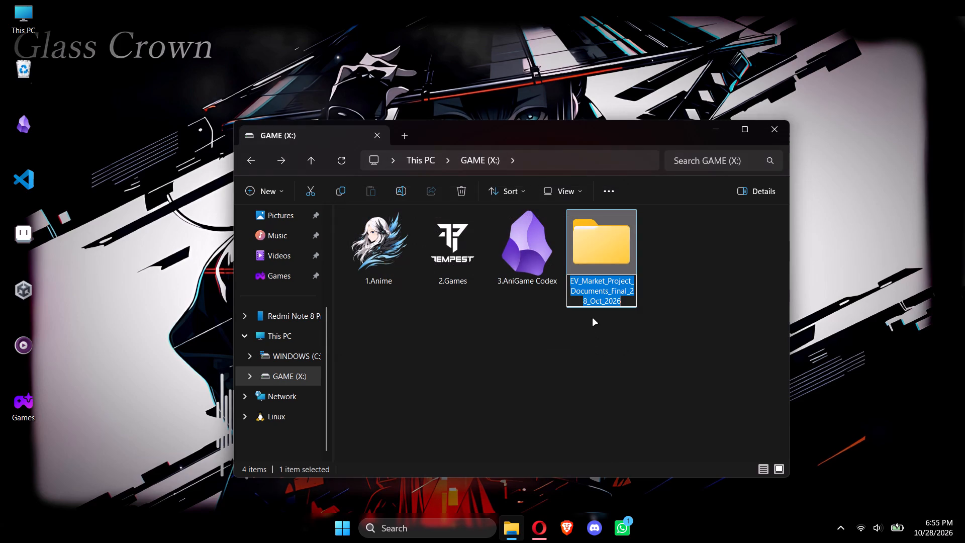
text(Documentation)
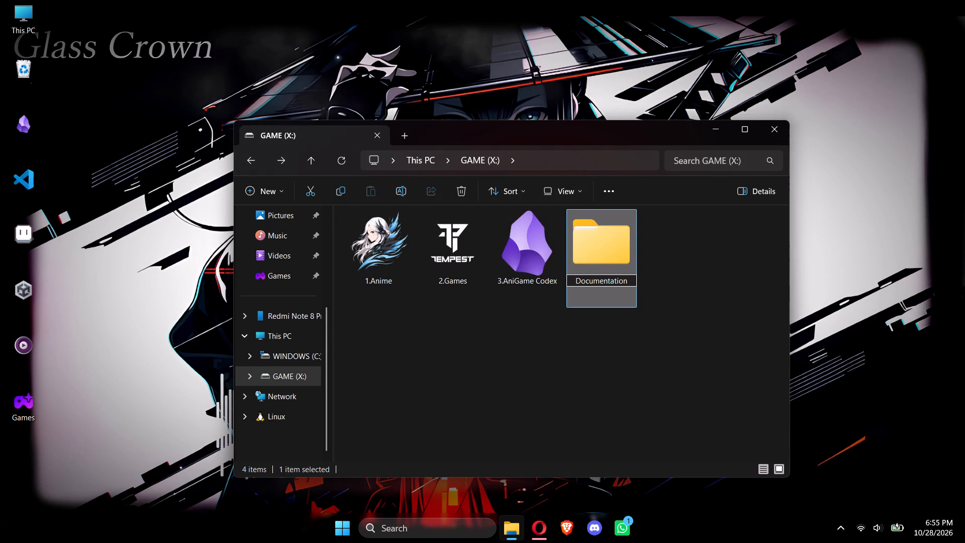
click(593, 318)
Move all seven phase folders out of the nested Smart brige tablura folder directly into the Documentation folder.
double_click(610, 262)
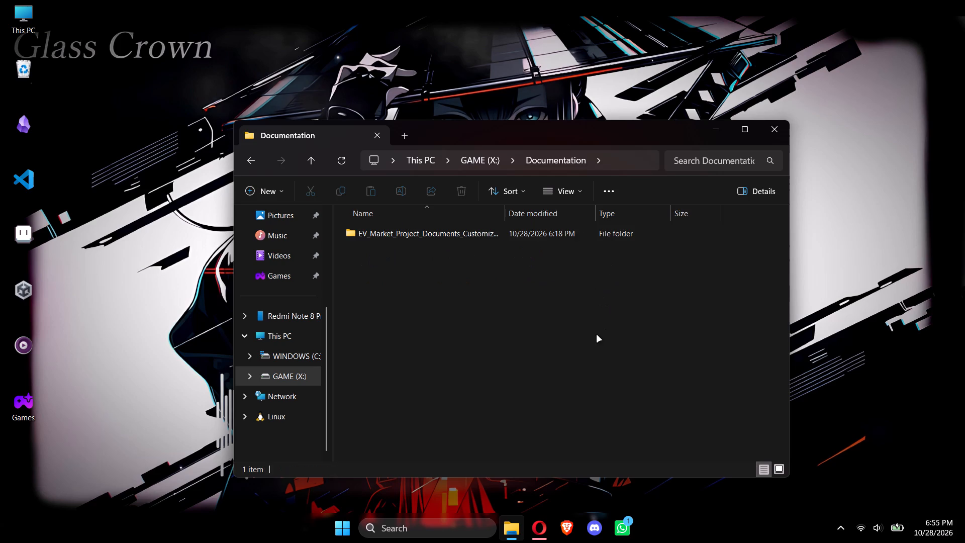
double_click(443, 236)
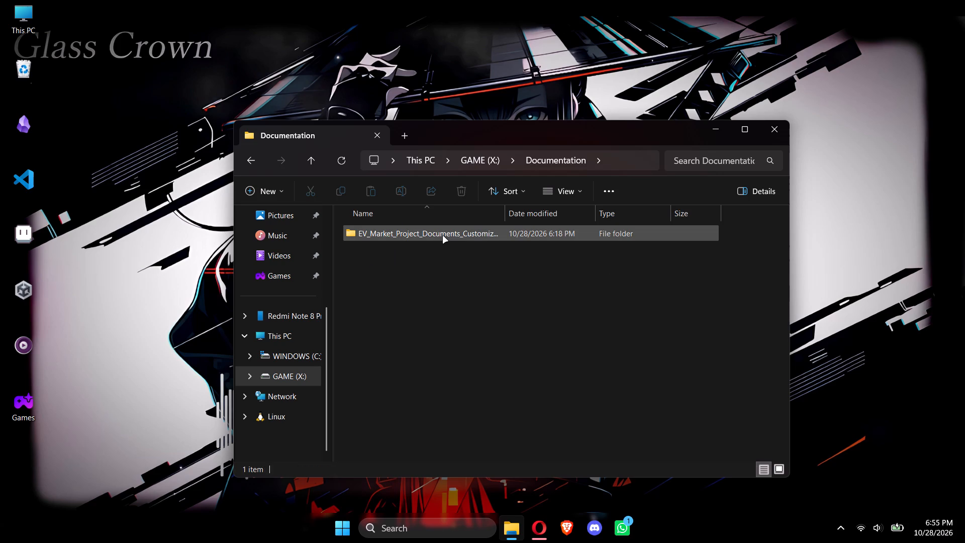
double_click(464, 239)
drag(465, 403, 445, 240)
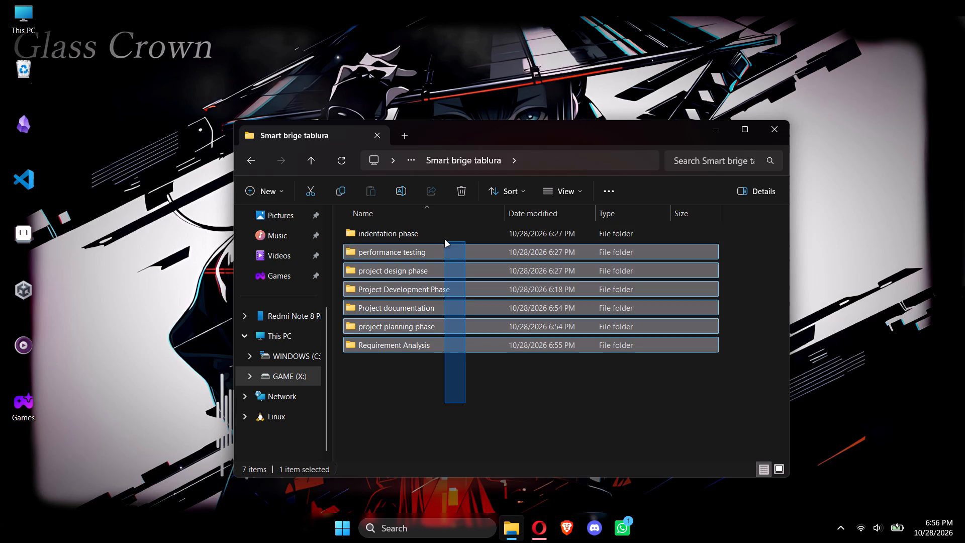
drag(445, 240, 444, 228)
key(ctrl+x)
double_click(455, 269)
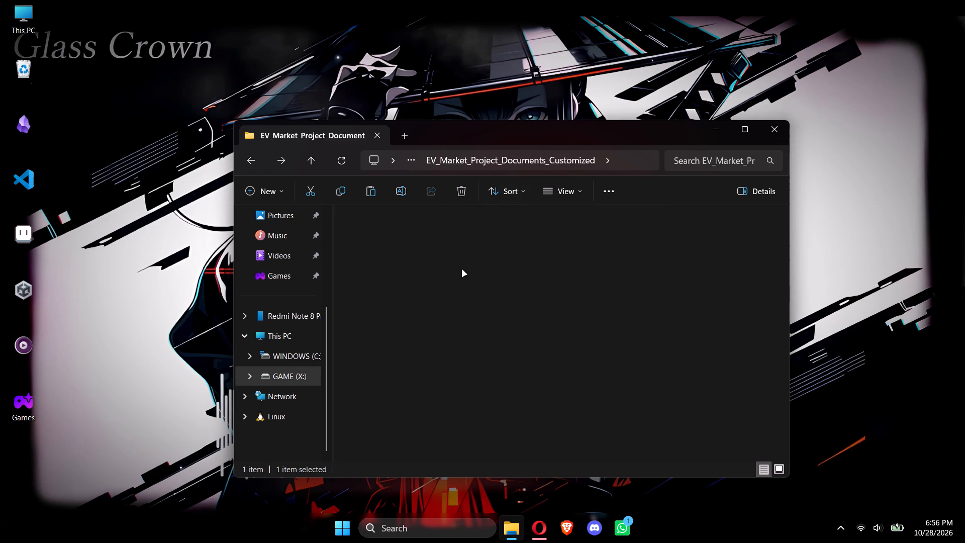
key(ctrl+v)
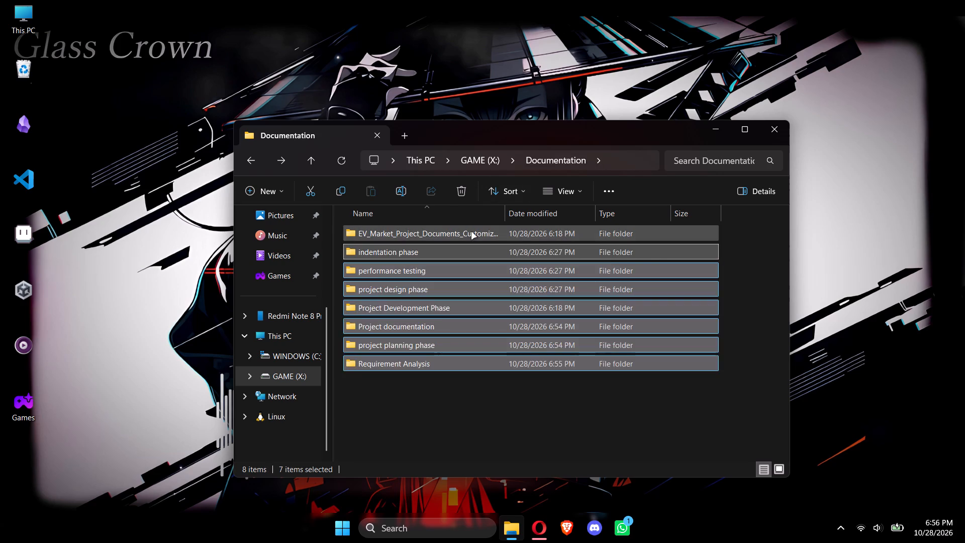
Delete the EV_Market_Project_Documents_Customized folder from the Documentation folder.
click(471, 232)
click(457, 192)
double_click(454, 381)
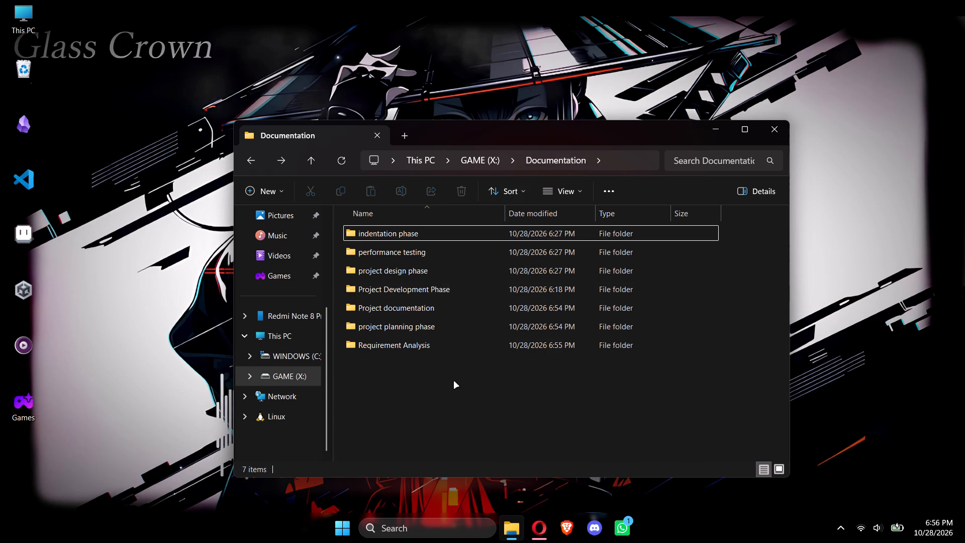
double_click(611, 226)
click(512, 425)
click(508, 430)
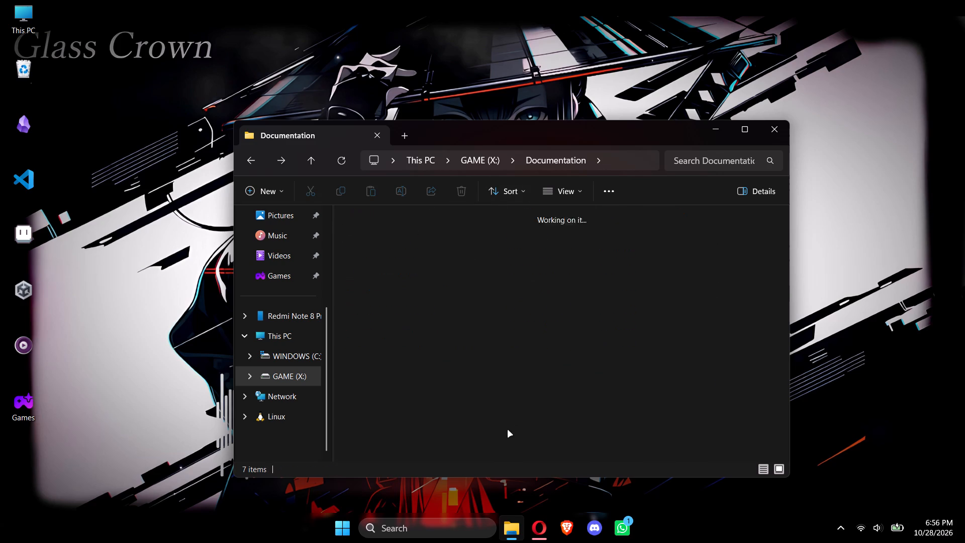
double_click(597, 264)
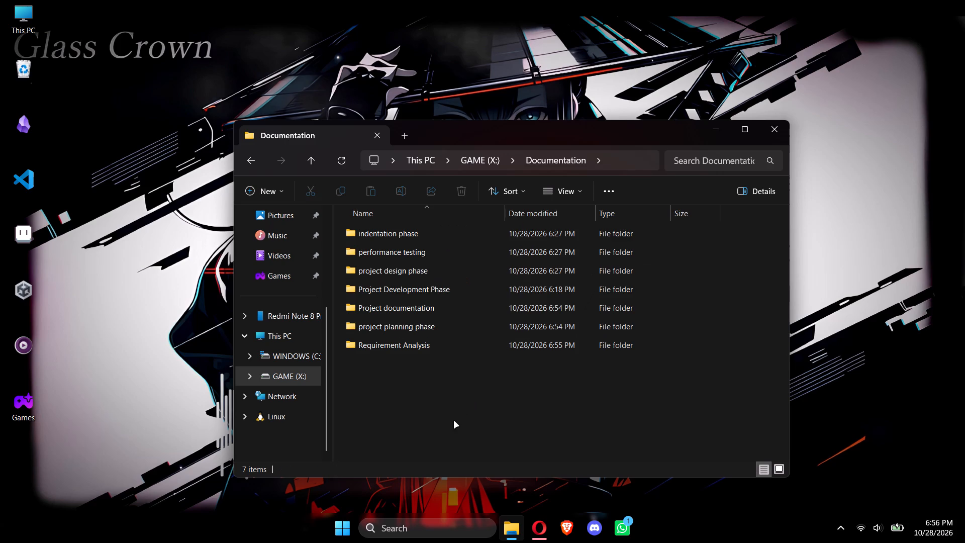
Make two copies of the Documentation folder on the GAME (X:) drive.
click(454, 421)
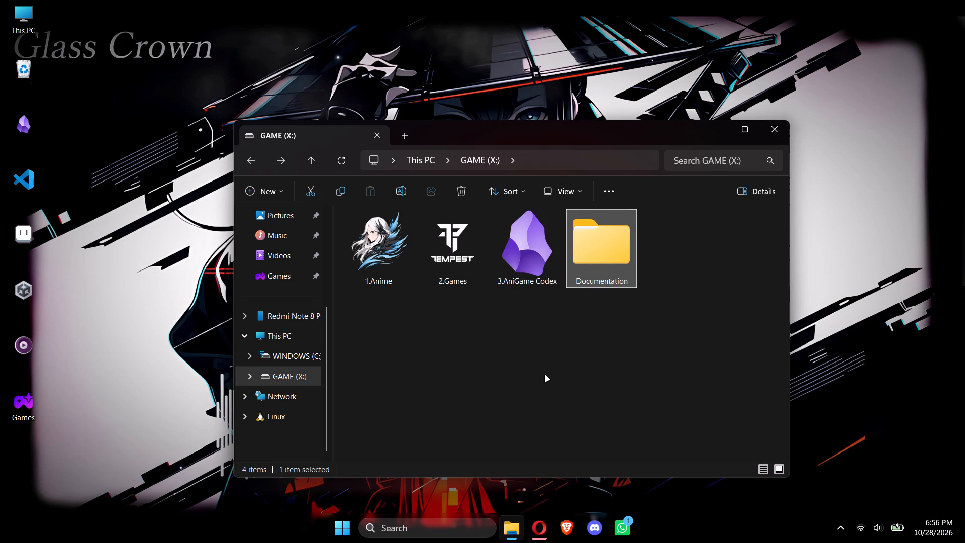
key(ctrl+c)
key(ctrl+v)
key(ctrl+v)
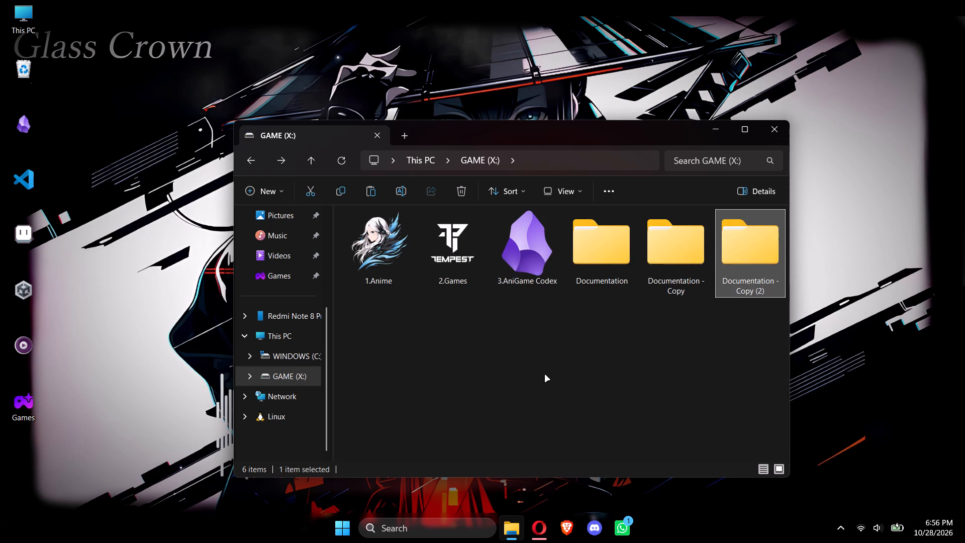
Open EV_Market_Final_Project_Report.docx from the Project documentation folder inside Documentation - Copy, and enable editing.
click(691, 248)
click(666, 254)
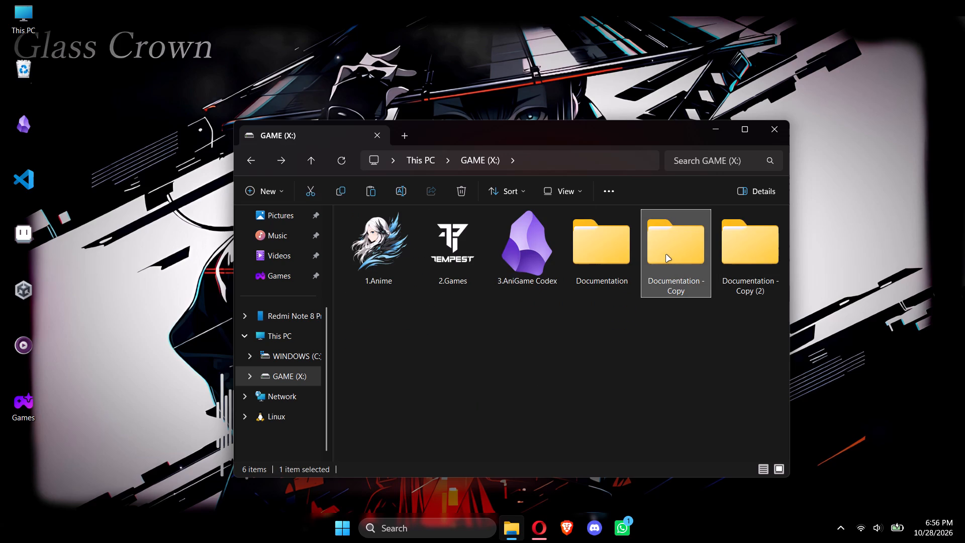
click(666, 254)
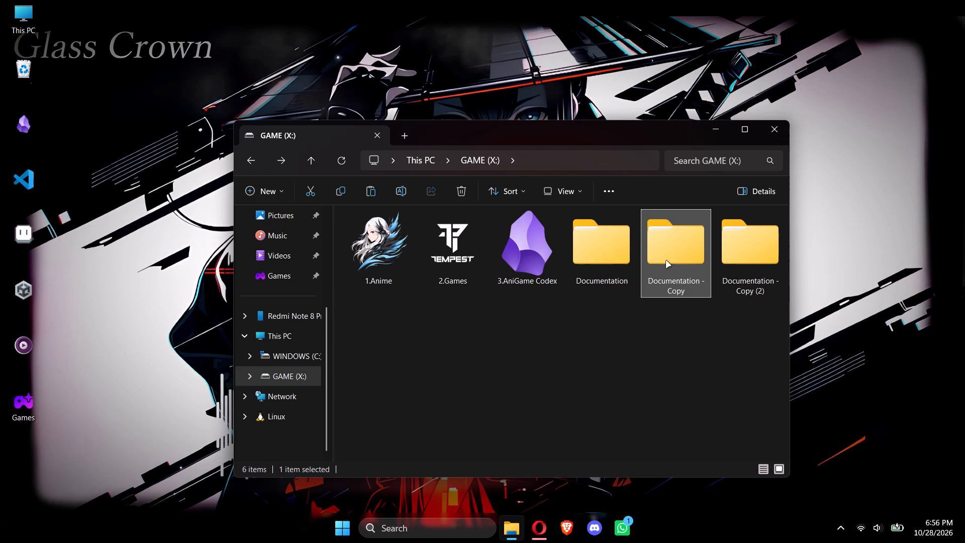
double_click(666, 260)
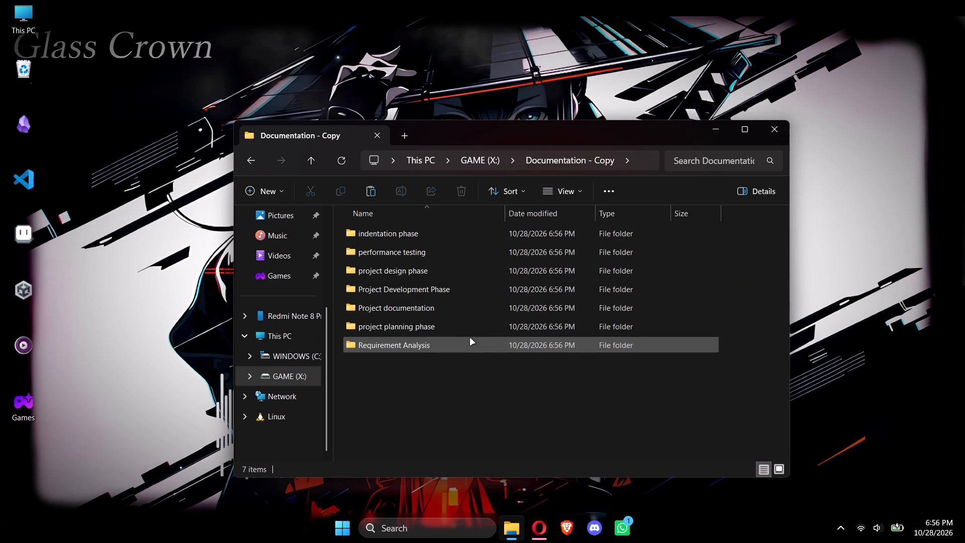
double_click(462, 331)
click(482, 235)
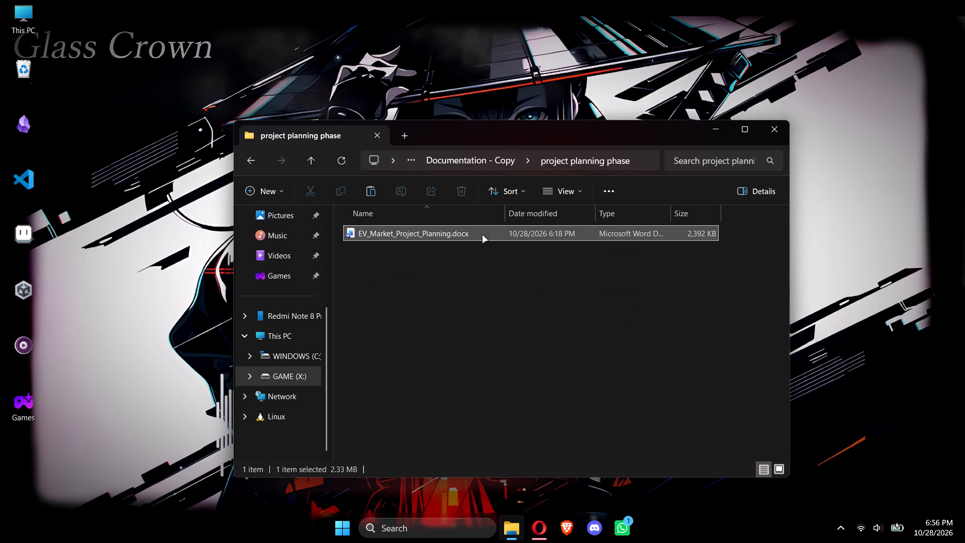
click(491, 311)
double_click(475, 313)
double_click(474, 233)
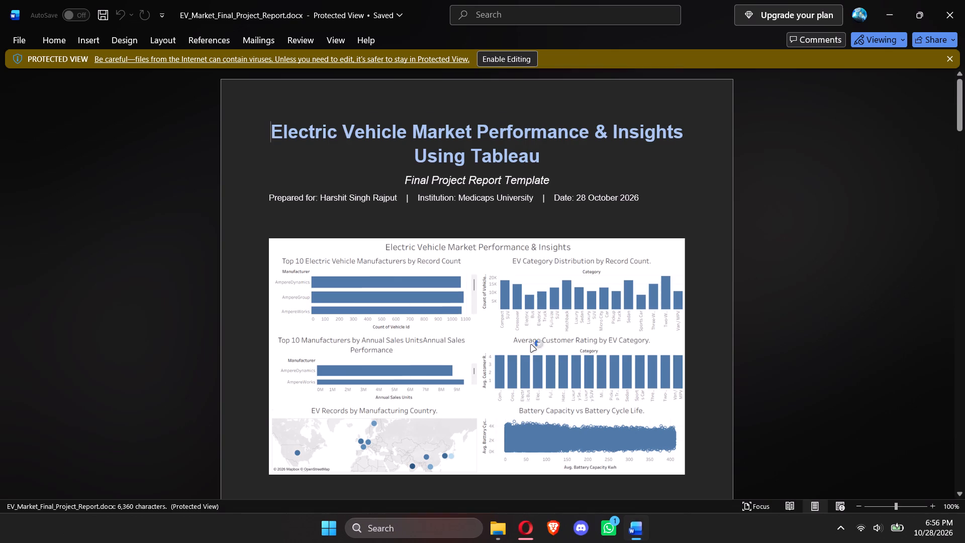
scroll(531, 351, down, 7)
scroll(515, 340, up, 7)
click(394, 200)
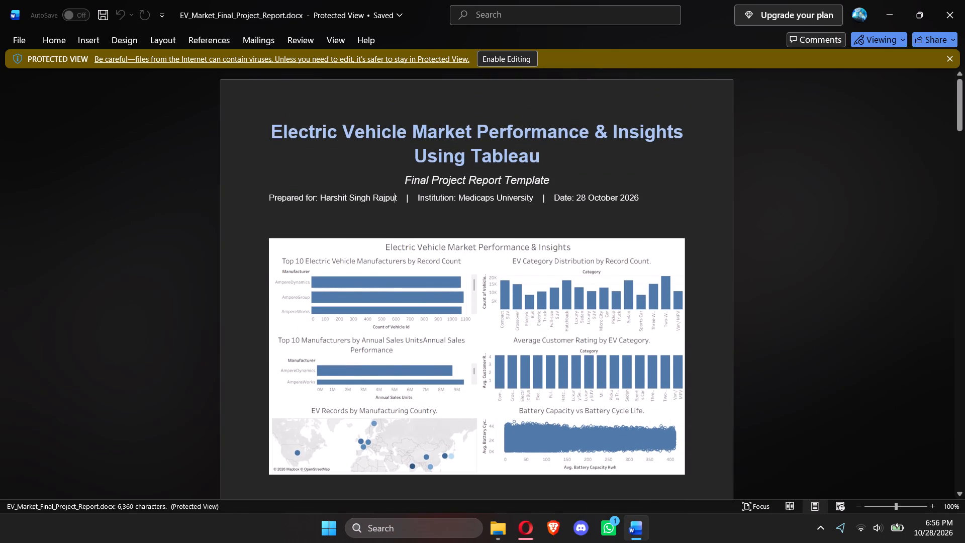
click(521, 52)
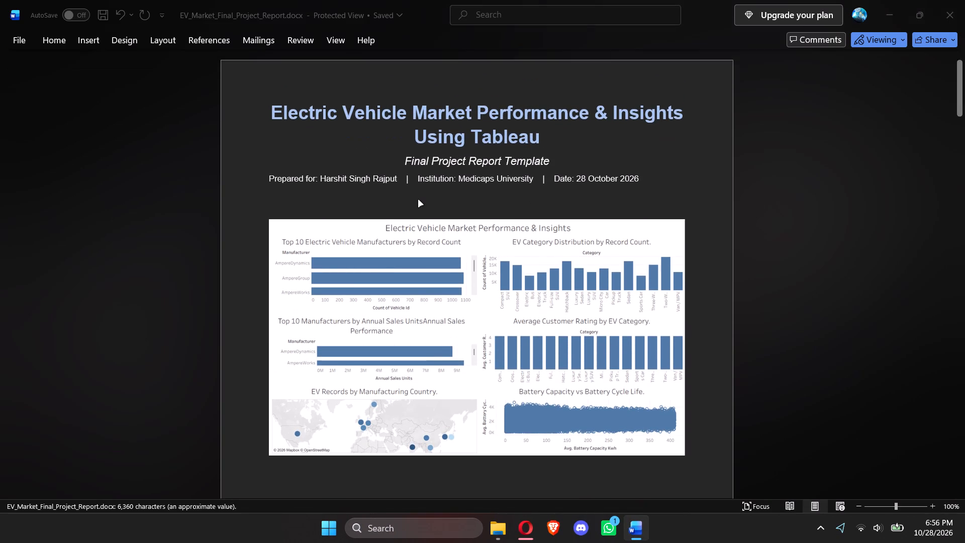
Replace the Prepared for name beneath the report title with Tanishq's full name.
click(398, 242)
key(ctrl+BackSpace)
key(ctrl+BackSpace)
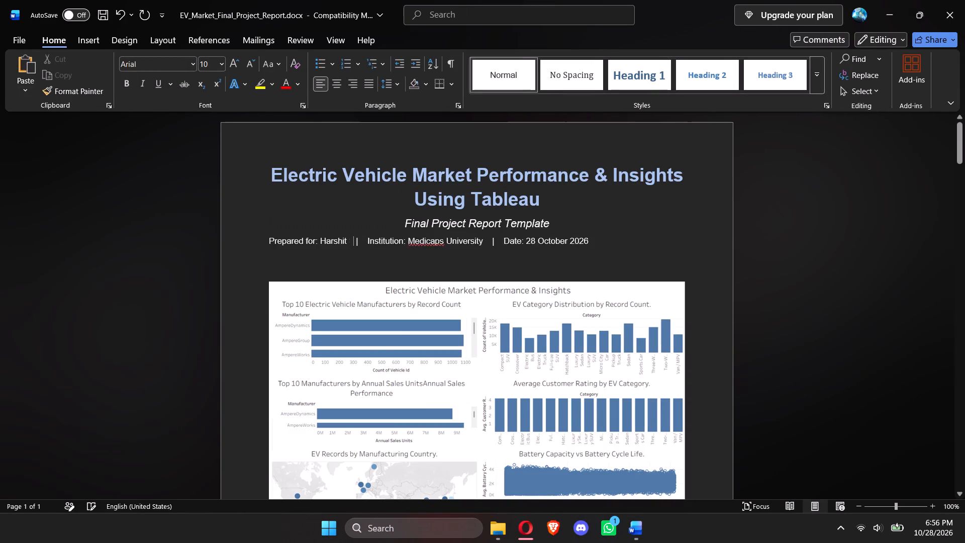
key(ctrl+BackSpace)
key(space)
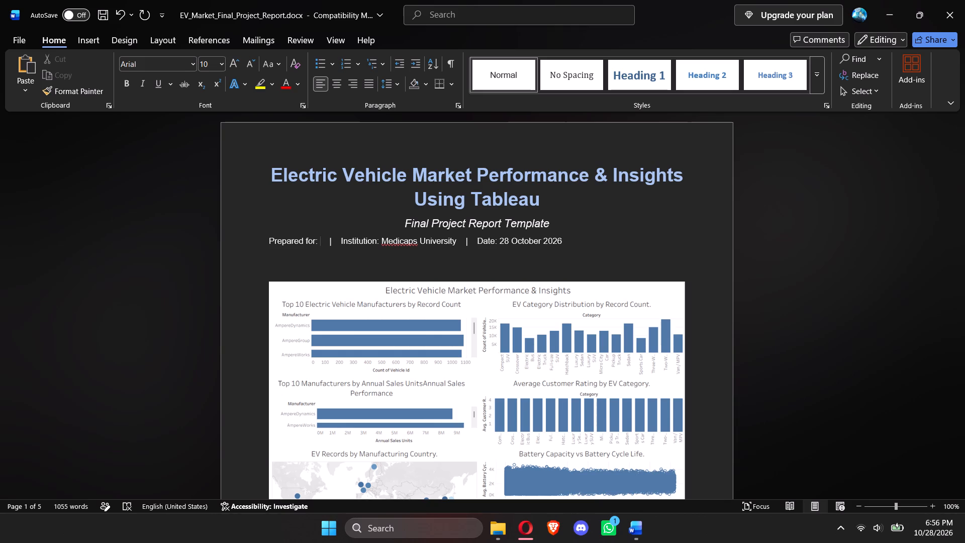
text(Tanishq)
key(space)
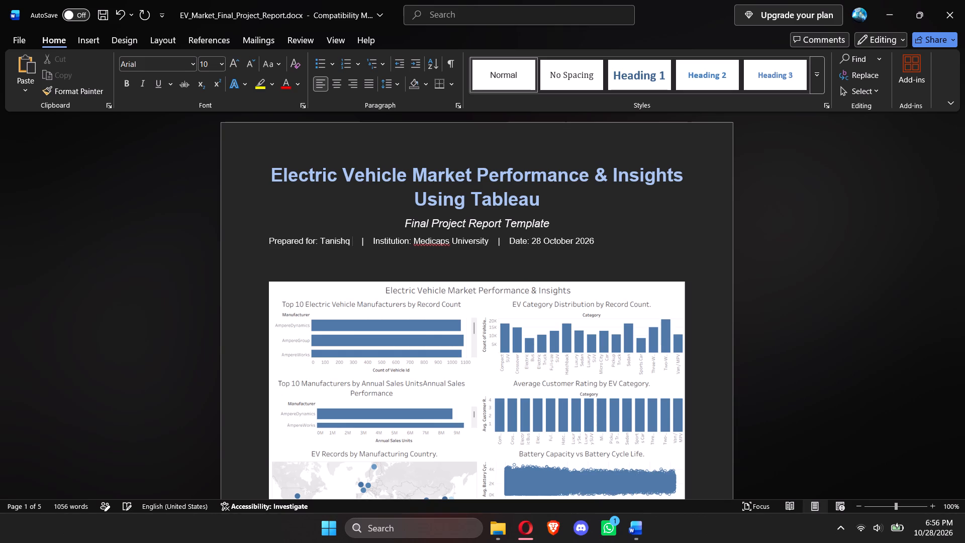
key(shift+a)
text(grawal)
Replace the student name under Student / Project Details with Tanishq's full name, then save and close the report.
scroll(509, 314, down, 11)
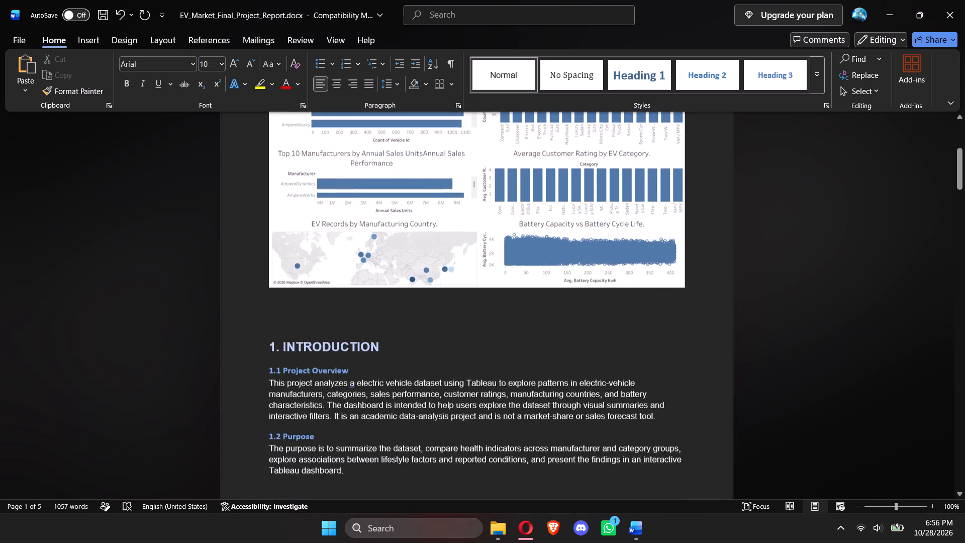
scroll(507, 322, down, 20)
scroll(507, 322, down, 20)
scroll(507, 322, down, 5)
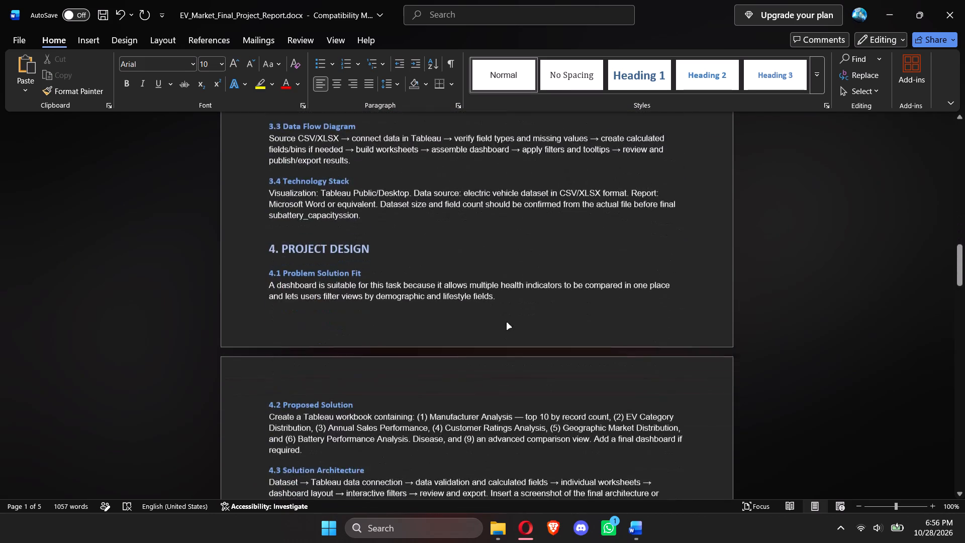
scroll(507, 322, down, 20)
scroll(507, 322, down, 20)
scroll(507, 322, down, 5)
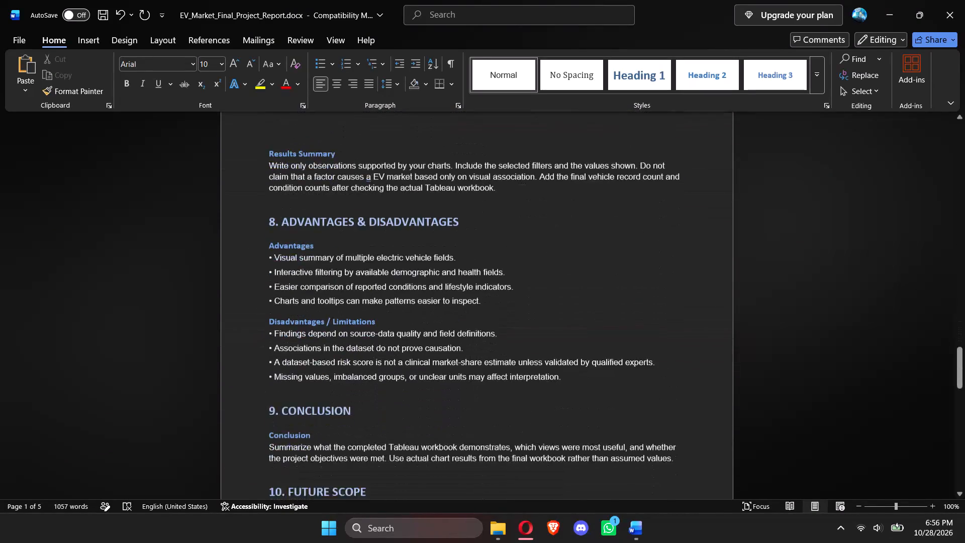
scroll(500, 350, down, 20)
scroll(500, 350, down, 7)
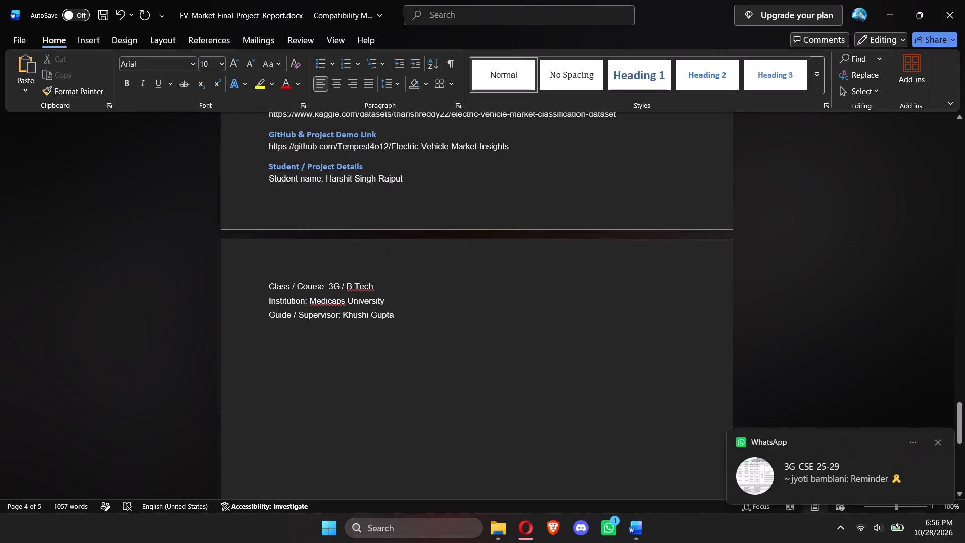
drag(410, 176, 325, 175)
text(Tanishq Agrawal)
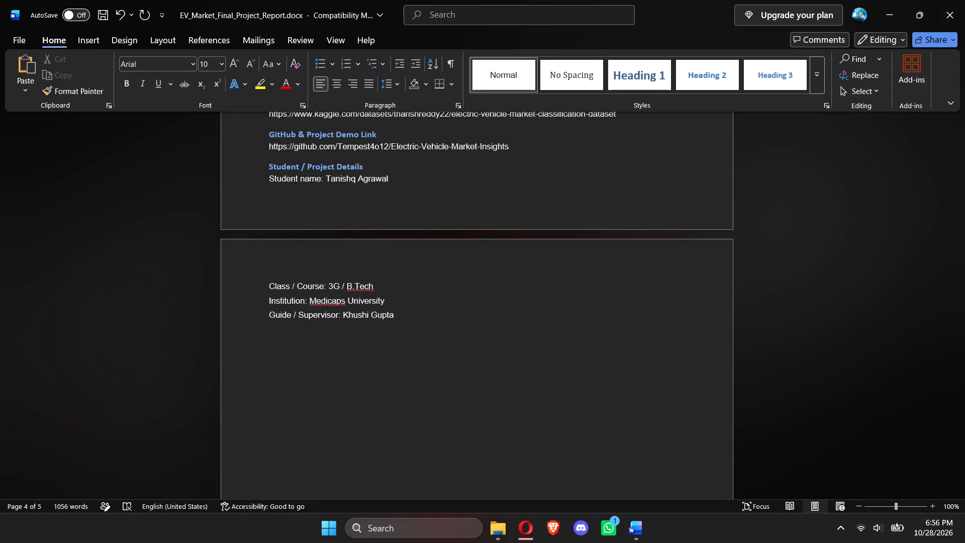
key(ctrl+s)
scroll(484, 202, up, 8)
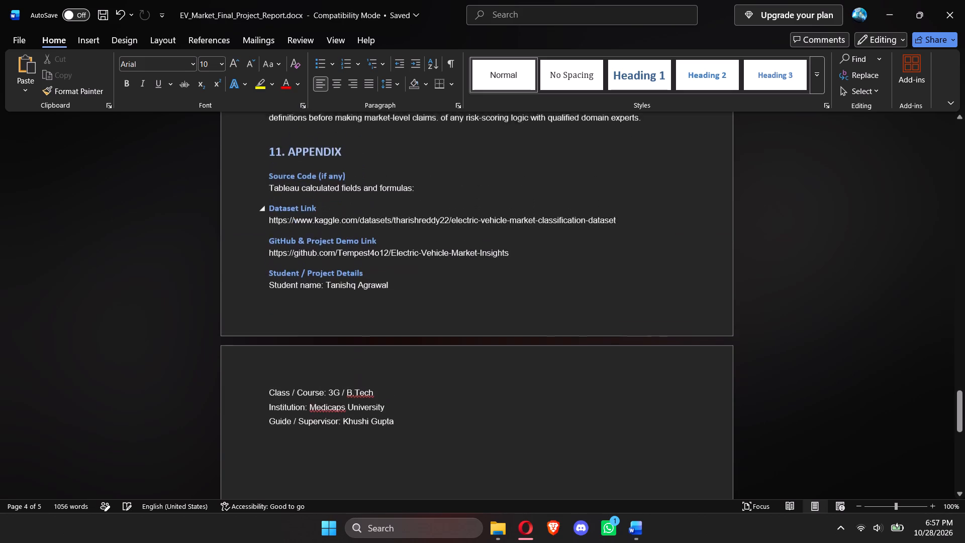
scroll(481, 222, up, 15)
click(964, 0)
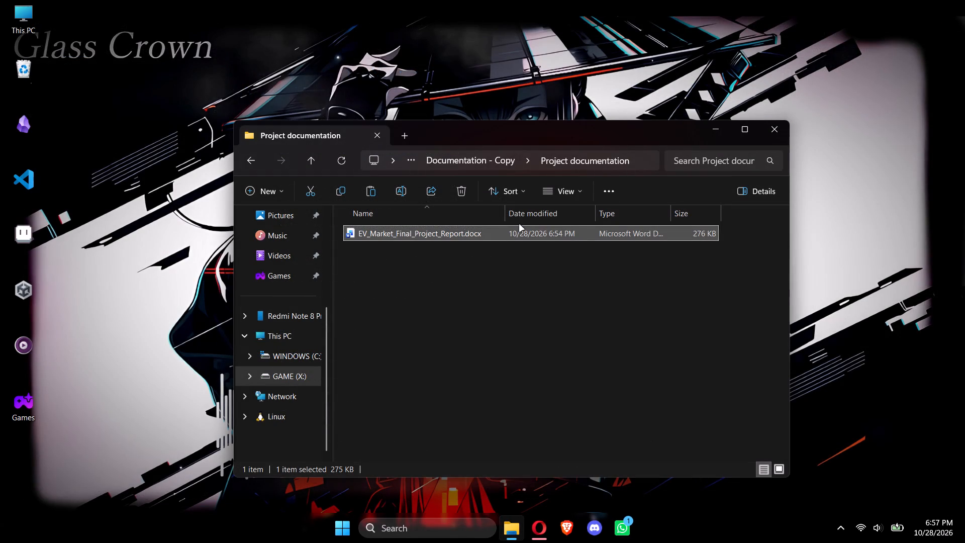
Rename the Documentation - Copy folder on the GAME (X:) drive as Documentation - Tanishq.
click(518, 224)
double_click(510, 360)
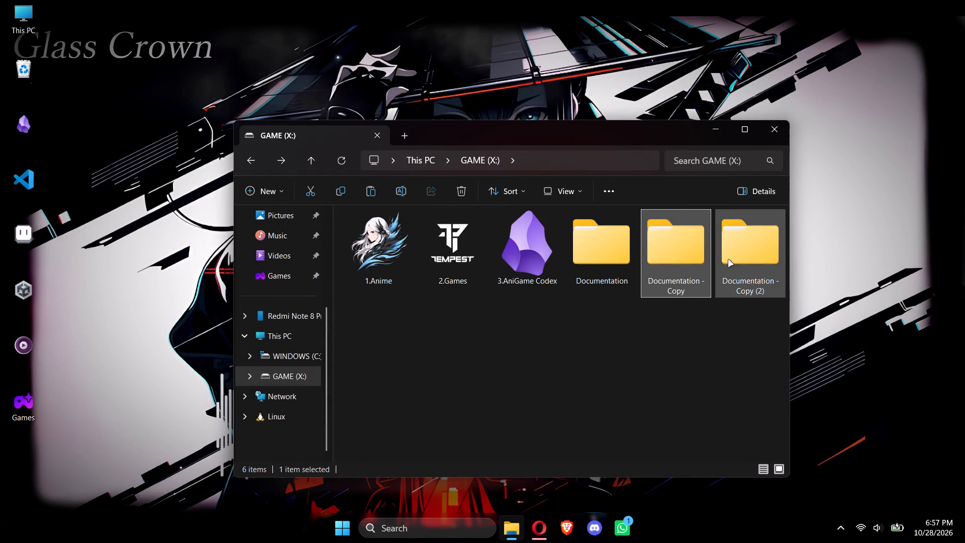
double_click(733, 253)
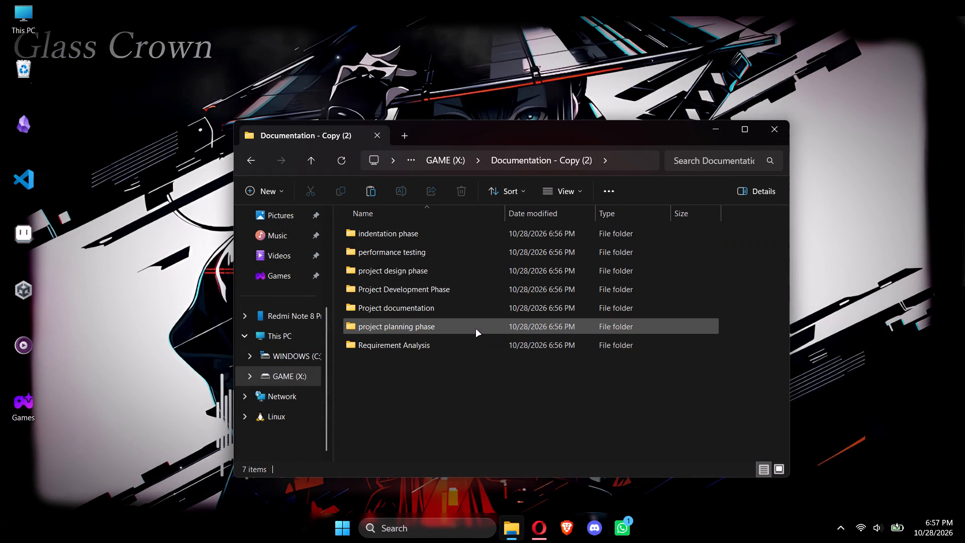
click(485, 335)
click(659, 275)
click(665, 279)
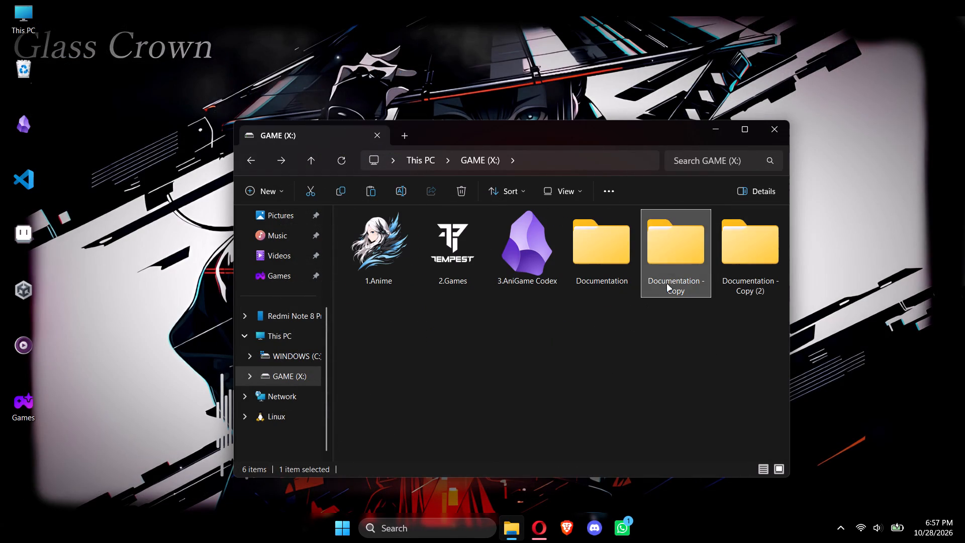
key(Right)
key(ctrl+BackSpace)
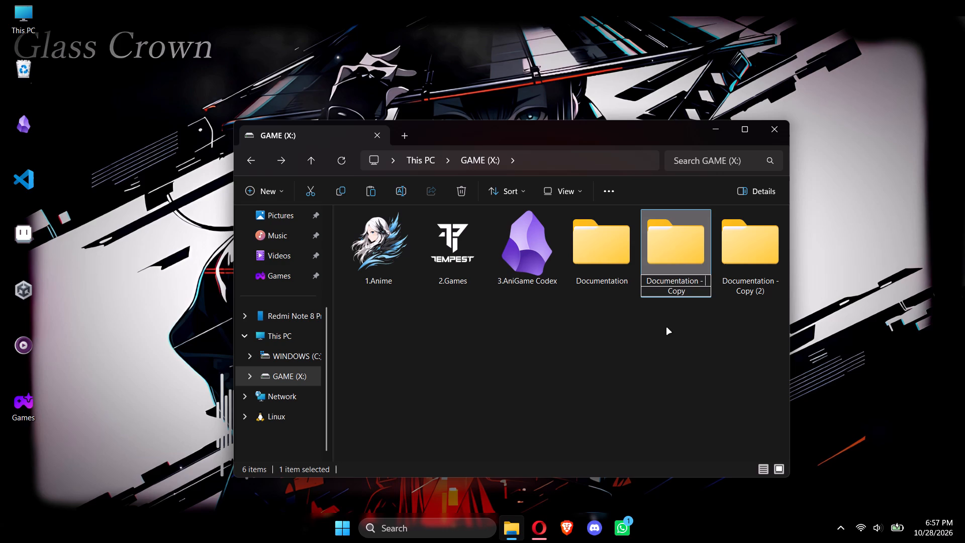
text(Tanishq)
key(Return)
Rename the Documentation - Copy (2) folder as Documentation - Rishi.
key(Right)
click(742, 289)
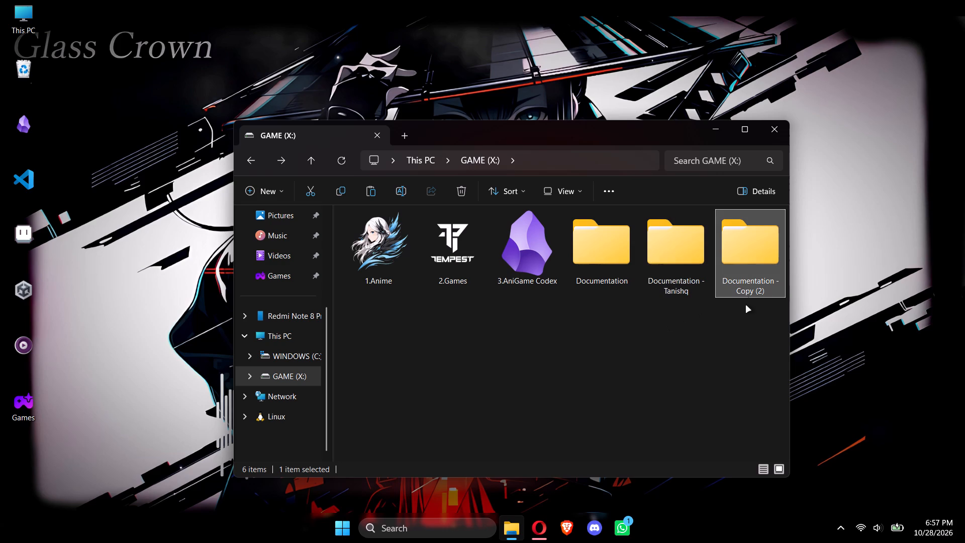
key(Right)
key(ctrl+BackSpace)
key(ctrl+BackSpace)
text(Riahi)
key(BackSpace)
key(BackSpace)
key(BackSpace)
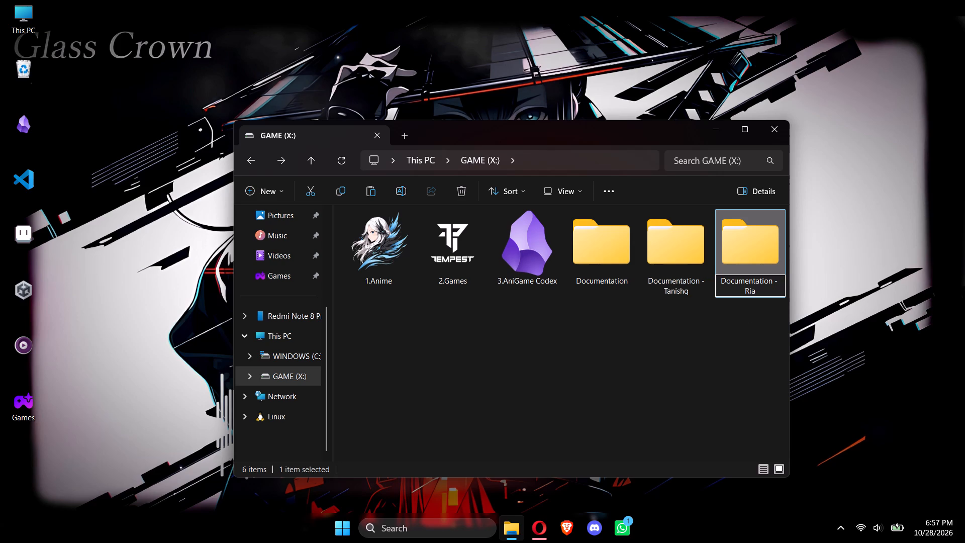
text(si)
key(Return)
click(752, 279)
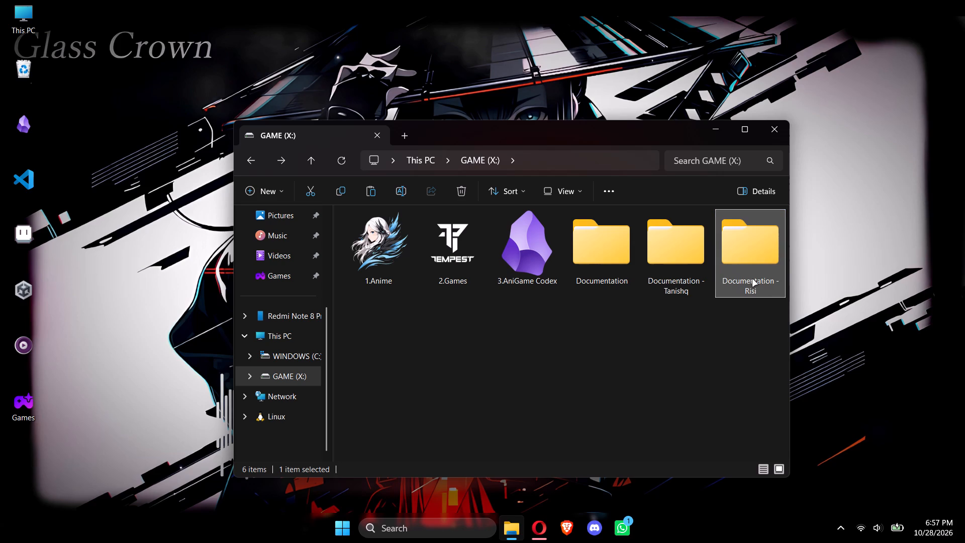
key(Right)
key(BackSpace)
key(BackSpace)
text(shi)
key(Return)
Rename the original Documentation folder as Documentation - Harshit.
click(624, 264)
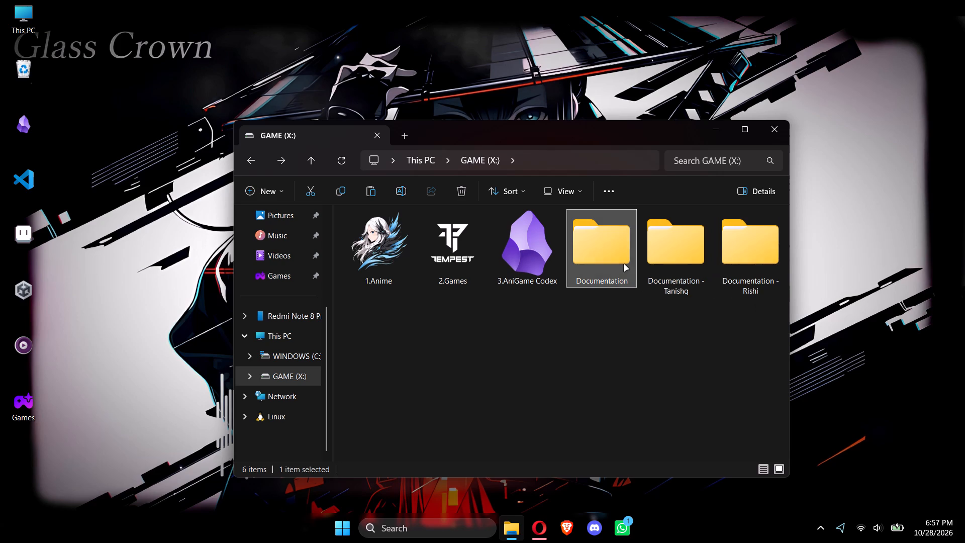
click(602, 279)
key(Right)
key(Left)
key(F3)
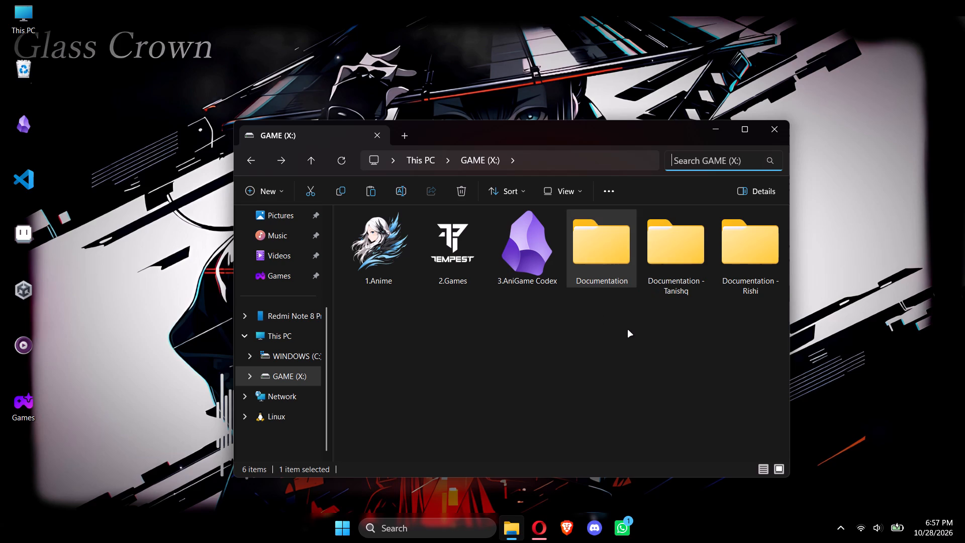
click(617, 267)
click(599, 281)
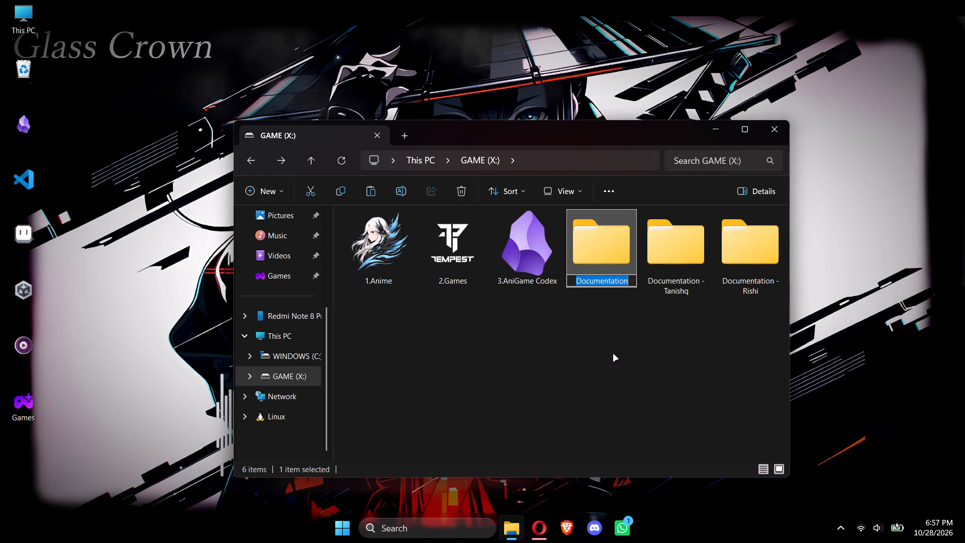
key(Right)
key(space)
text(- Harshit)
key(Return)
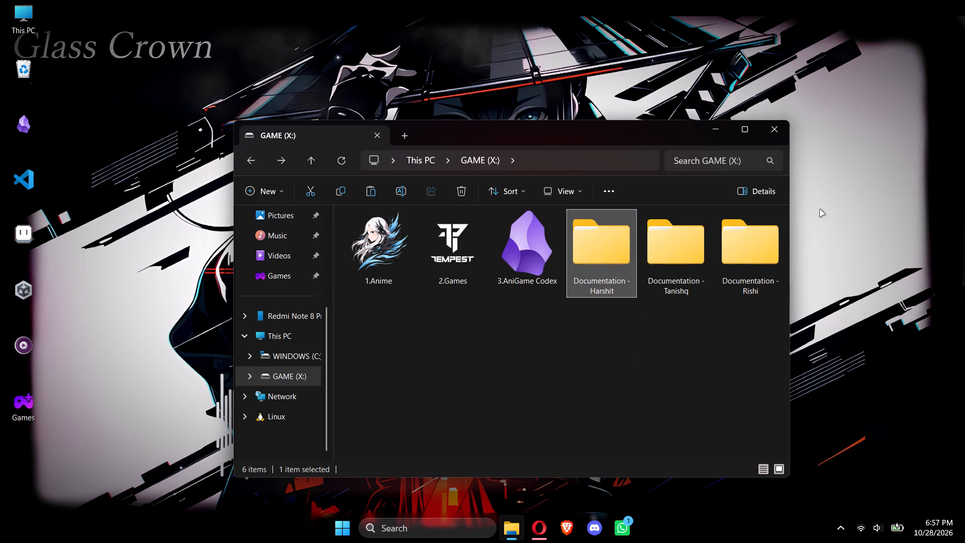
Open EV_Market_Final_Project_Report.docx from the Project documentation folder inside Documentation - Rishi, and enable editing.
double_click(742, 241)
double_click(488, 329)
click(467, 305)
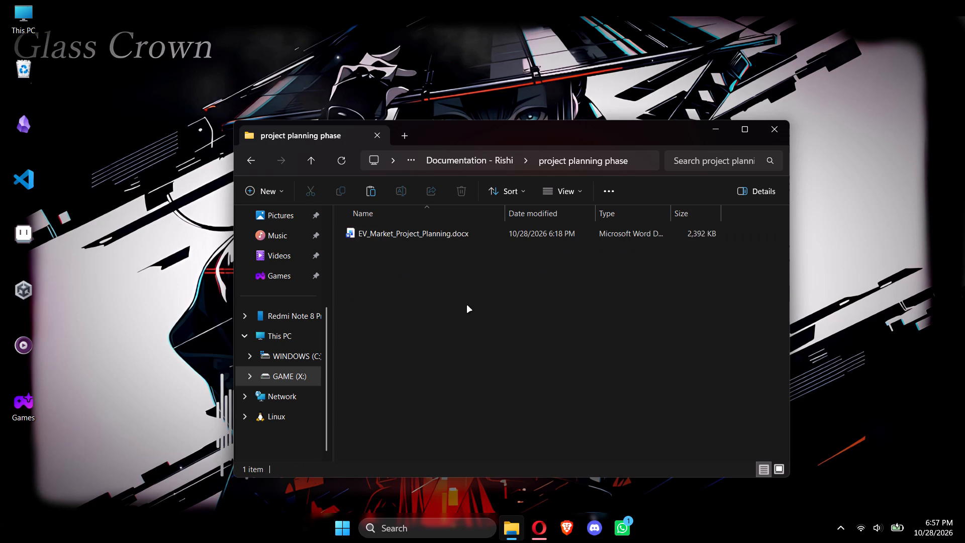
click(478, 316)
double_click(474, 303)
double_click(469, 226)
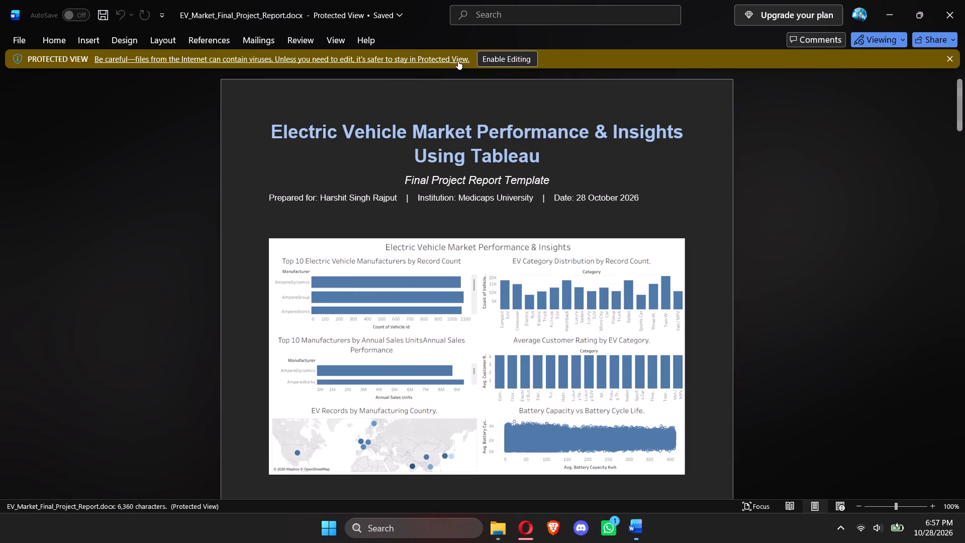
click(517, 50)
click(510, 58)
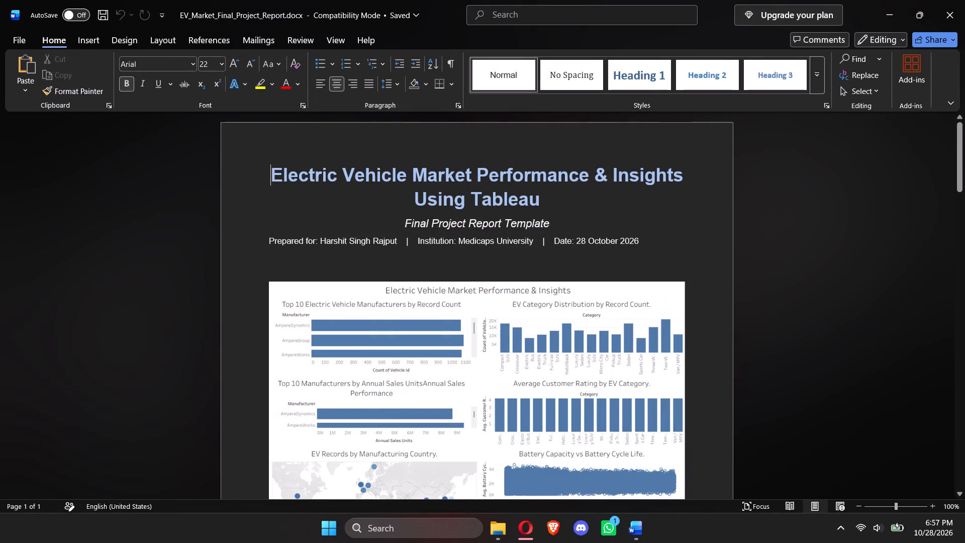
Replace the Prepared for name beneath the report title with Rishi's full name.
click(397, 239)
key(ctrl+BackSpace)
key(ctrl+BackSpace)
key(ctrl+BackSpace)
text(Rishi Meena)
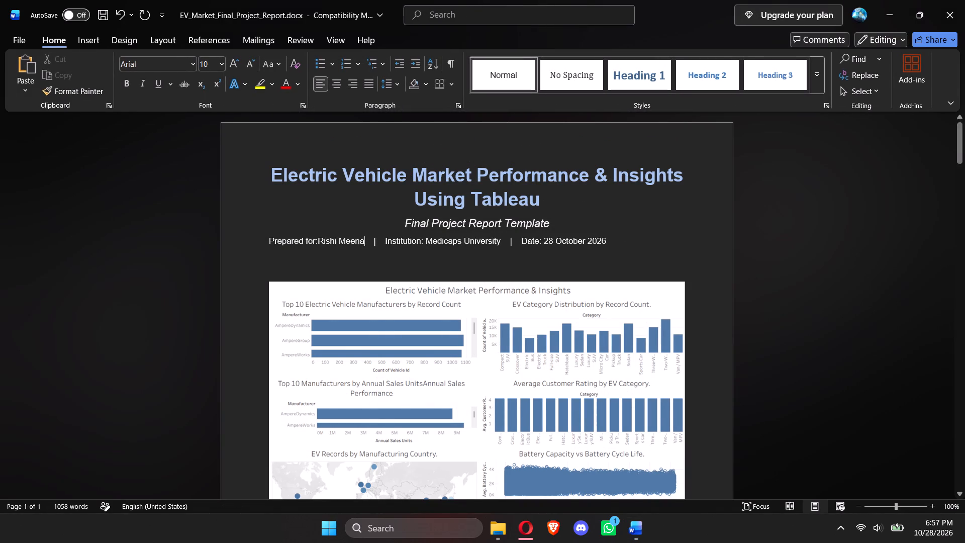
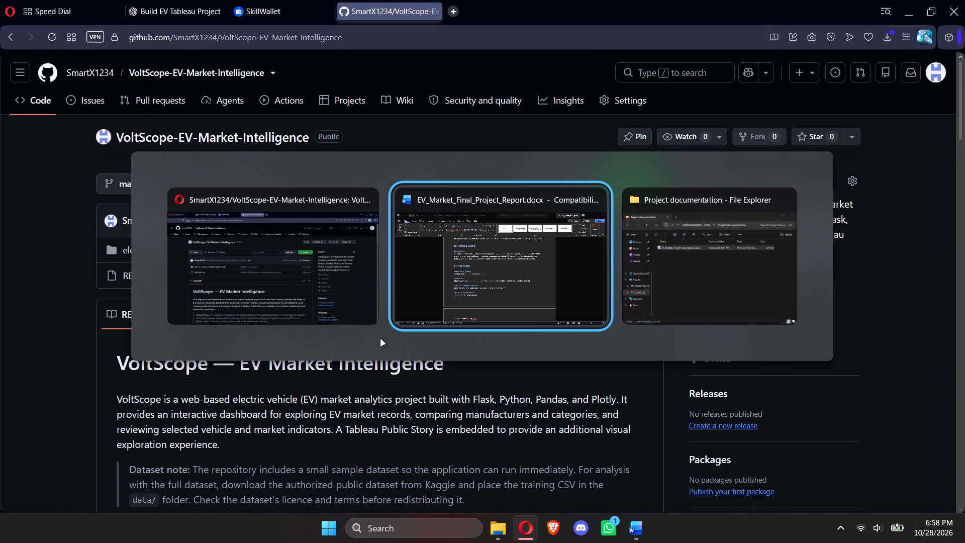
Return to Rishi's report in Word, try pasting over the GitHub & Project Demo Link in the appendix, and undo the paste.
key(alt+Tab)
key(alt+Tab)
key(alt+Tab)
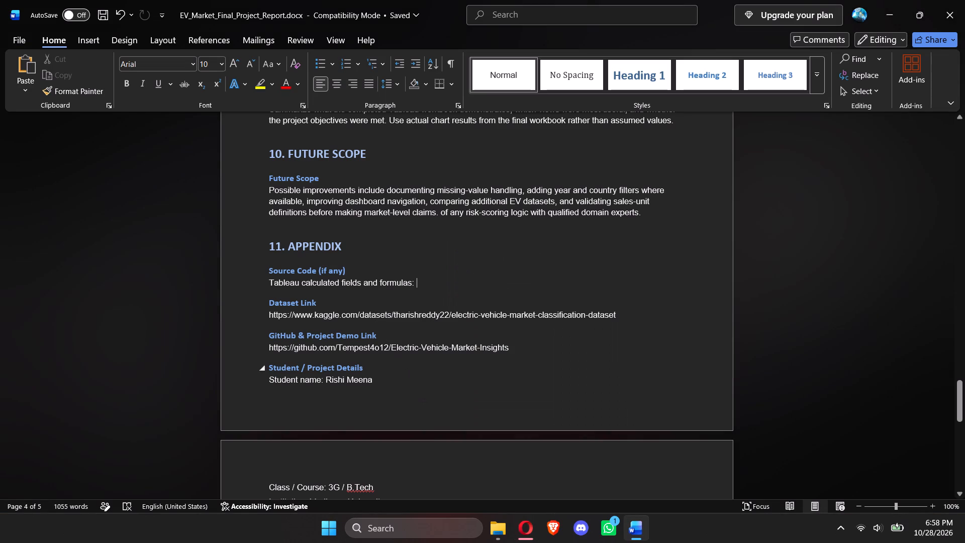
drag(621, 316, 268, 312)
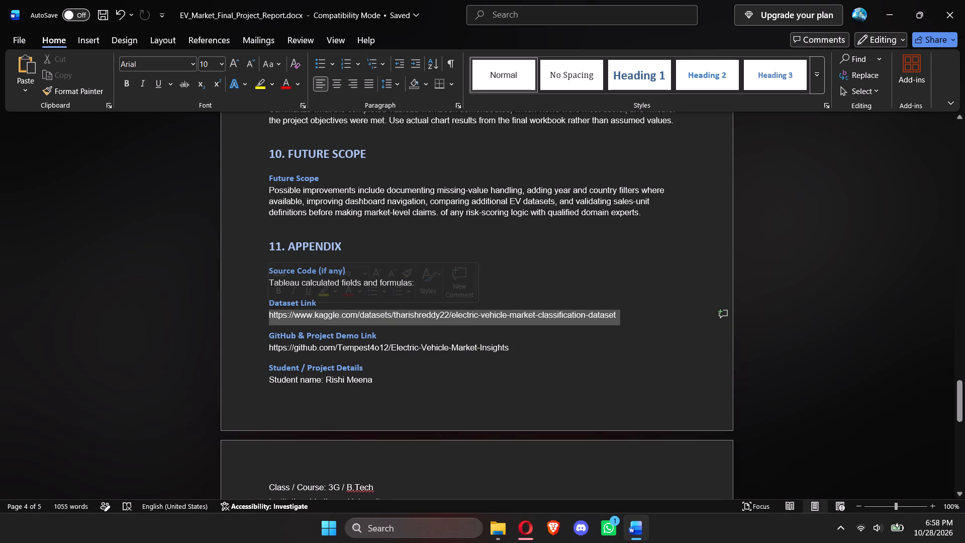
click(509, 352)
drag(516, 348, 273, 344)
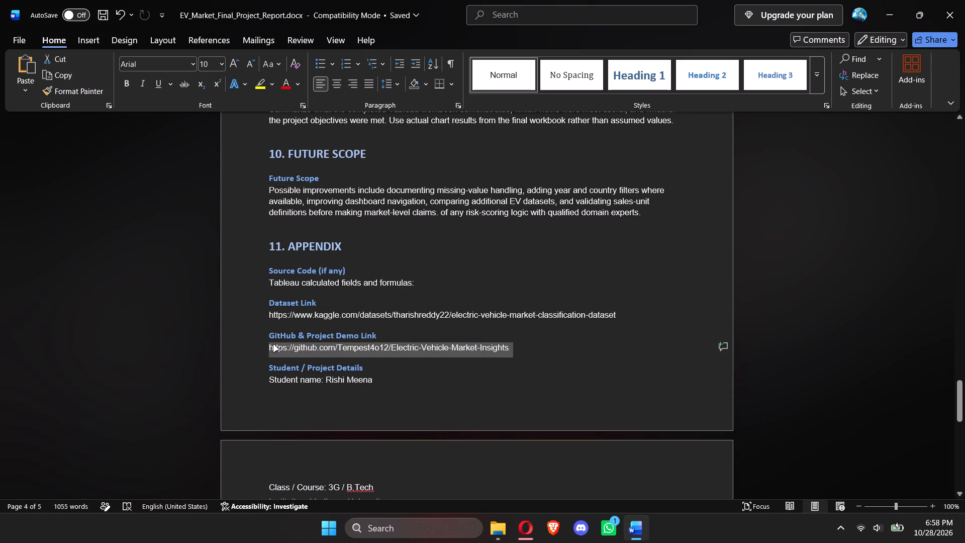
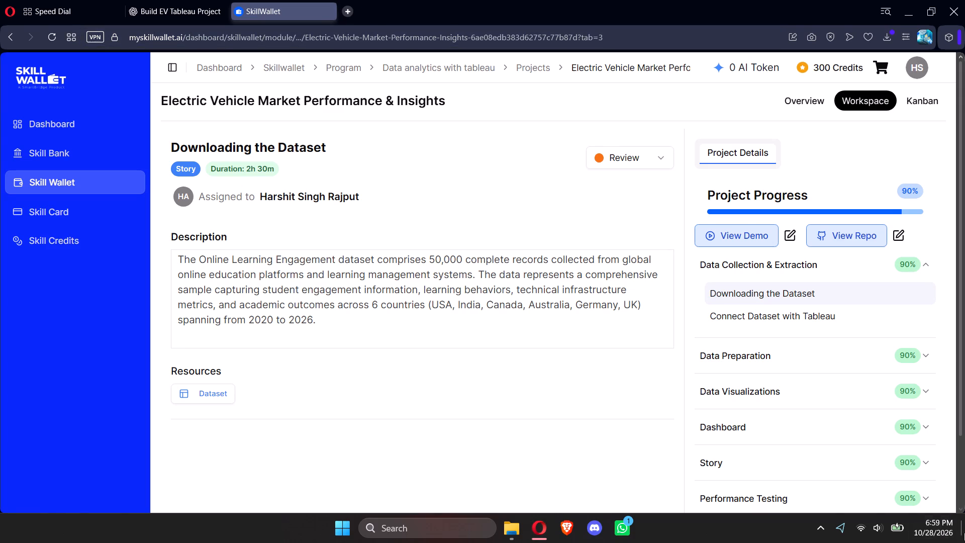
Open EV_Market_Final_Project_Report.docx from Project documentation in the Documentation - Tanishq folder on GAME (X:) and enable editing.
click(964, 532)
click(512, 530)
click(268, 378)
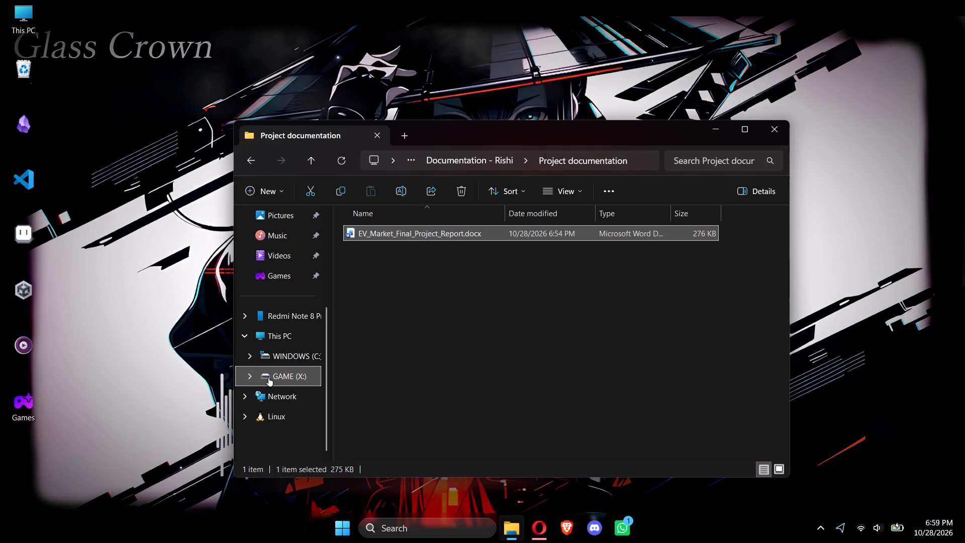
double_click(661, 243)
click(656, 299)
click(737, 254)
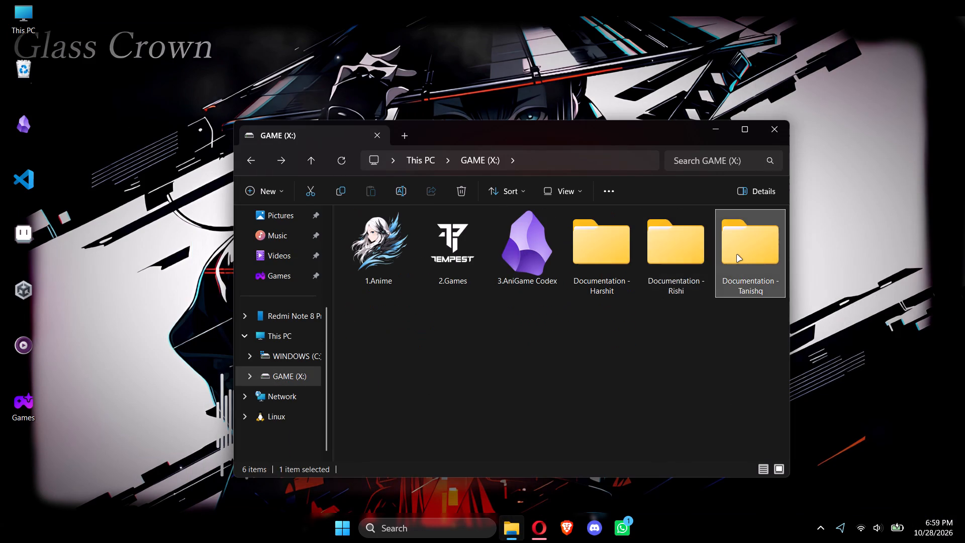
click(737, 254)
double_click(476, 311)
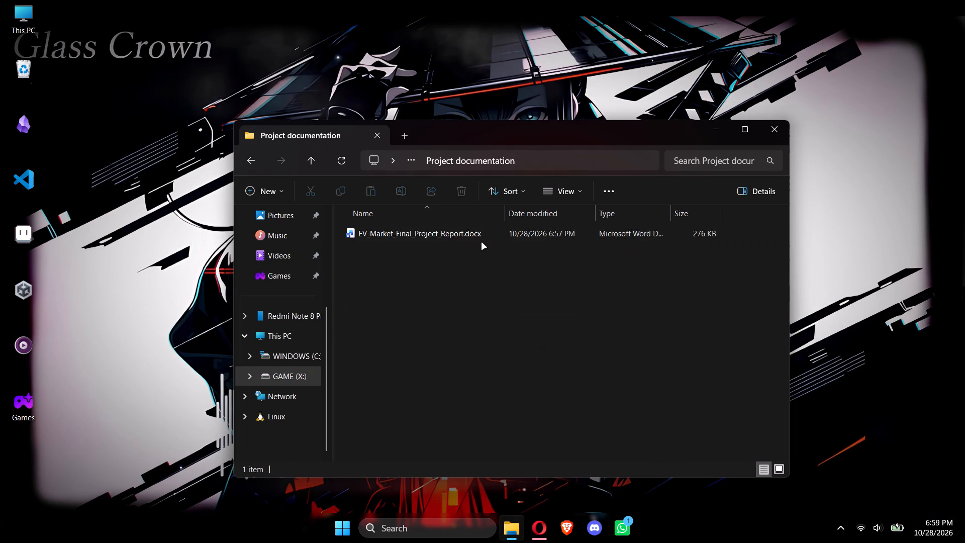
double_click(483, 240)
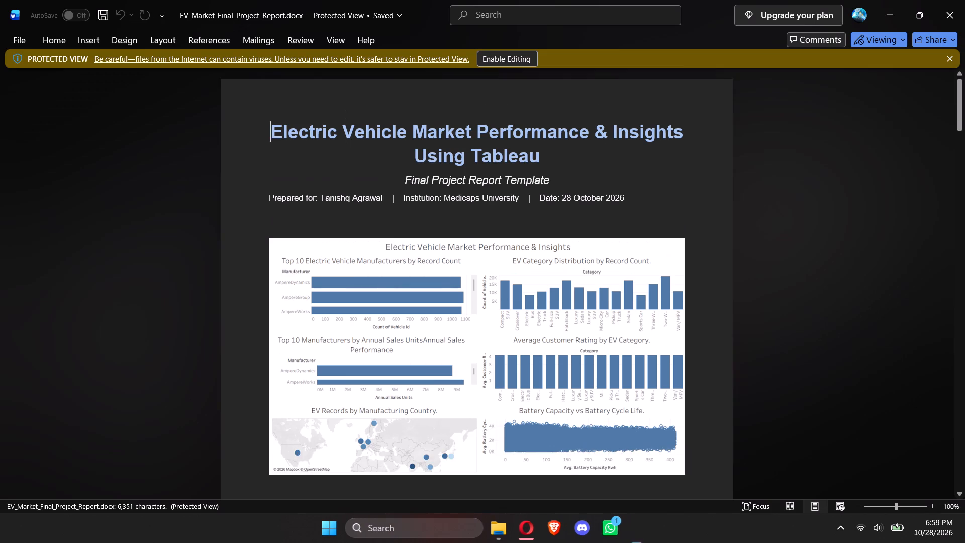
click(538, 61)
click(532, 57)
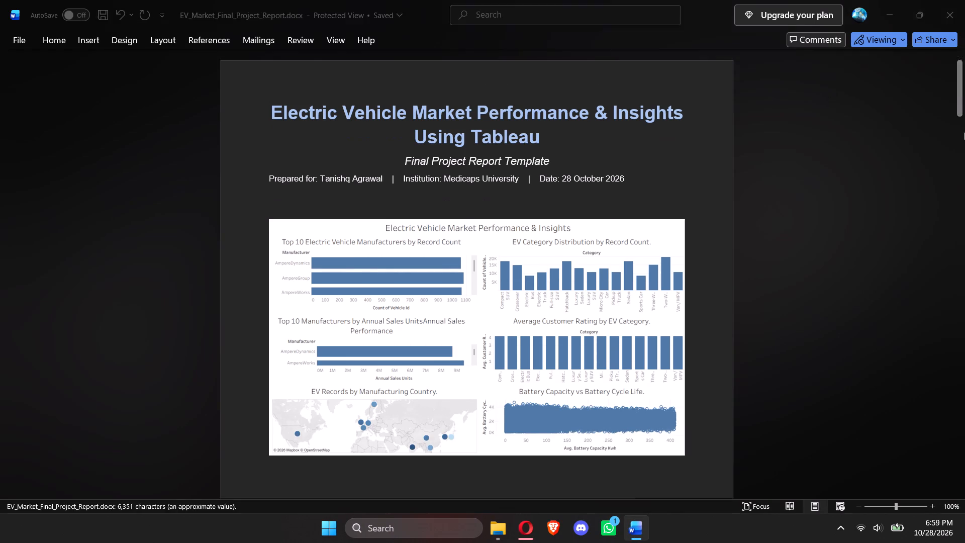
Replace the GitHub & Project Demo Link in the appendix with the copied E-Motion-Insights repository link, save and close the report.
drag(959, 142, 964, 408)
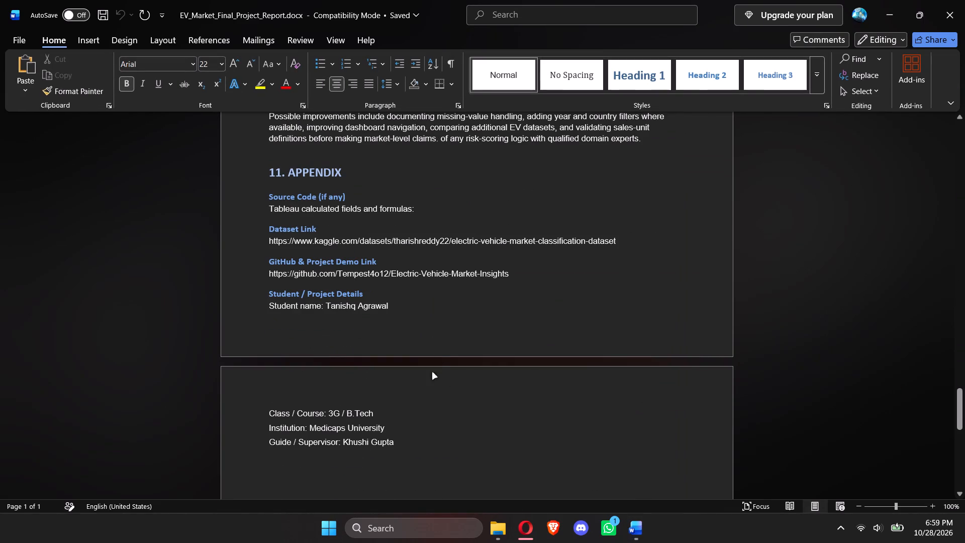
drag(519, 273, 271, 284)
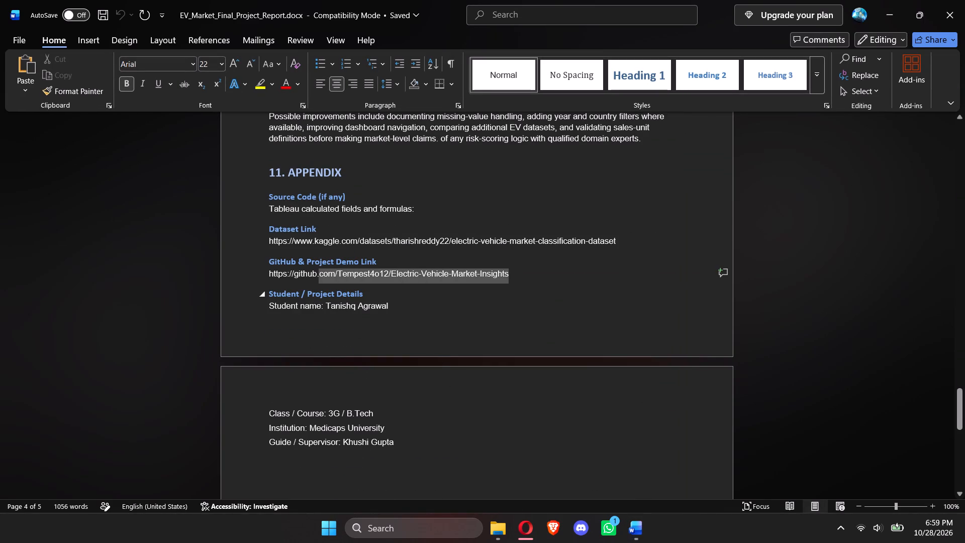
drag(271, 284, 263, 279)
key(BackSpace)
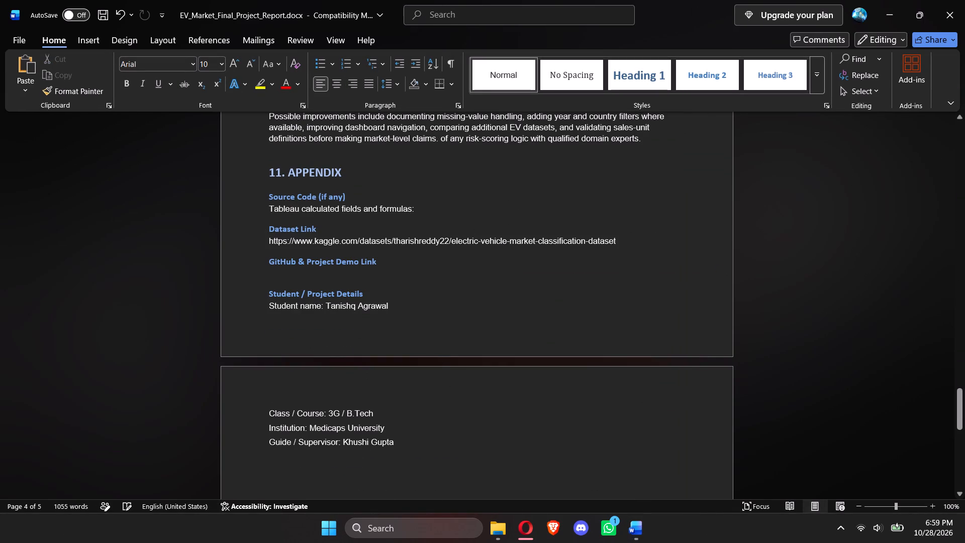
key(ctrl+v)
key(ctrl+s)
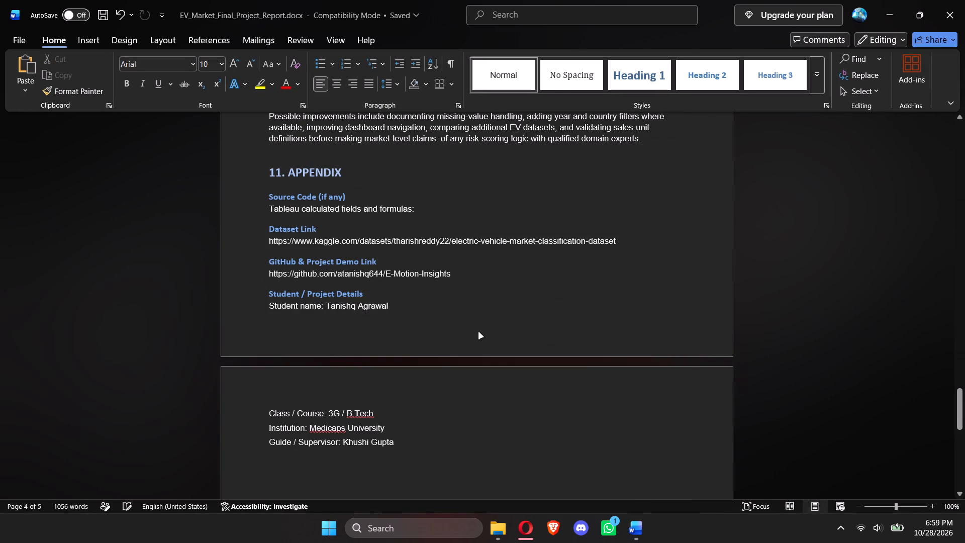
click(964, 1)
Duplicate the Documentation - Tanishq folder on the GAME (X:) drive.
click(654, 291)
click(294, 378)
click(488, 360)
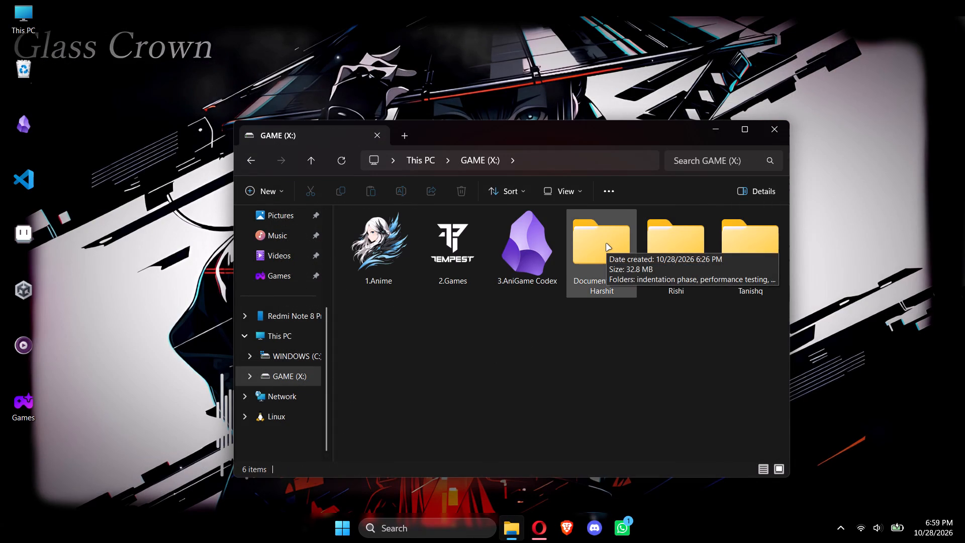
click(589, 328)
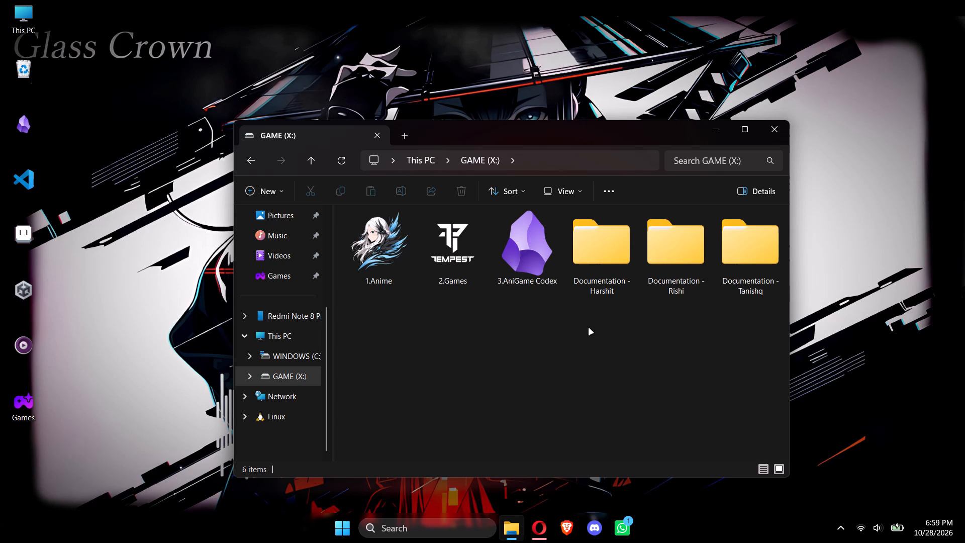
click(589, 328)
click(771, 239)
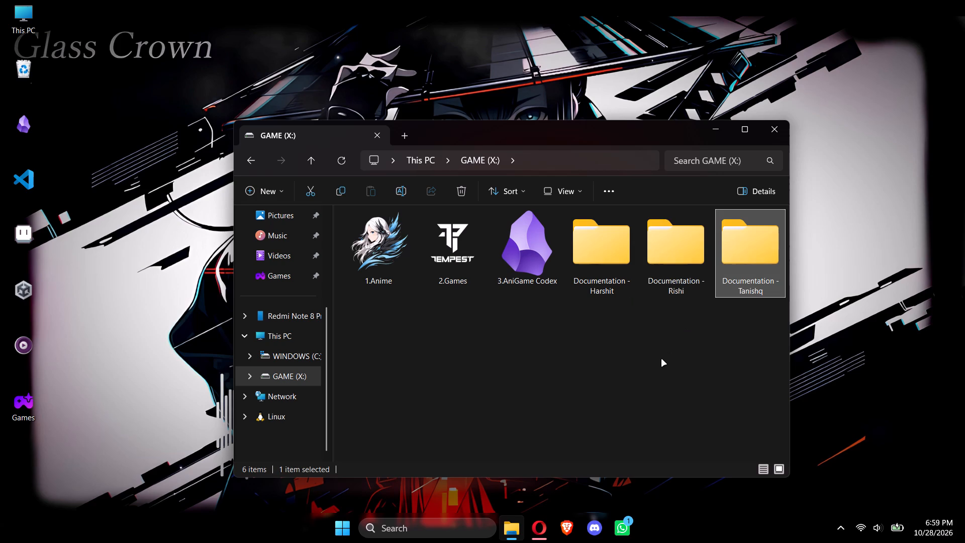
key(ctrl+c)
key(ctrl+v)
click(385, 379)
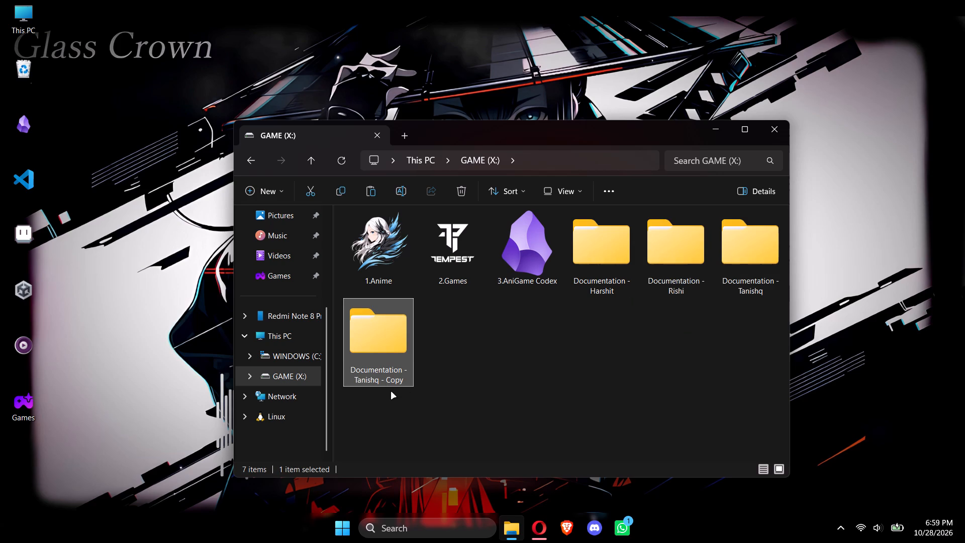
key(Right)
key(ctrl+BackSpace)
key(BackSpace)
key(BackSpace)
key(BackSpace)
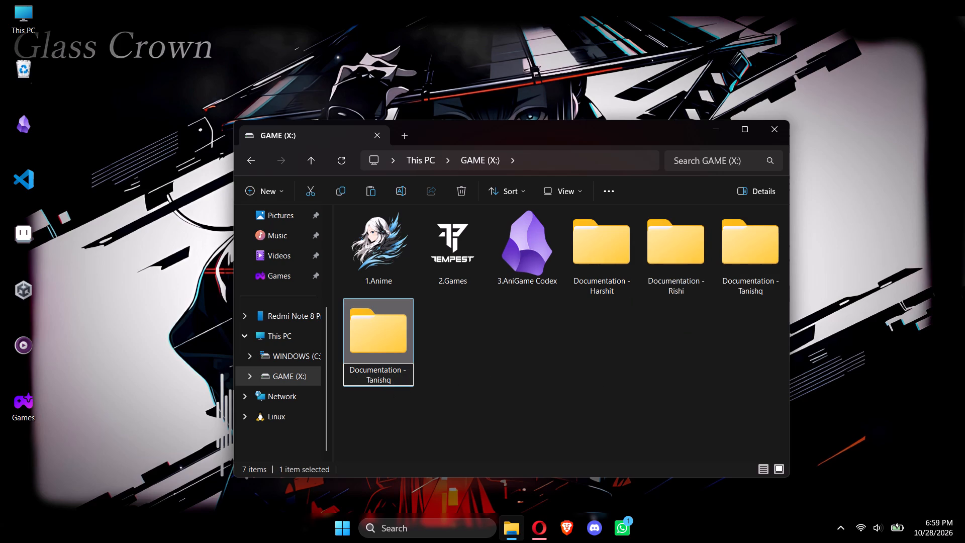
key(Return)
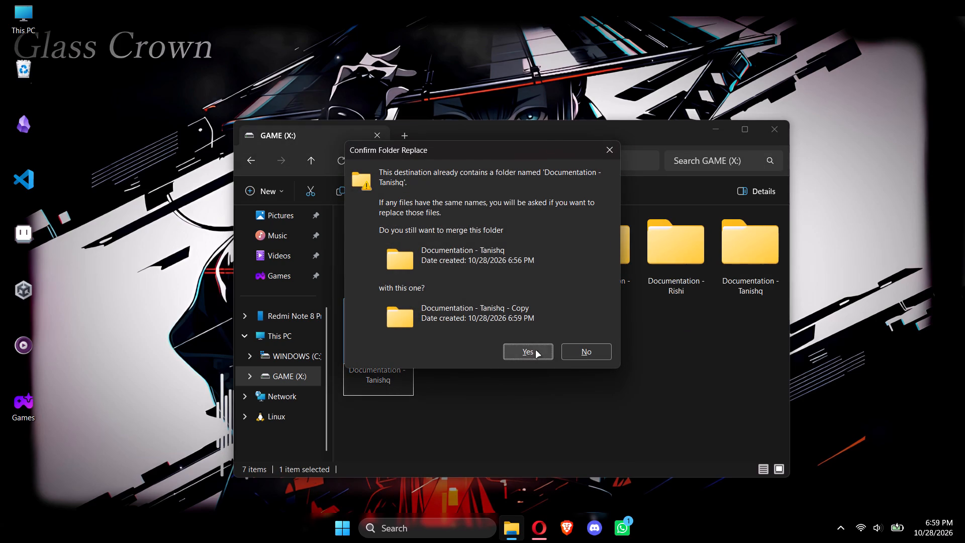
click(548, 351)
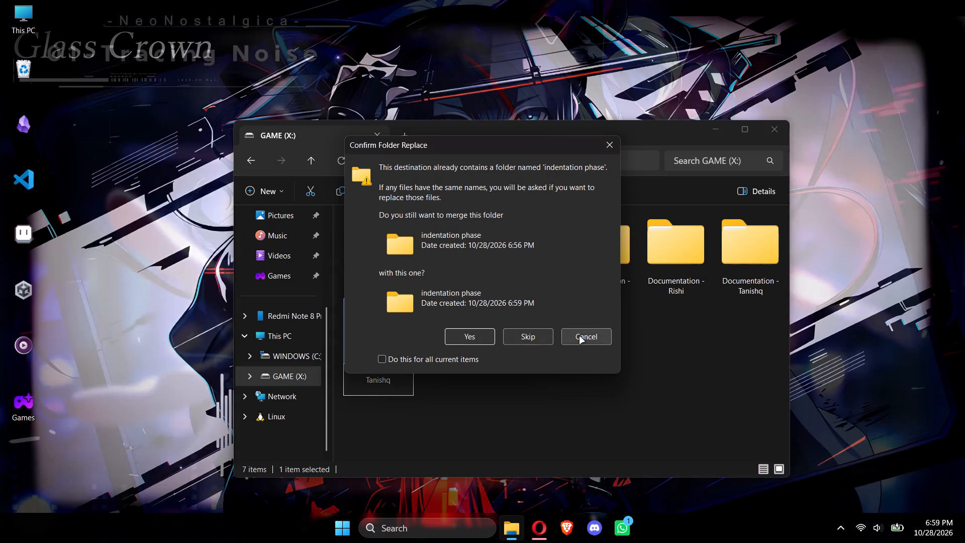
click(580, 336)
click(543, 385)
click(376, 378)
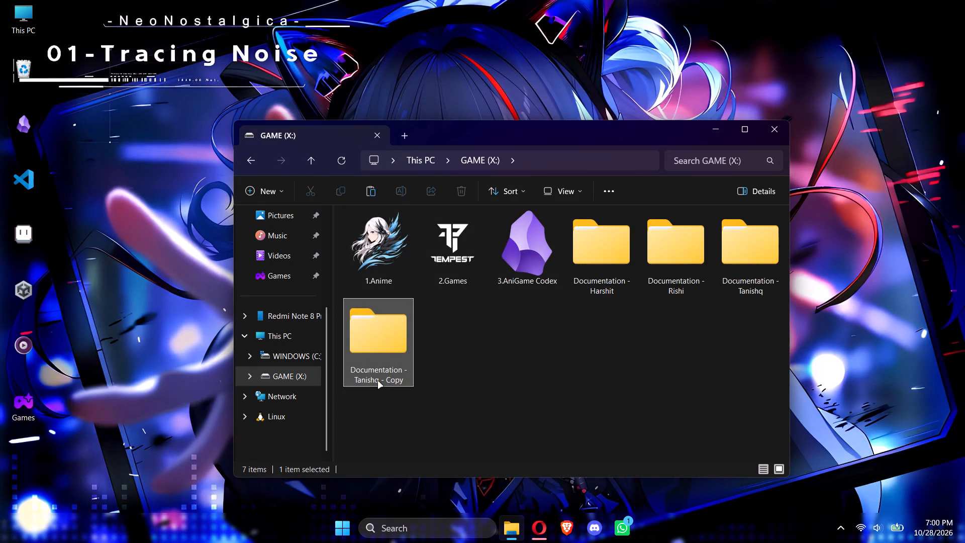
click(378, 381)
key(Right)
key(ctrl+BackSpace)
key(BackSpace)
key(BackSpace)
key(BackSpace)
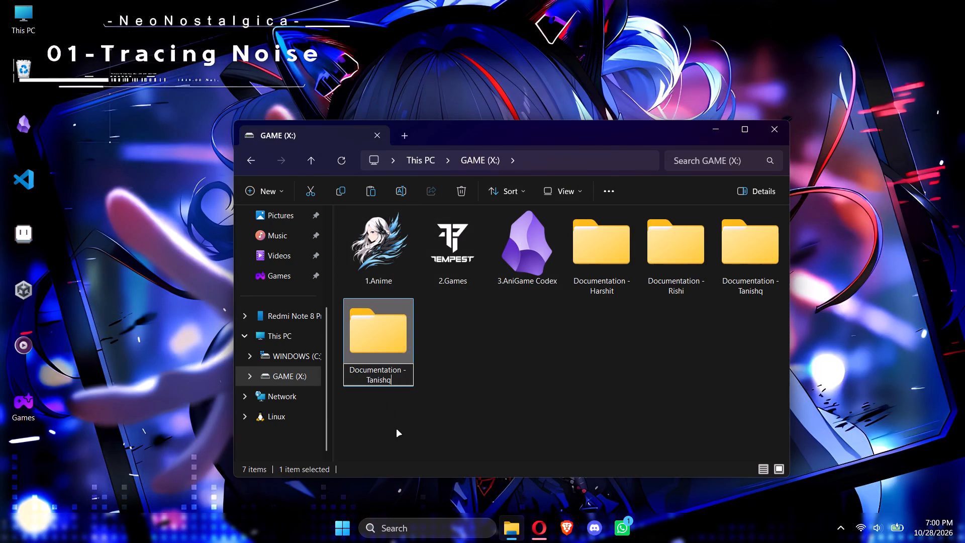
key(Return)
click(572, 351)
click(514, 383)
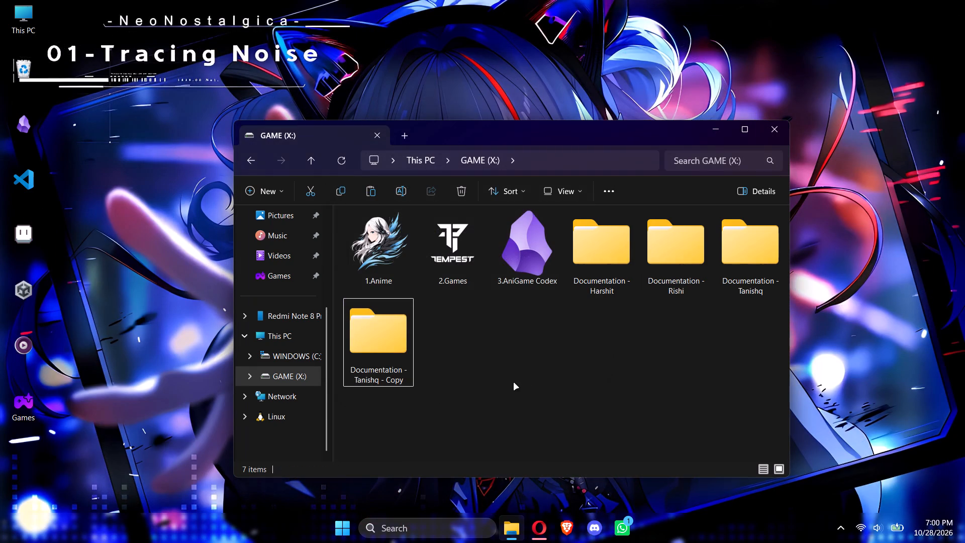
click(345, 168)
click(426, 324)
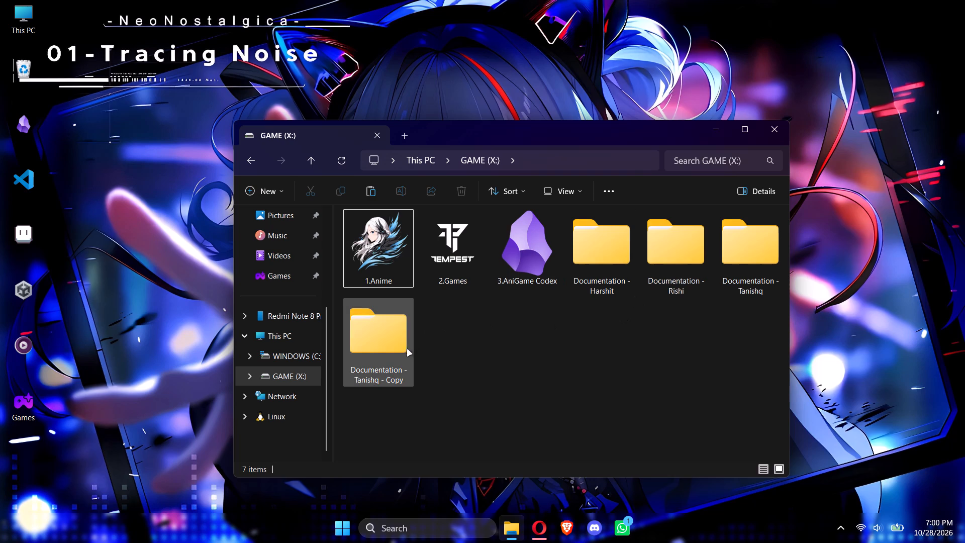
Rename the copied Tanishq folder as Documentation - Krish.
click(405, 348)
click(374, 374)
key(Right)
key(BackSpace)
key(BackSpace)
key(BackSpace)
key(BackSpace)
key(BackSpace)
key(BackSpace)
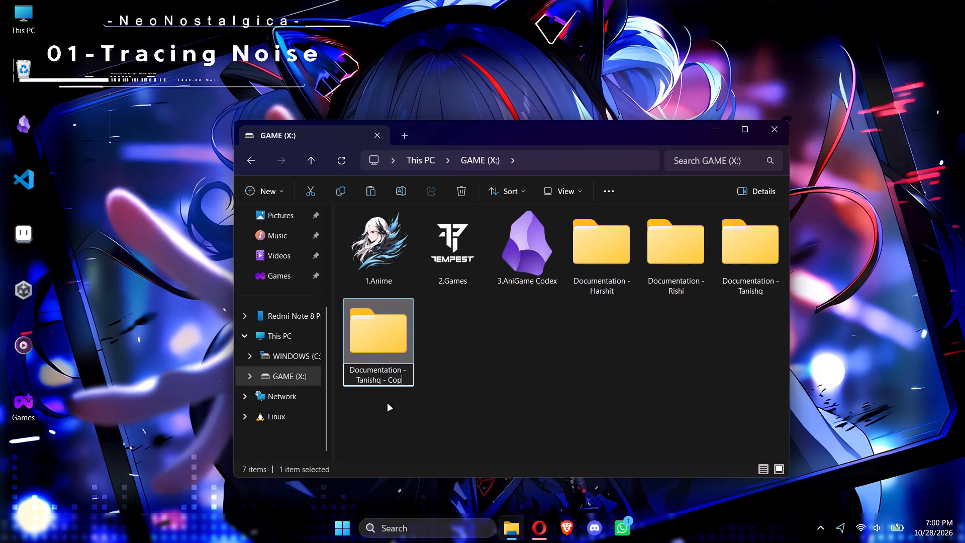
key(ctrl+BackSpace)
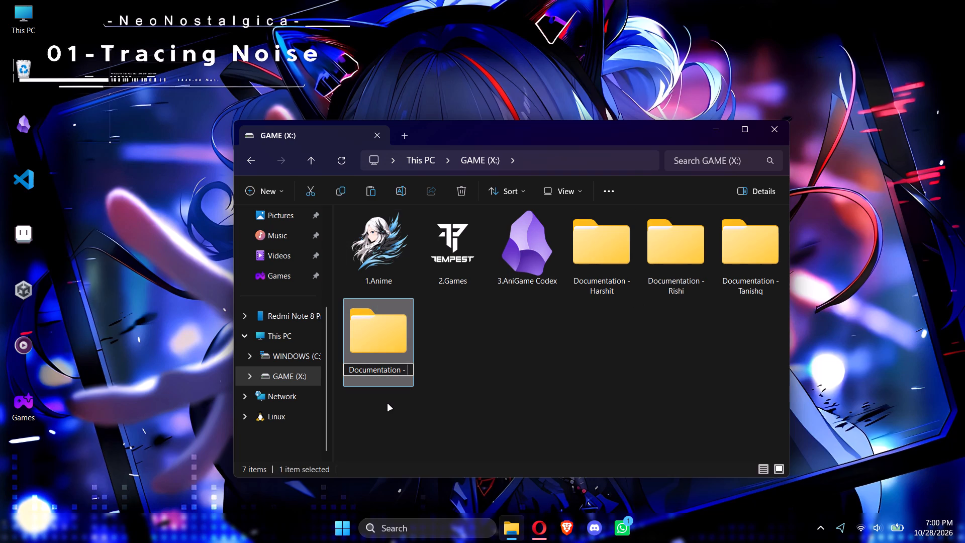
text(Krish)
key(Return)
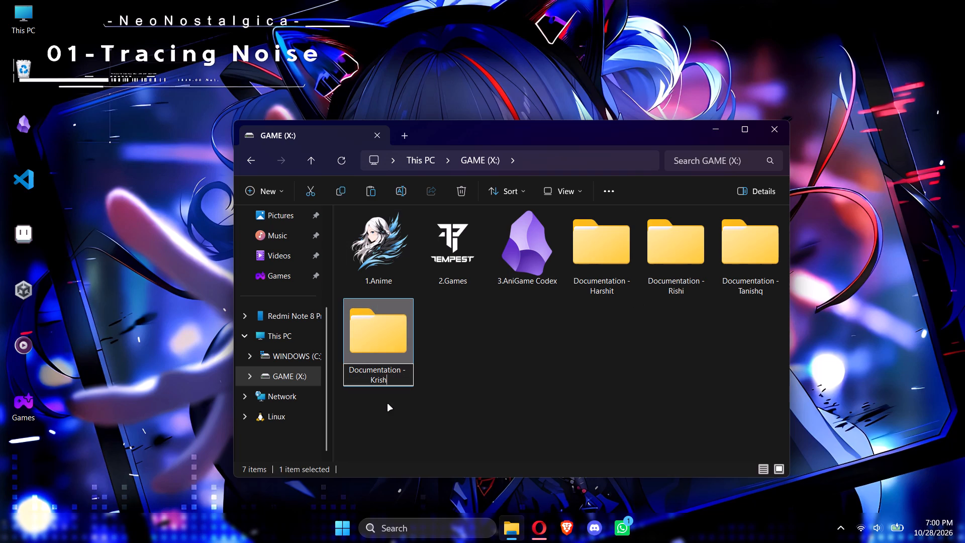
Open the EV market final report from Project documentation in the Documentation - Krish folder and enable editing.
double_click(372, 340)
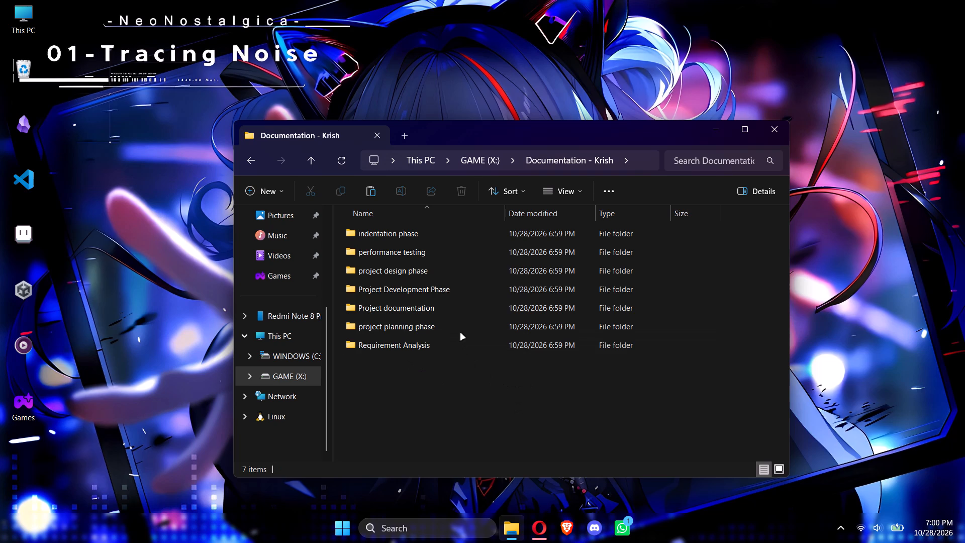
double_click(467, 310)
double_click(439, 228)
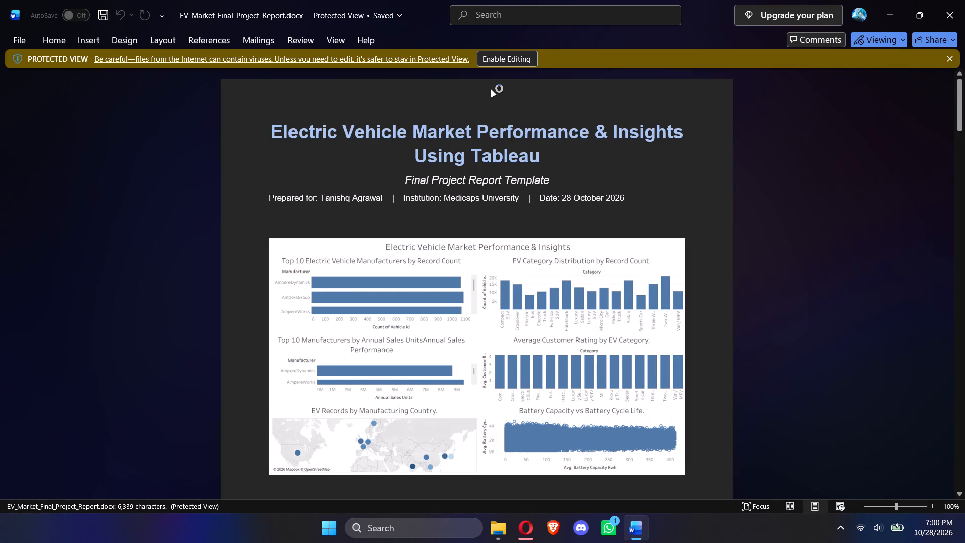
click(518, 58)
Replace the name after "Prepared for:" on the report's first page with Krish's full name.
click(384, 237)
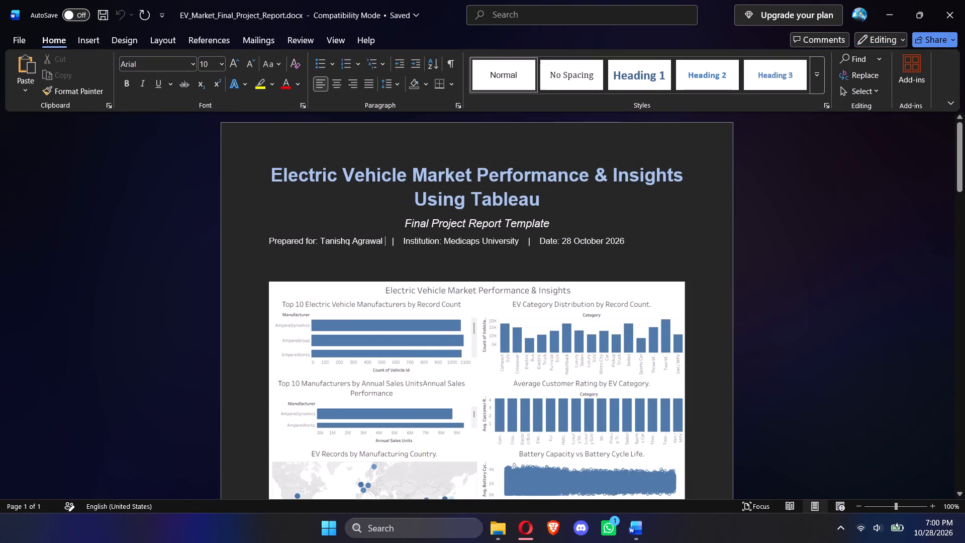
key(Left)
key(ctrl+BackSpace)
key(ctrl+BackSpace)
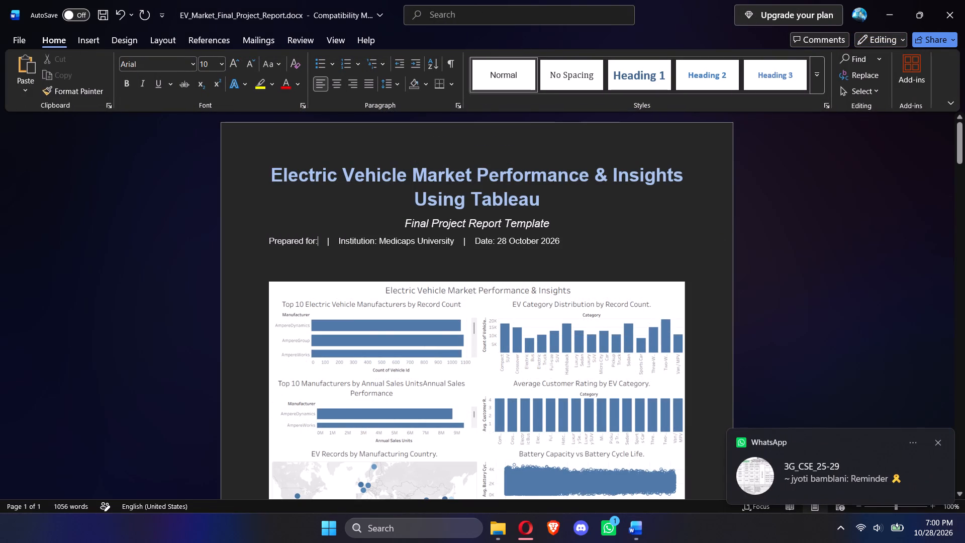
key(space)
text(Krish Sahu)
Replace the student name under Student / Project Details in the appendix with Krish's full name.
scroll(398, 289, down, 20)
scroll(398, 289, down, 2)
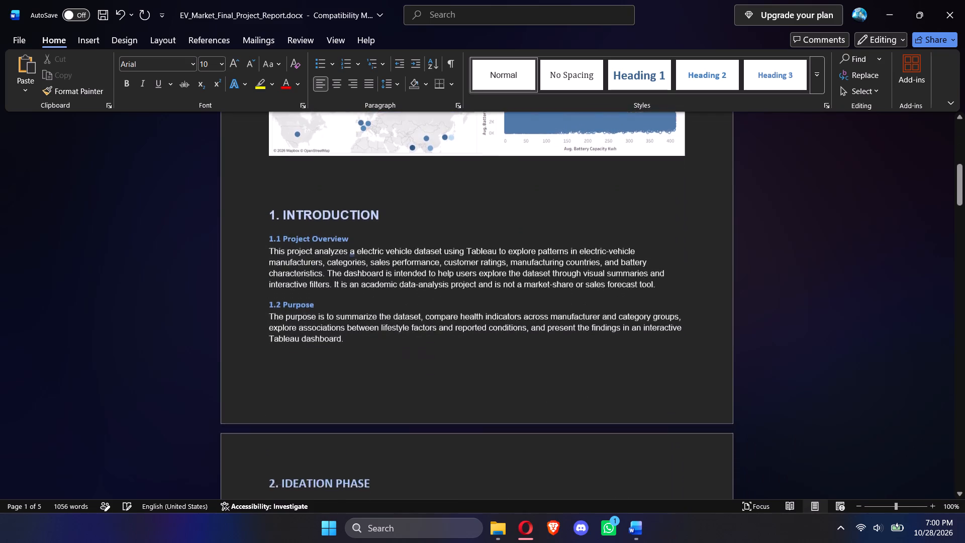
scroll(465, 266, down, 3)
drag(961, 196, 964, 404)
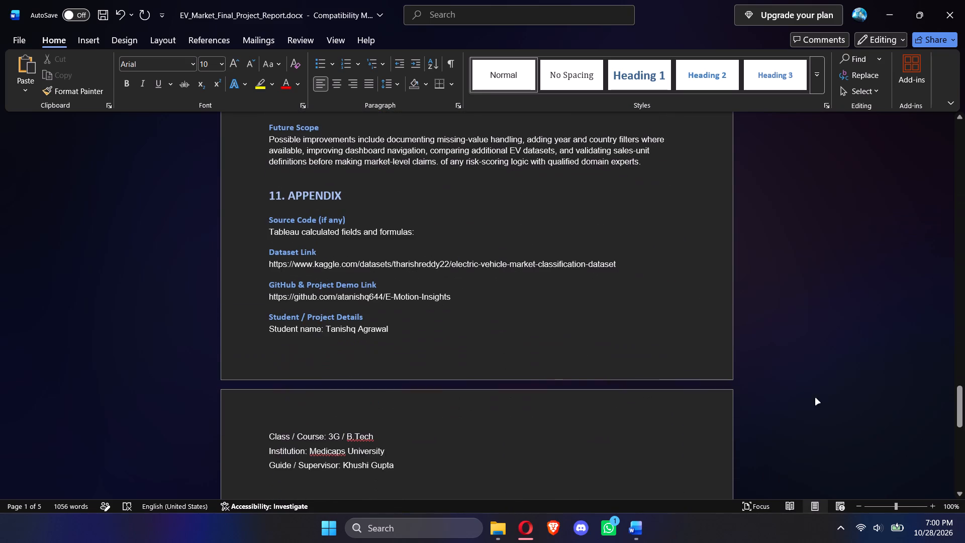
scroll(467, 396, down, 5)
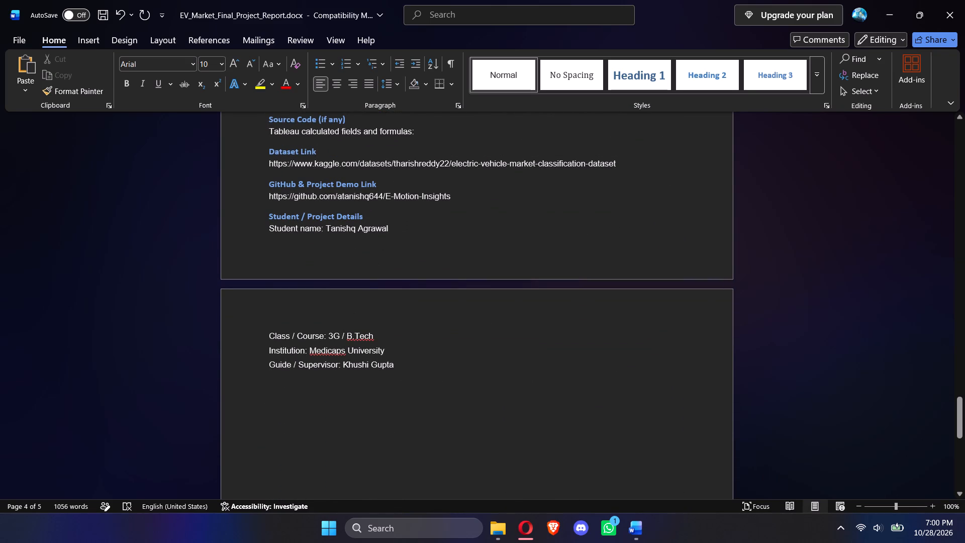
drag(389, 229, 326, 226)
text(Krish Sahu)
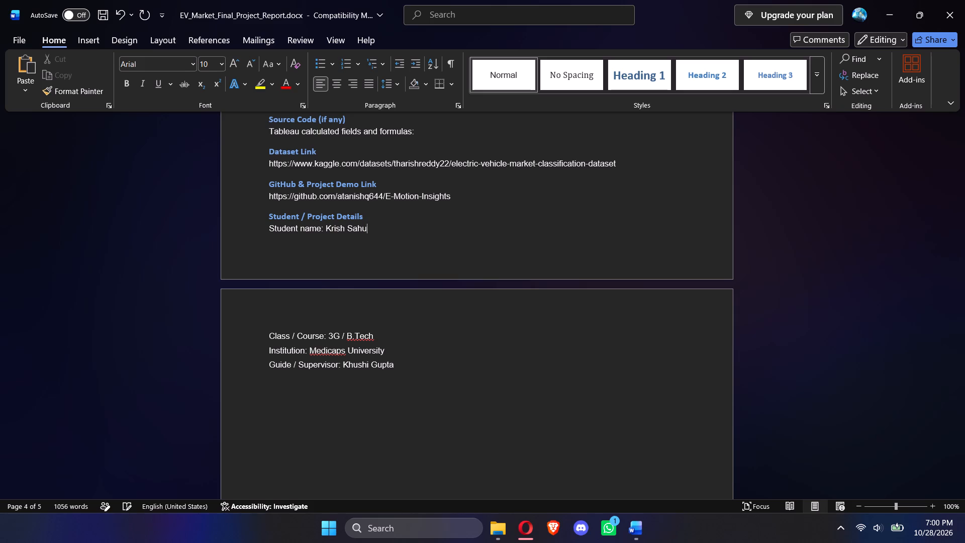
Change the class in the Class / Course line of the student details to 3I.
click(341, 336)
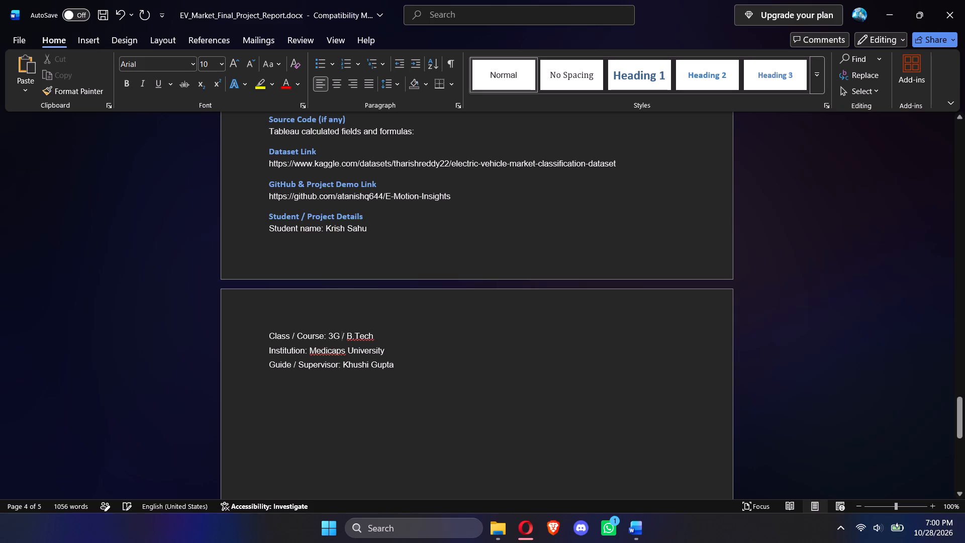
click(339, 334)
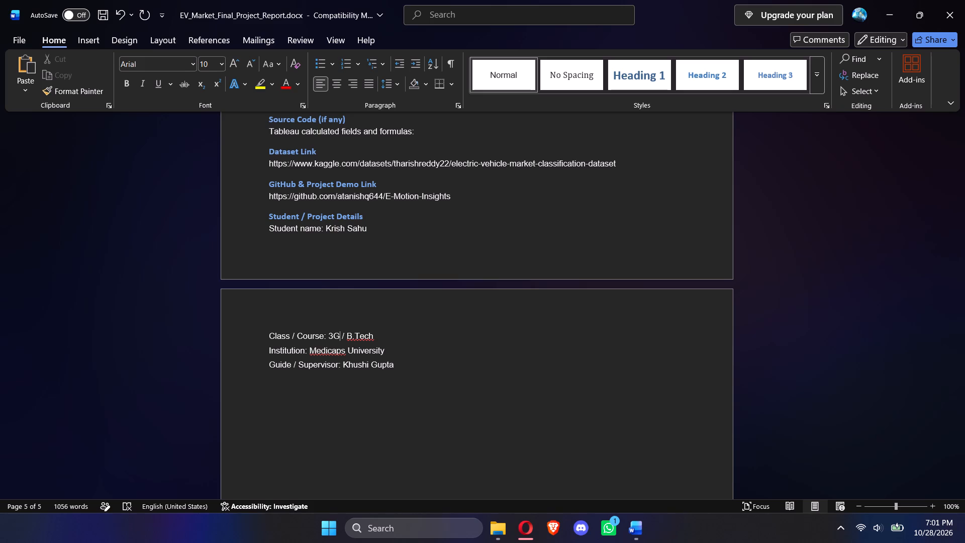
key(BackSpace)
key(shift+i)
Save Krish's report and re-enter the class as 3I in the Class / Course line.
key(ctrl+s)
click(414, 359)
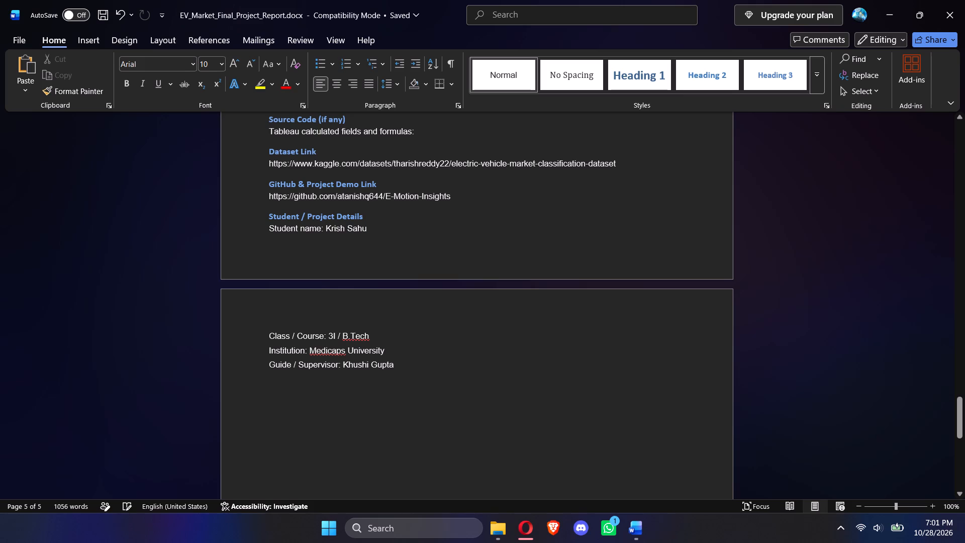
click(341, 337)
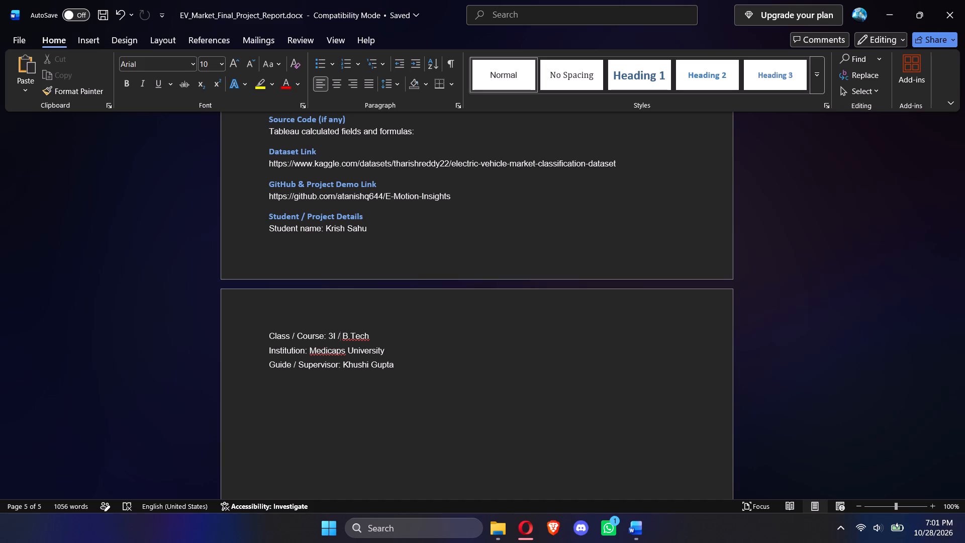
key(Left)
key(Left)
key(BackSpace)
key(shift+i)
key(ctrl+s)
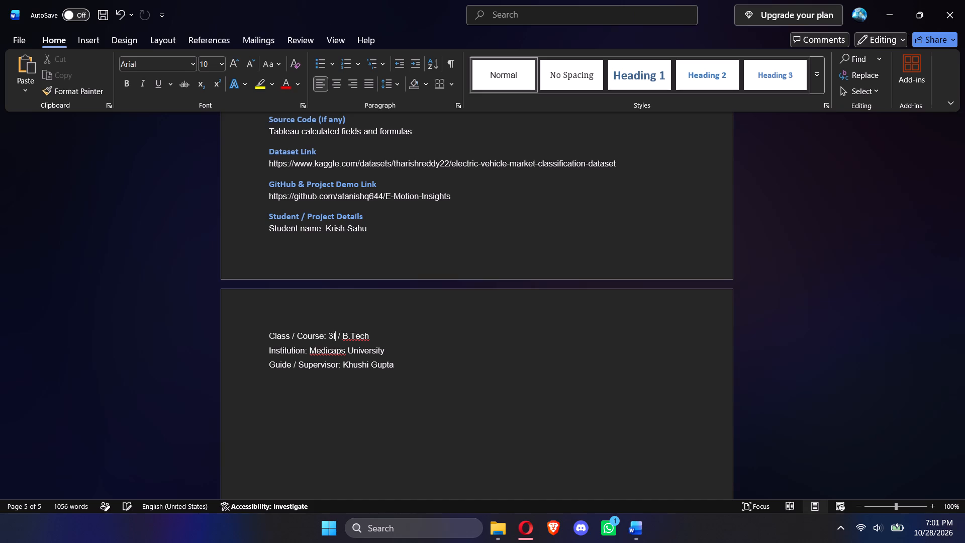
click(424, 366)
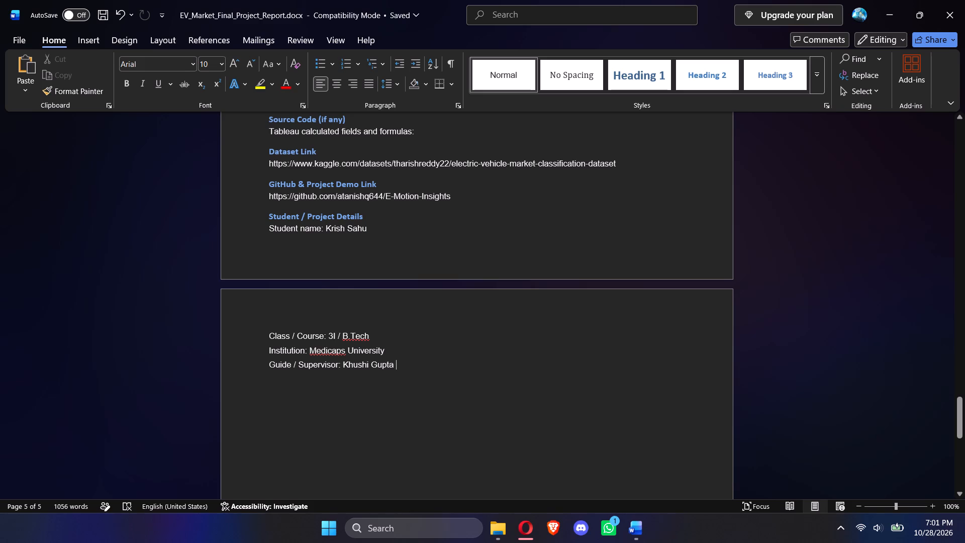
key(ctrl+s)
Change the class in the Class / Course line of Krish's report to 3H, then save and close the report.
click(334, 336)
key(Right)
key(BackSpace)
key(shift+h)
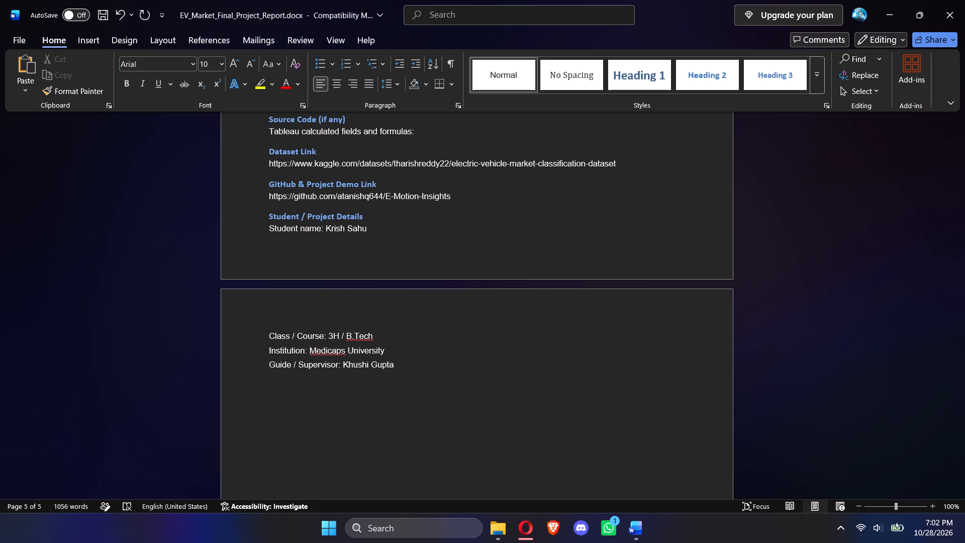
key(ctrl+s)
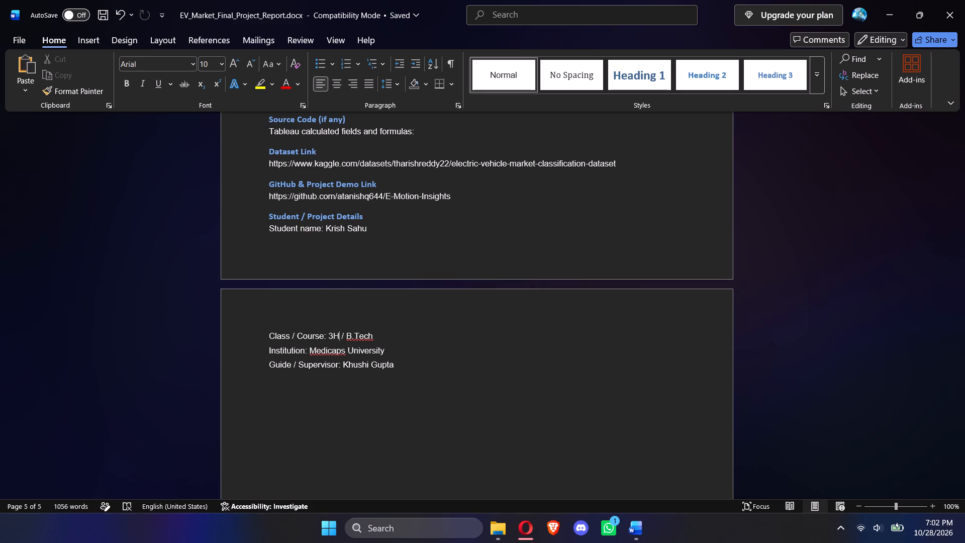
key(ctrl+s)
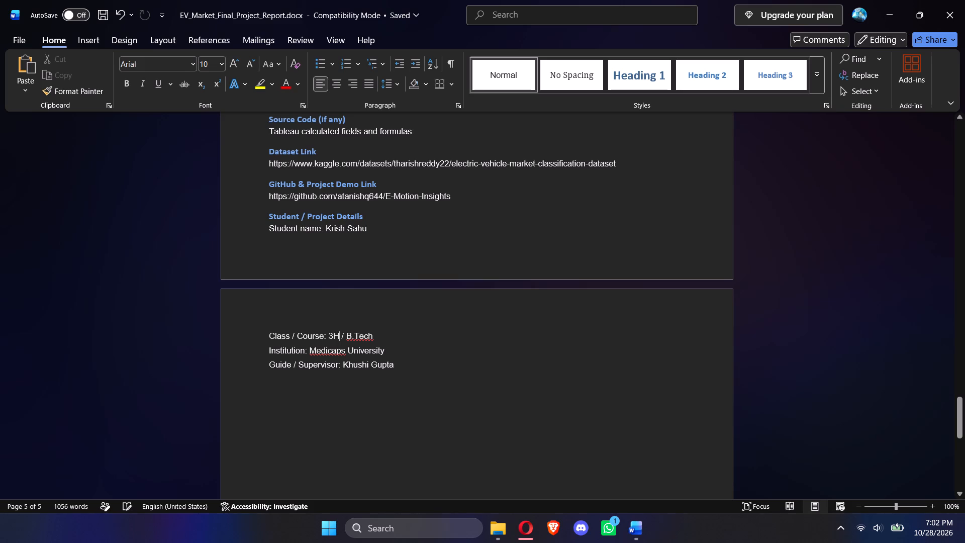
click(964, 0)
Look through the Documentation - Krish and Documentation - Rishi folders on the GAME (X:) drive, then close the file window.
click(631, 271)
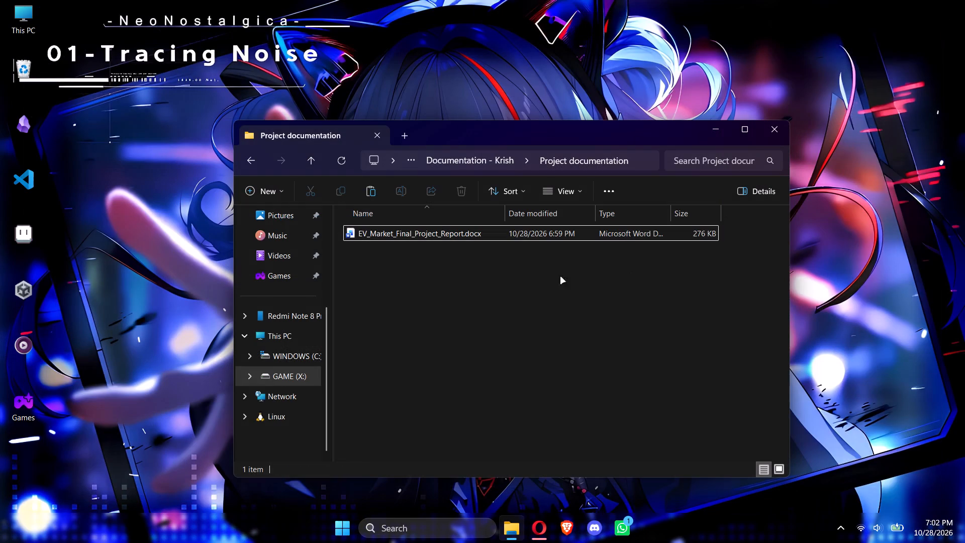
click(471, 161)
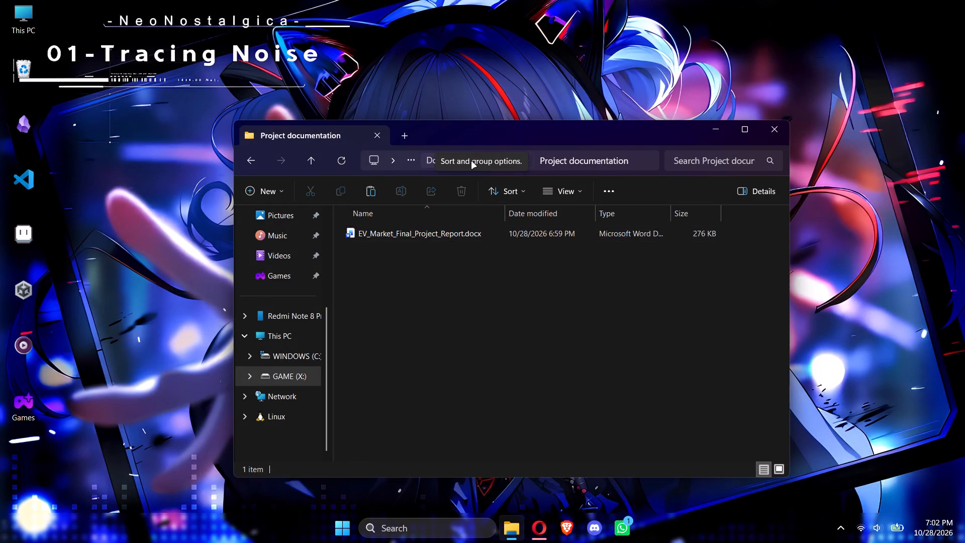
click(518, 365)
click(454, 314)
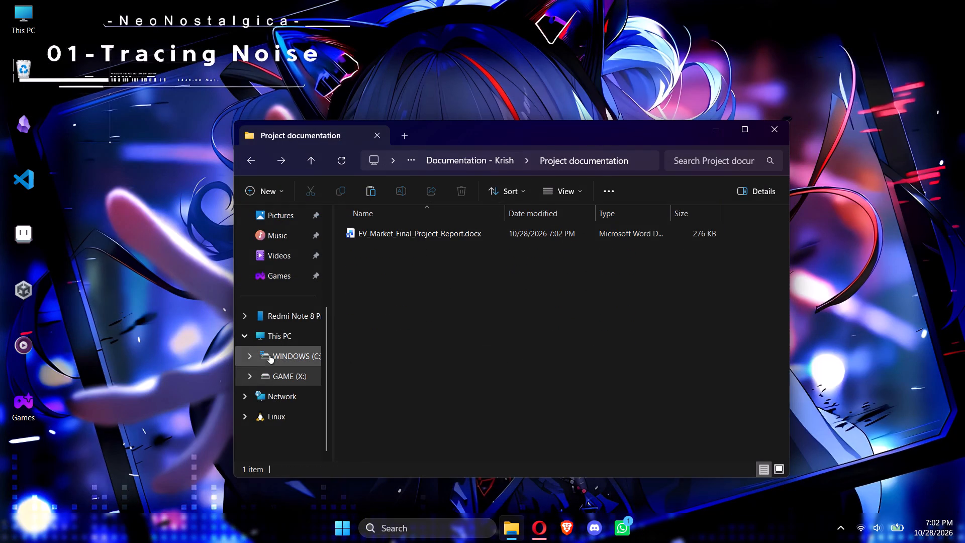
click(257, 369)
click(243, 258)
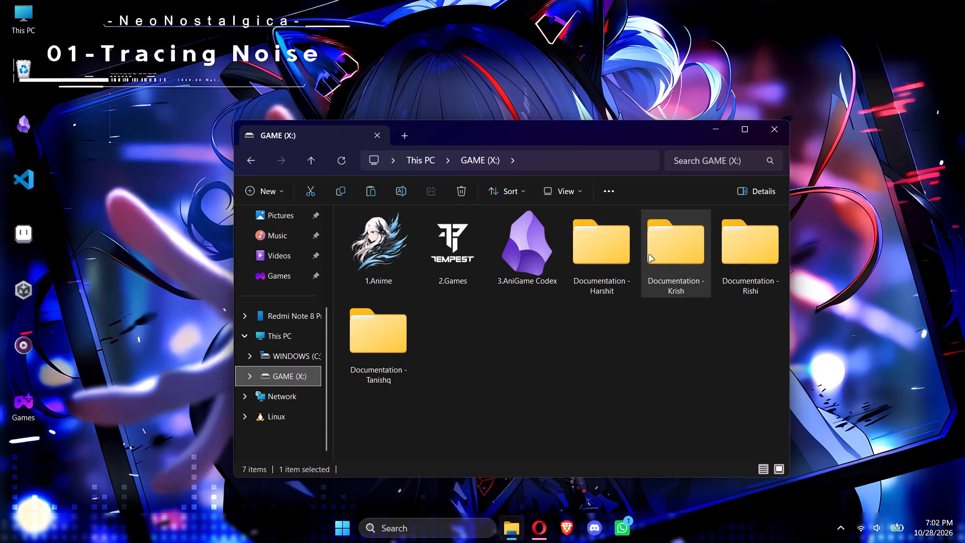
double_click(650, 254)
click(631, 288)
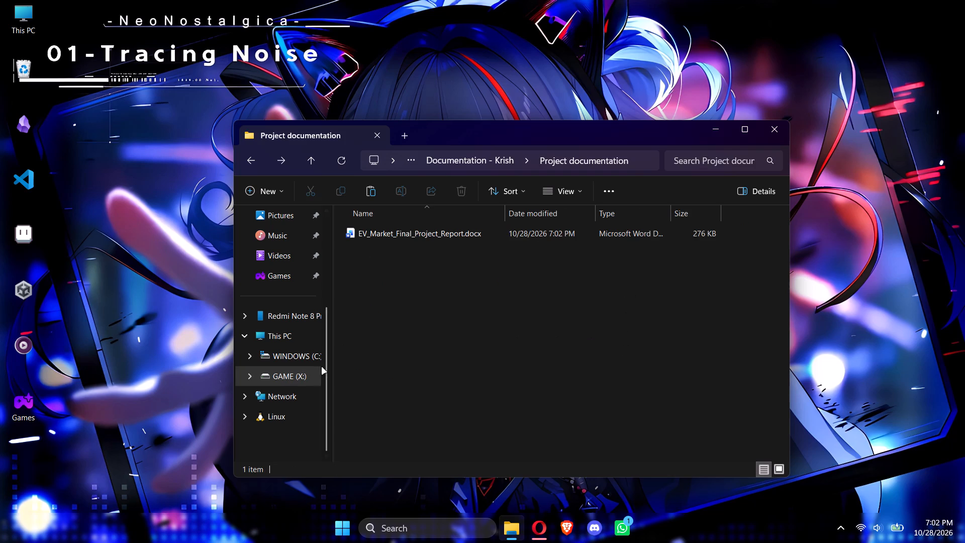
click(294, 373)
double_click(737, 263)
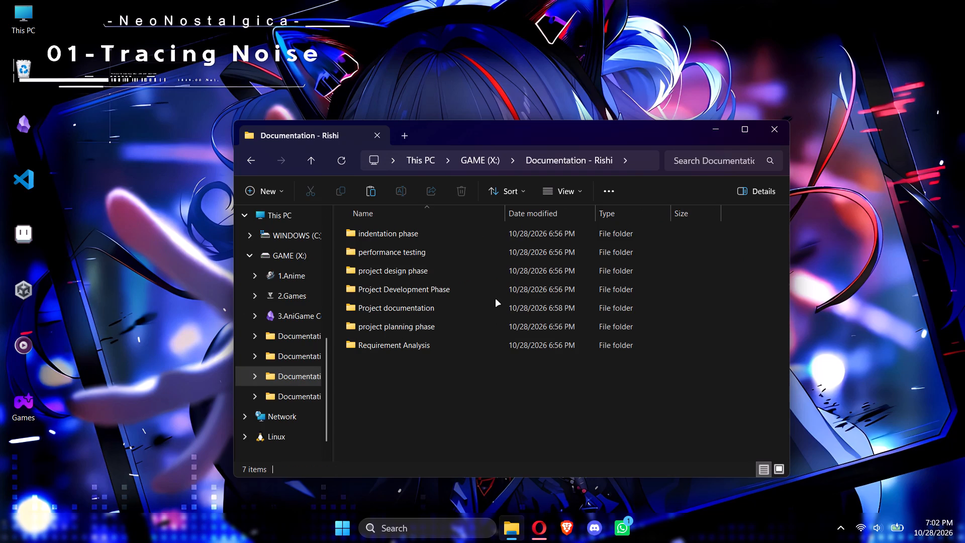
click(246, 258)
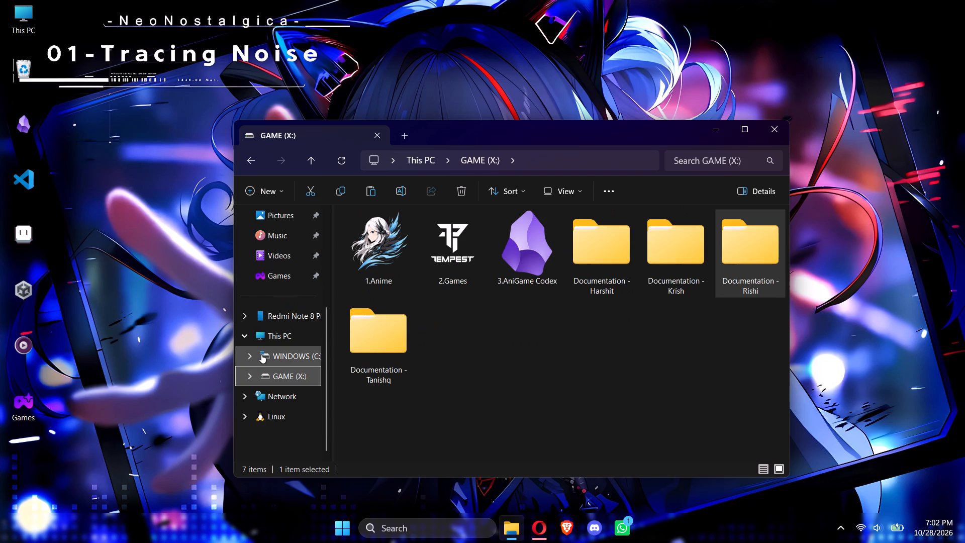
double_click(759, 262)
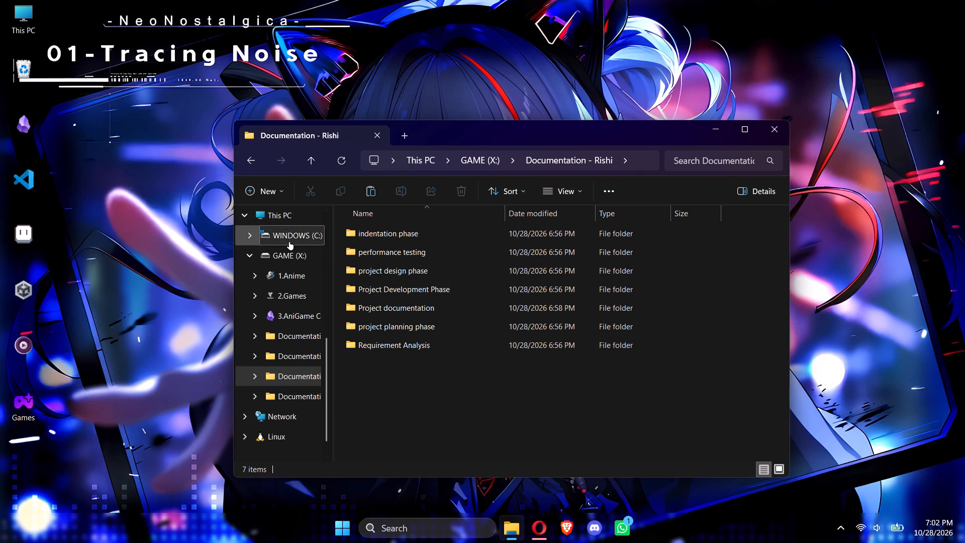
click(288, 256)
click(242, 254)
click(558, 398)
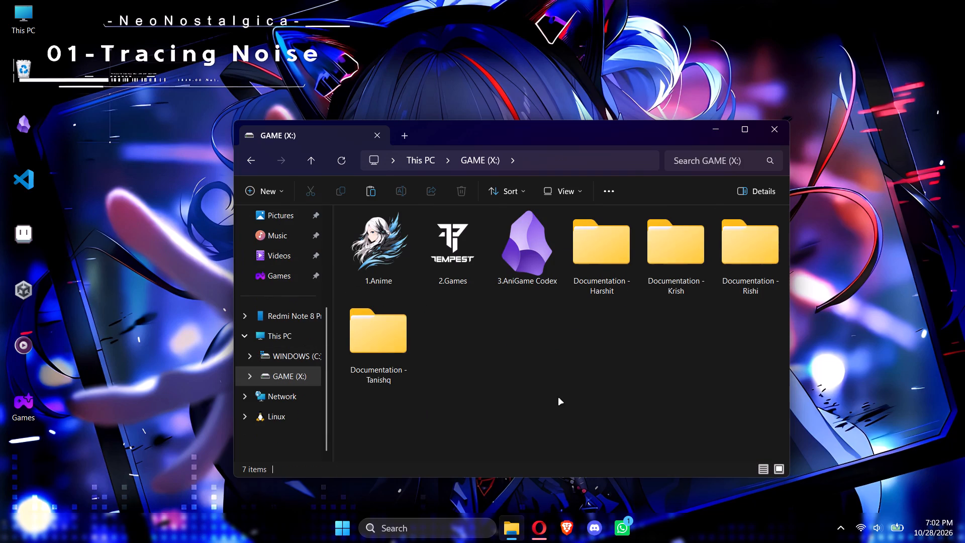
click(779, 131)
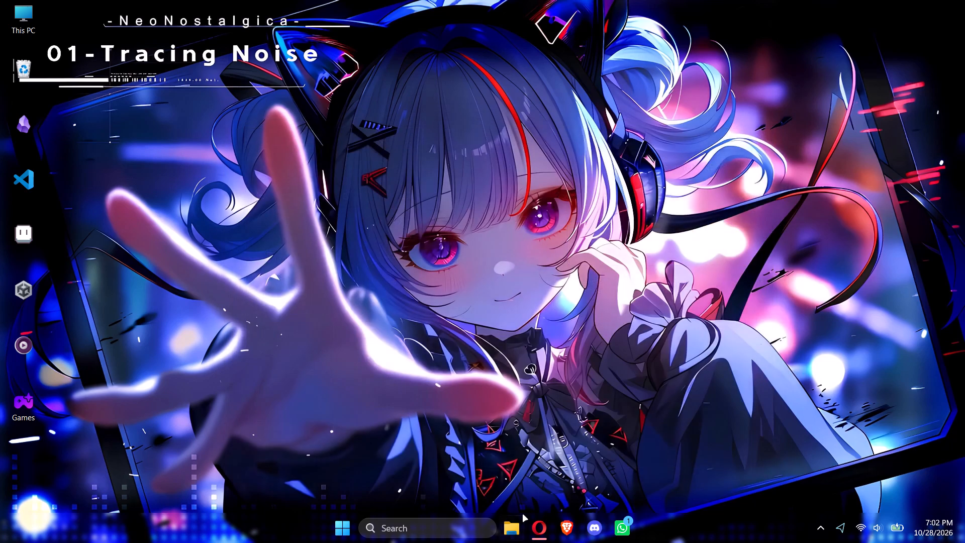
Open the EV market final report from Project documentation in the Documentation - Rishi folder on the GAME (X:) drive.
click(521, 516)
scroll(265, 339, down, 4)
click(294, 389)
click(289, 382)
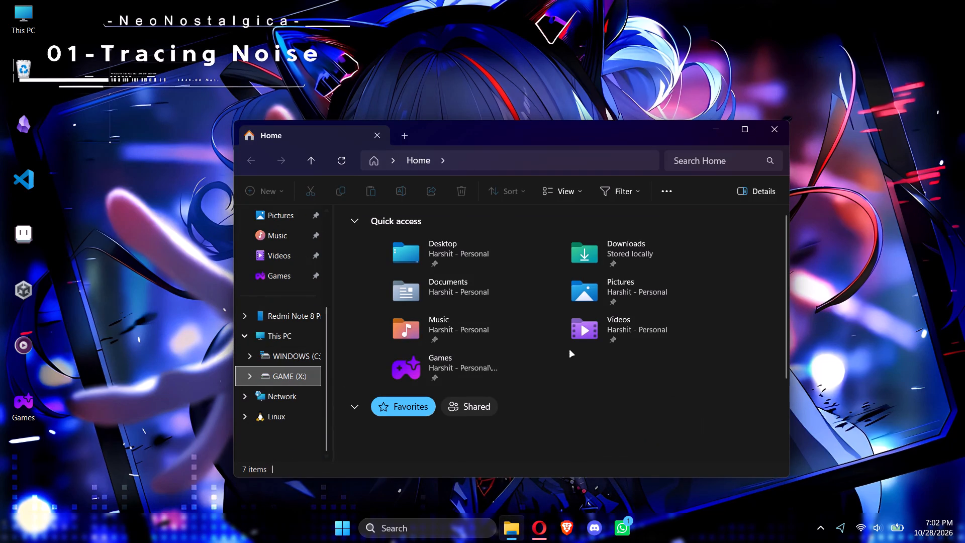
click(291, 376)
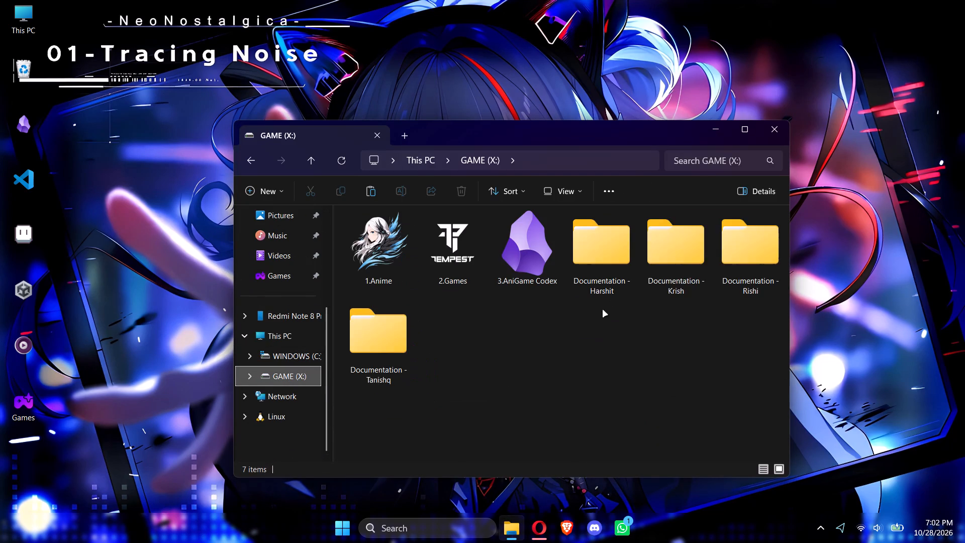
double_click(732, 259)
double_click(478, 309)
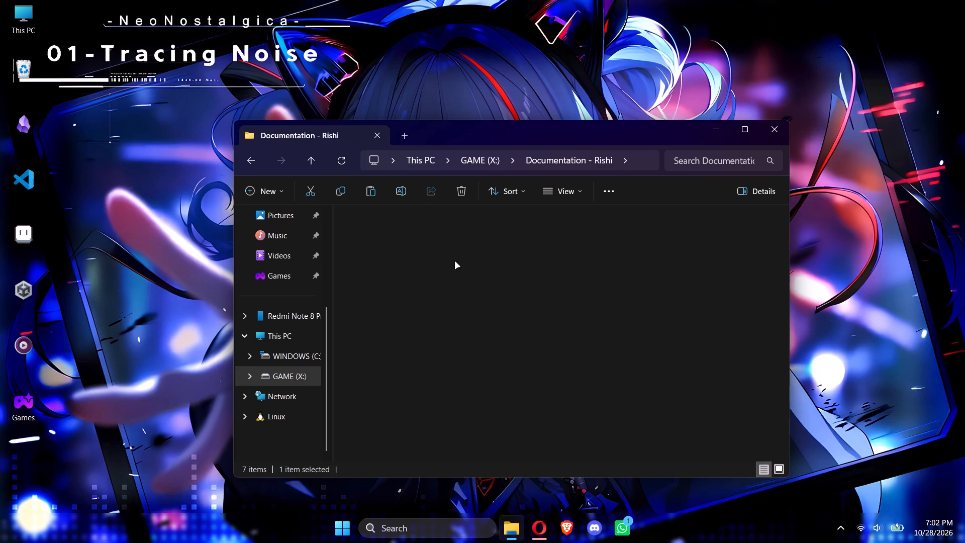
double_click(457, 226)
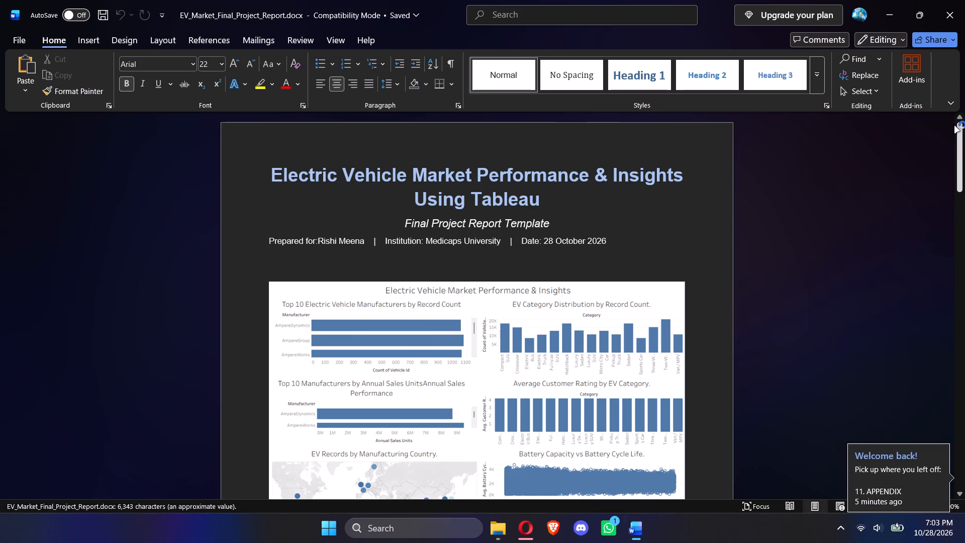
Change the class in the Class / Course line of Rishi's report appendix to 3L, then save and close the report.
drag(960, 134, 964, 386)
scroll(356, 350, down, 11)
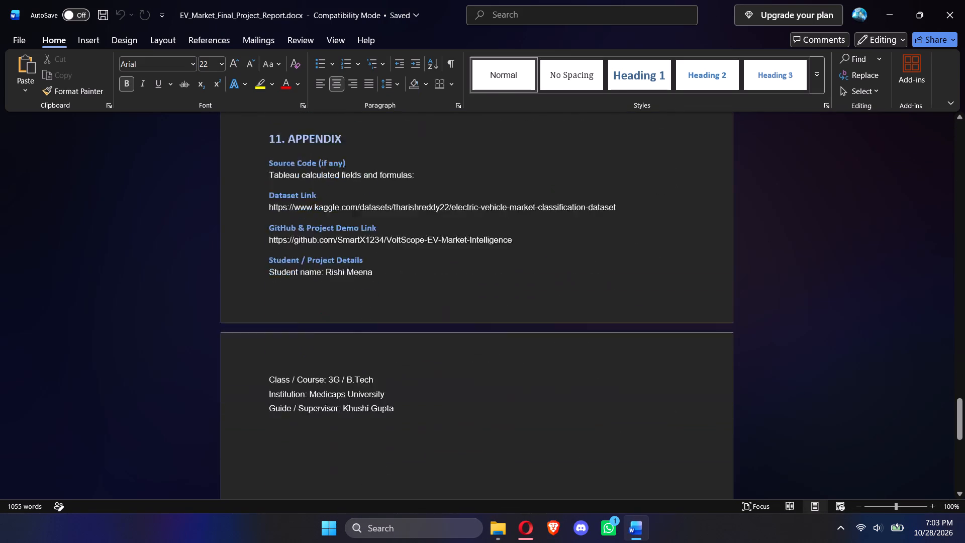
scroll(359, 351, down, 1)
click(340, 302)
key(BackSpace)
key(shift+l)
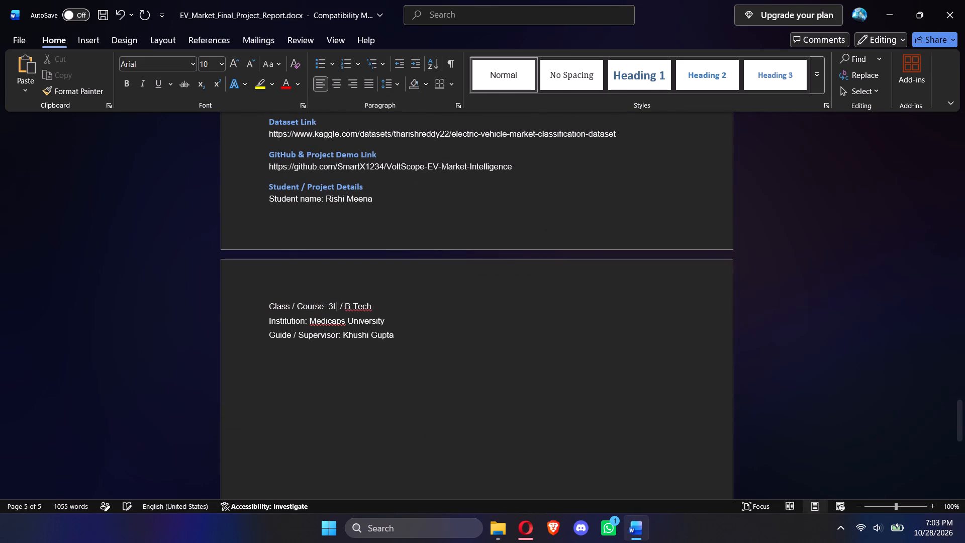
key(ctrl+s)
click(964, 0)
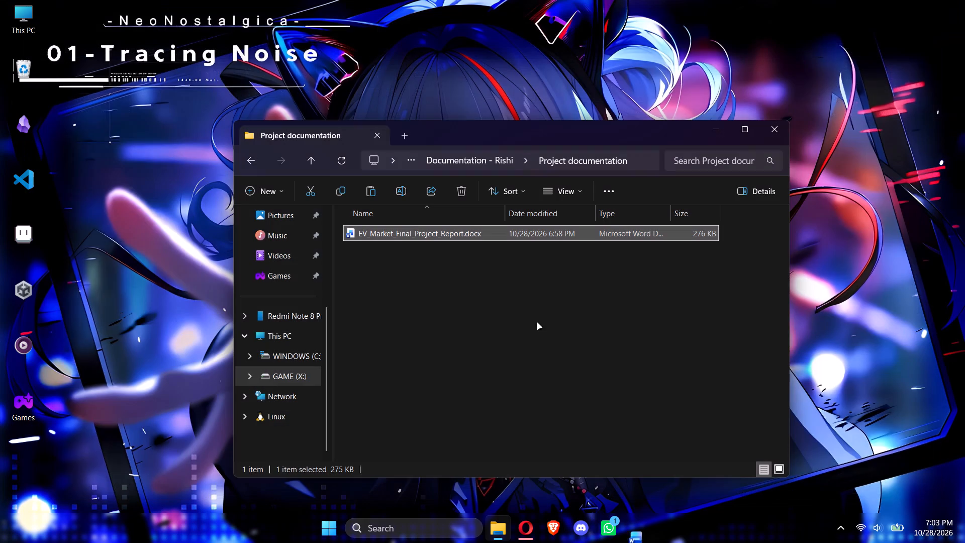
Open the EV market final report from Project documentation in the Documentation - Tanishq folder.
click(285, 375)
double_click(375, 329)
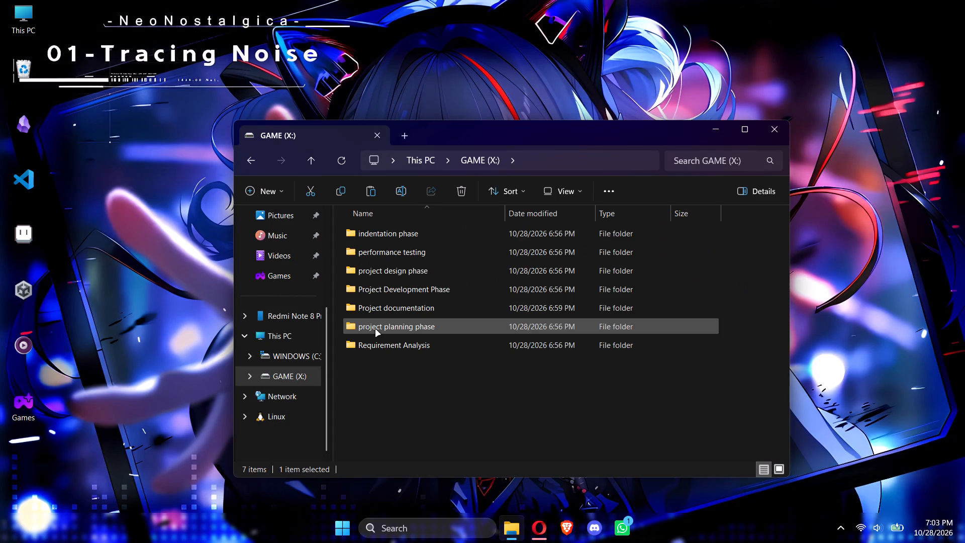
double_click(450, 311)
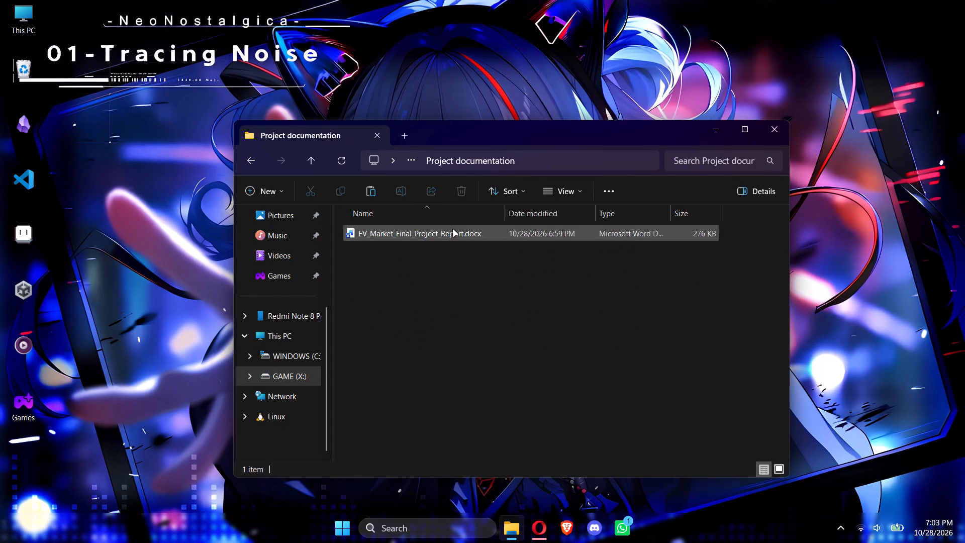
double_click(453, 229)
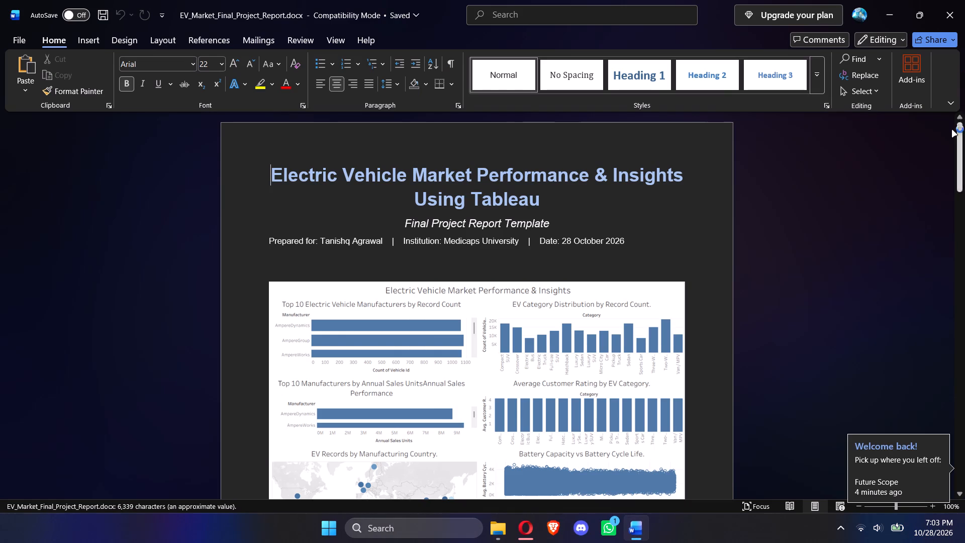
Change the class in the Class / Course line of Tanishq's report appendix to 3O, then save and close the report.
drag(963, 132, 962, 428)
scroll(385, 307, up, 4)
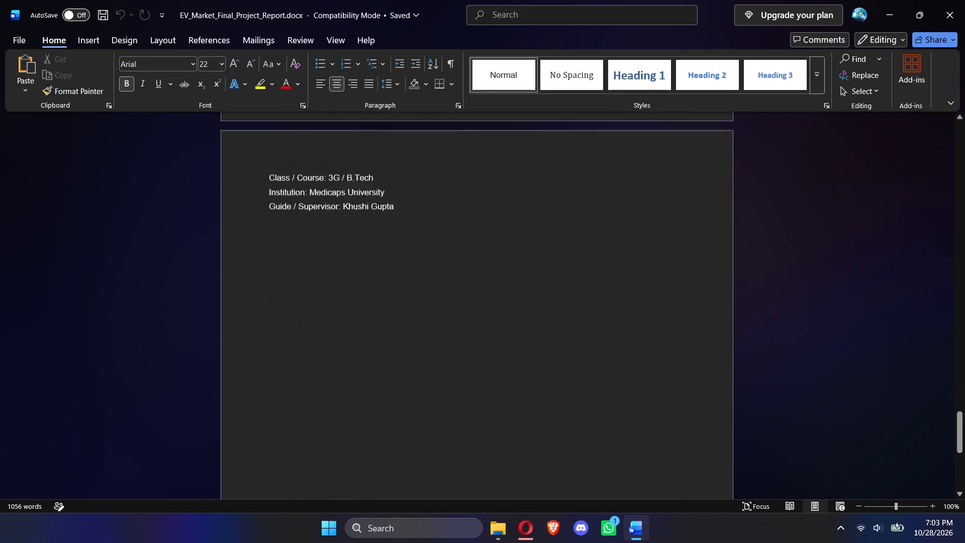
click(334, 214)
click(341, 221)
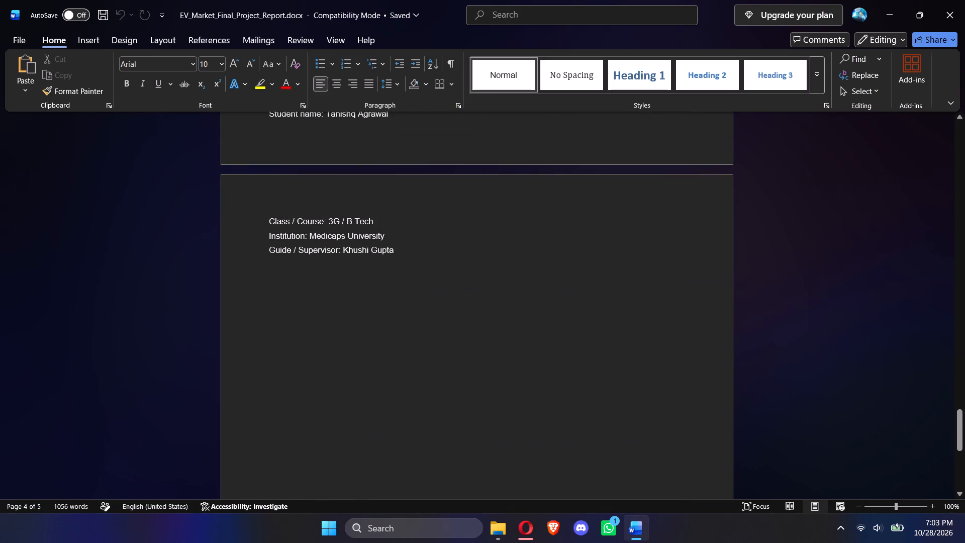
key(Left)
key(BackSpace)
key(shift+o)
key(ctrl+s)
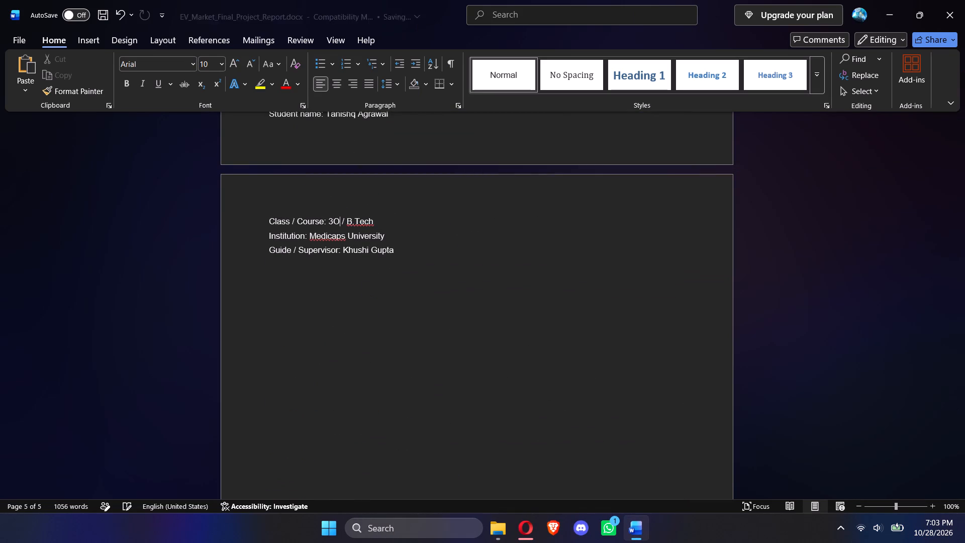
click(964, 0)
Return to the GAME (X:) drive that holds the four Documentation folders.
click(542, 347)
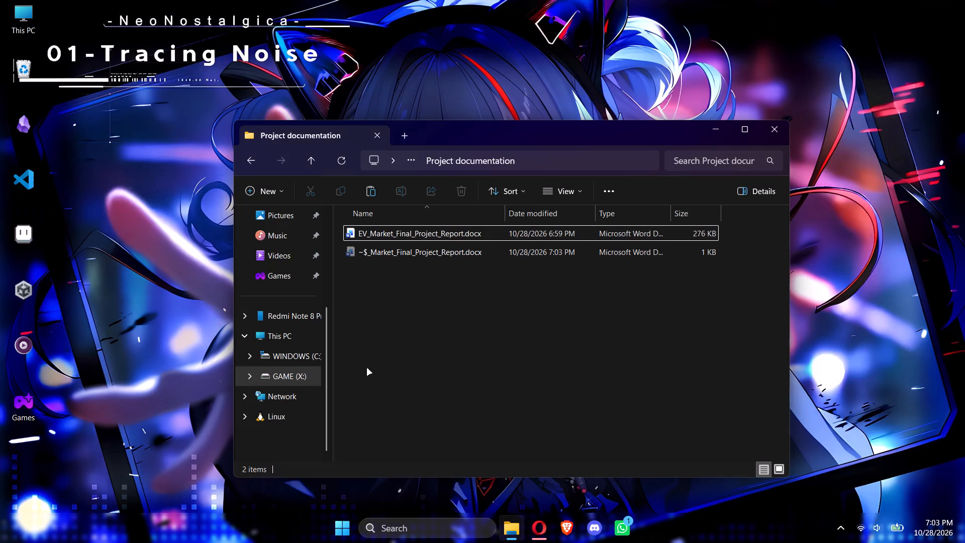
click(288, 370)
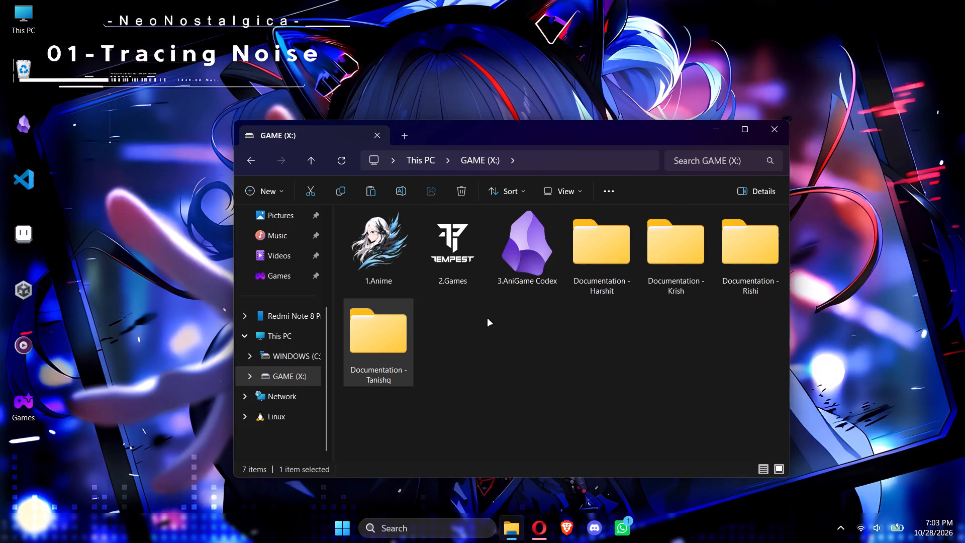
In the browser, close the SkillWallet page, find Google Drive and open the Electric Vehicle Market Performance & Insights folder in My Drive.
click(488, 319)
click(540, 531)
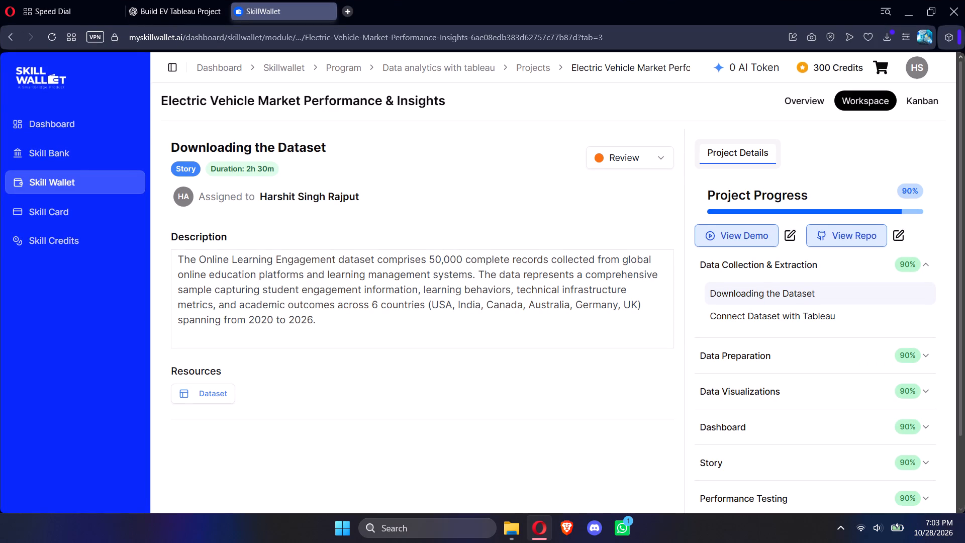
click(330, 12)
click(241, 10)
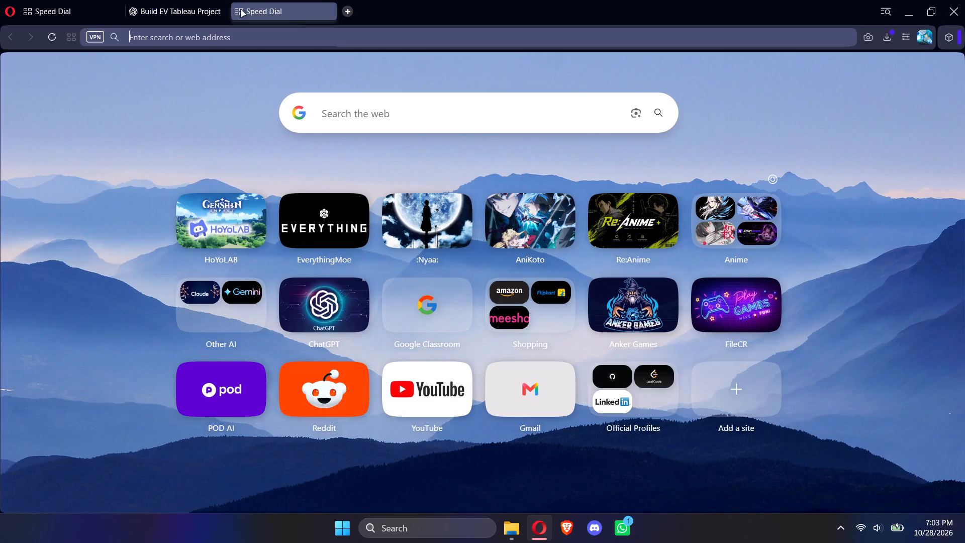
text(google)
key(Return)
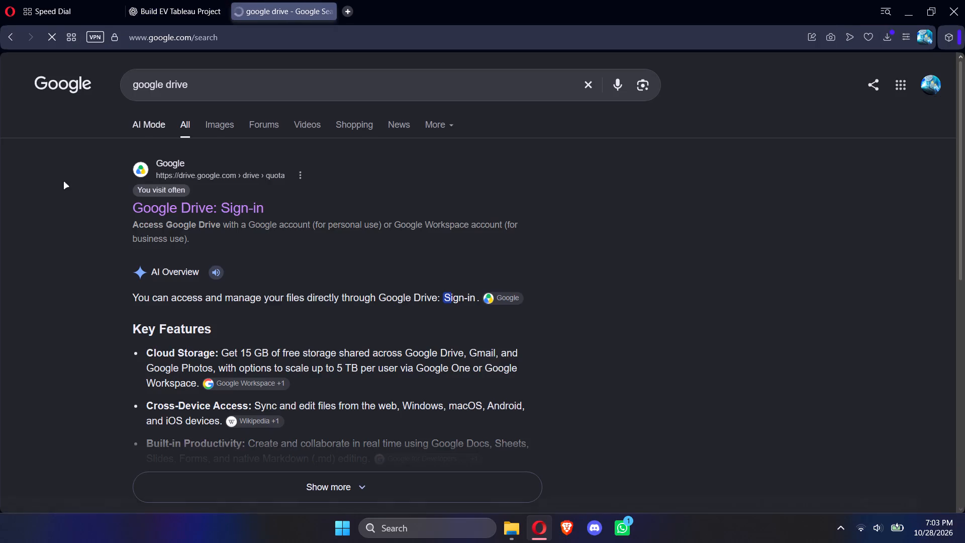
click(173, 201)
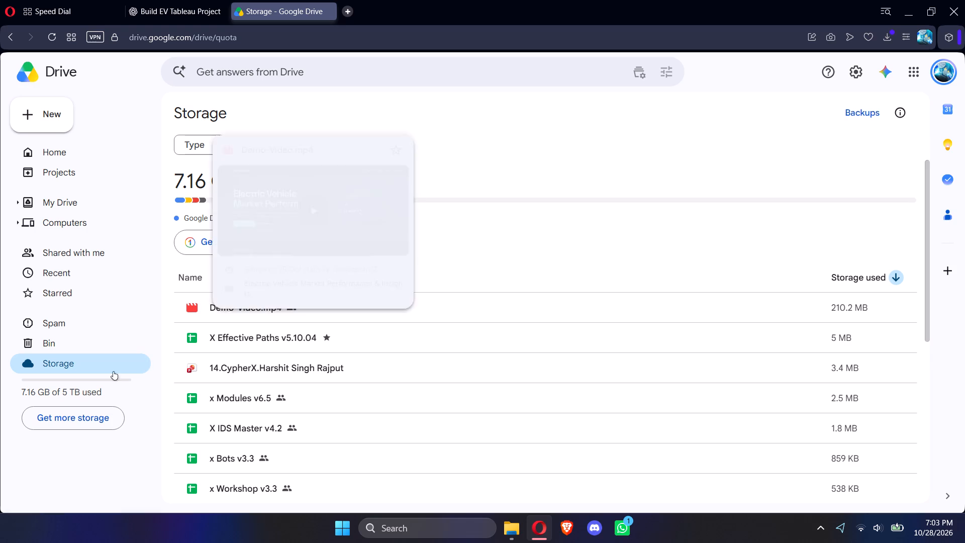
click(101, 198)
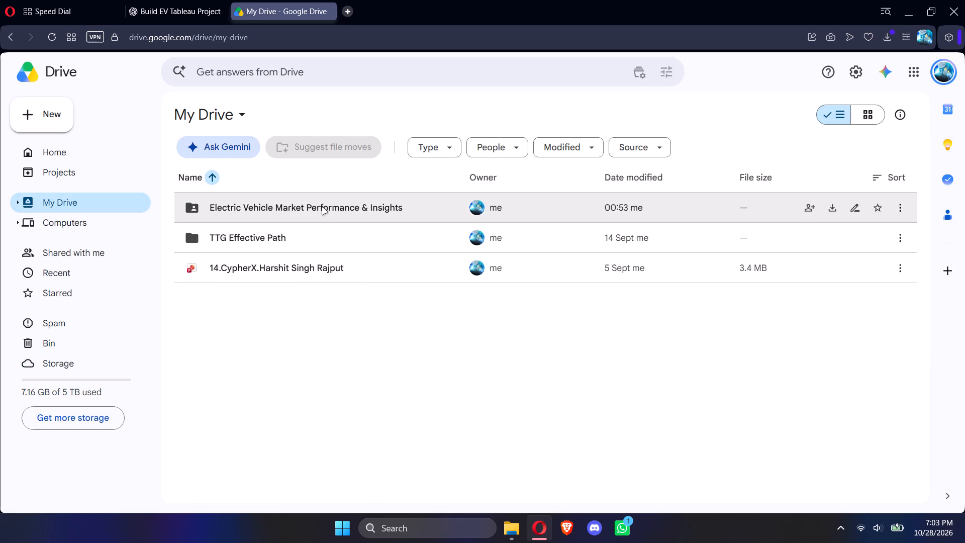
double_click(322, 207)
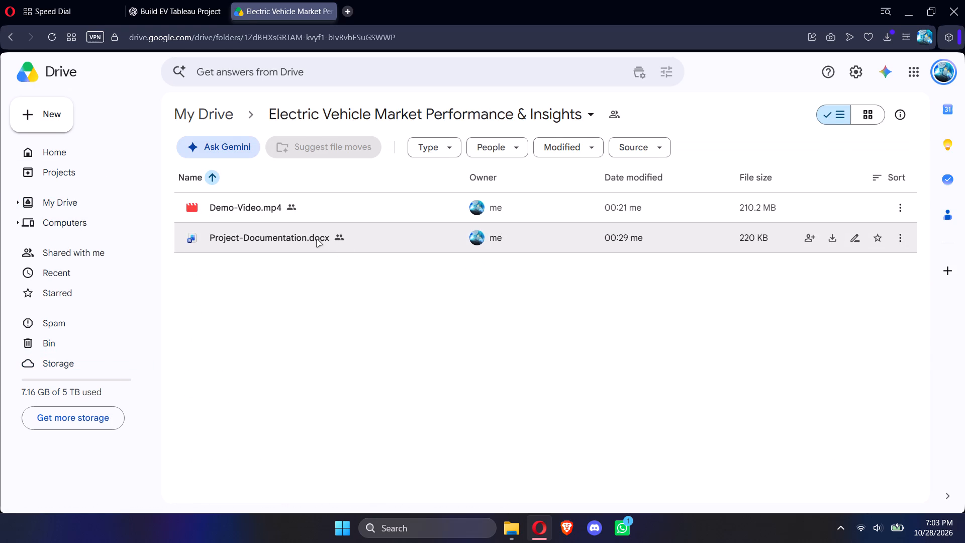
Move Project-Documentation.docx from the Electric Vehicle Market Performance & Insights folder to the bin.
click(317, 239)
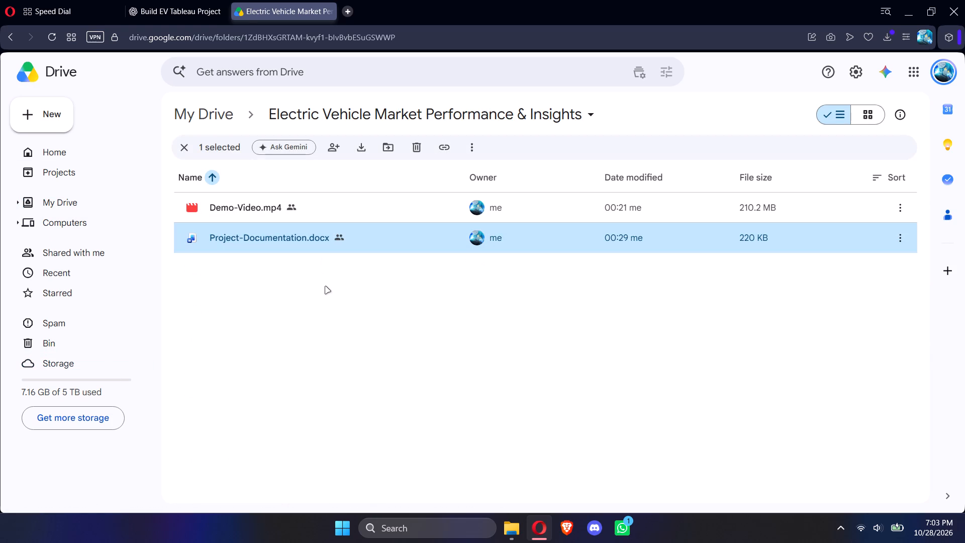
click(413, 153)
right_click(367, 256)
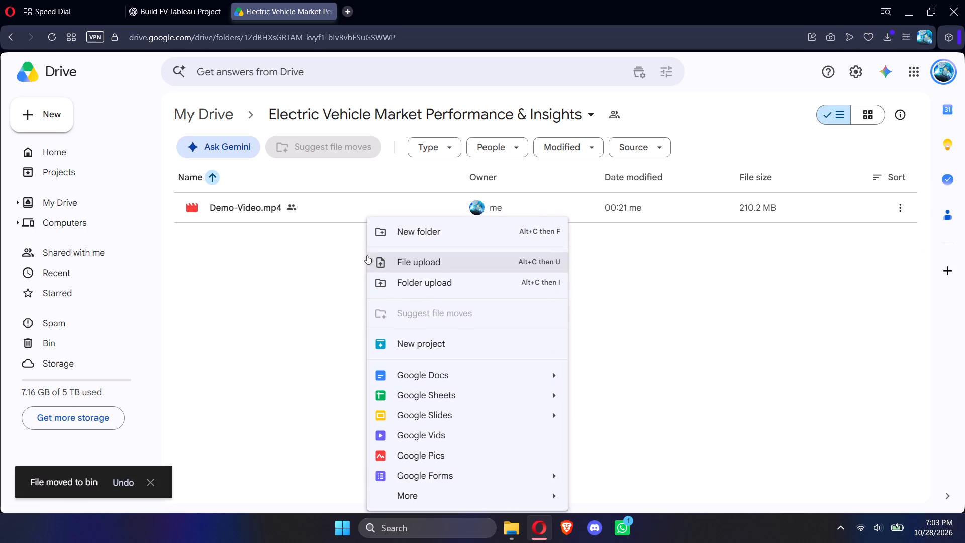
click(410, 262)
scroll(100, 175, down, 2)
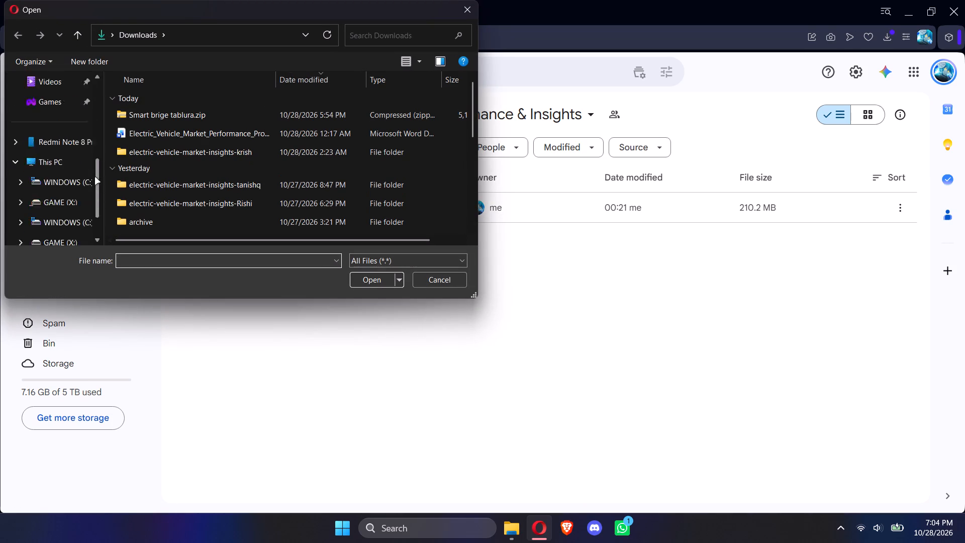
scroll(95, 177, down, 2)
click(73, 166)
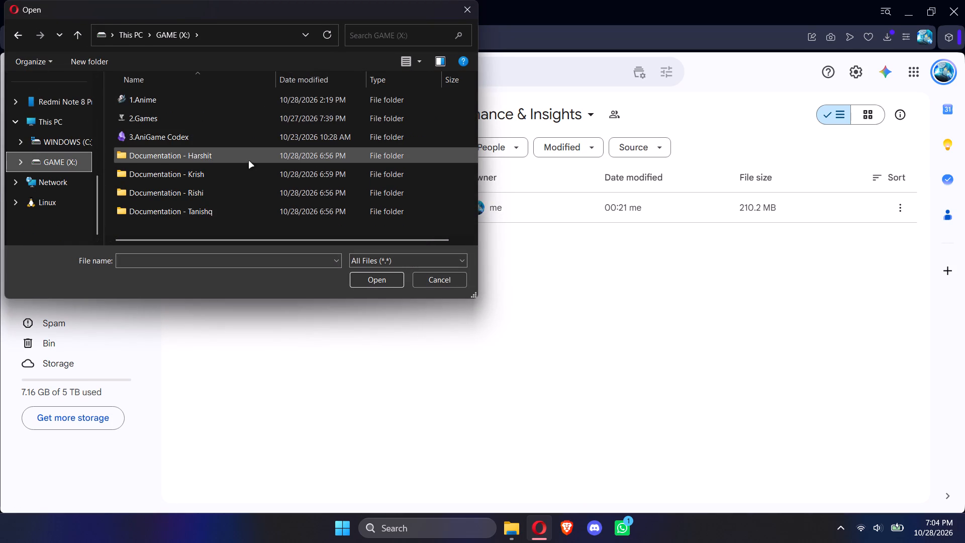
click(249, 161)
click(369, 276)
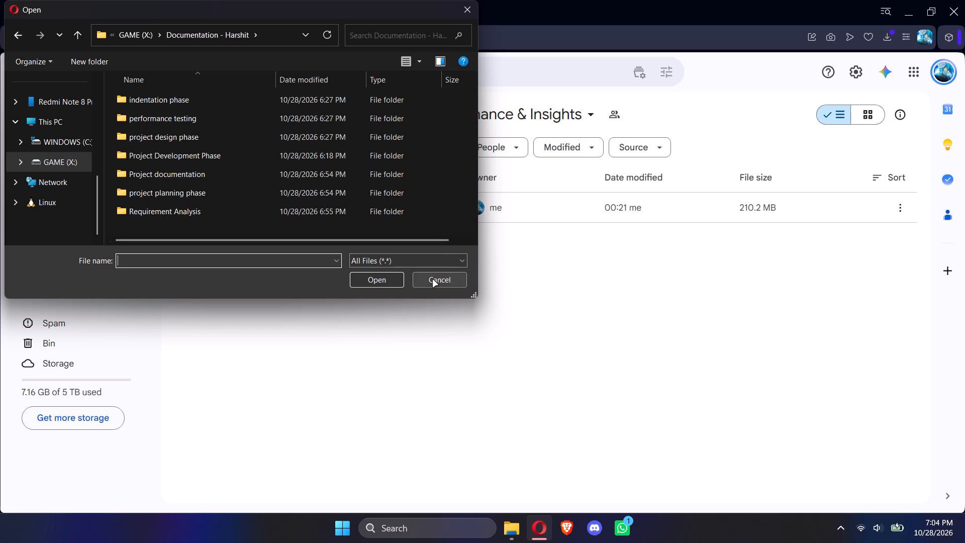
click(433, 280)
Create a folder named Documentation inside the Electric Vehicle Market Performance & Insights folder in Drive.
right_click(367, 289)
click(457, 74)
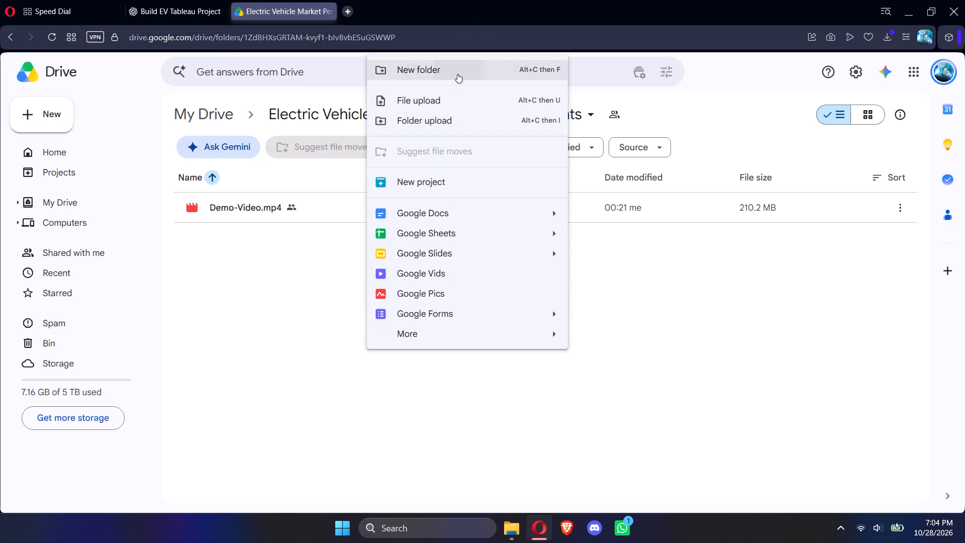
click(509, 532)
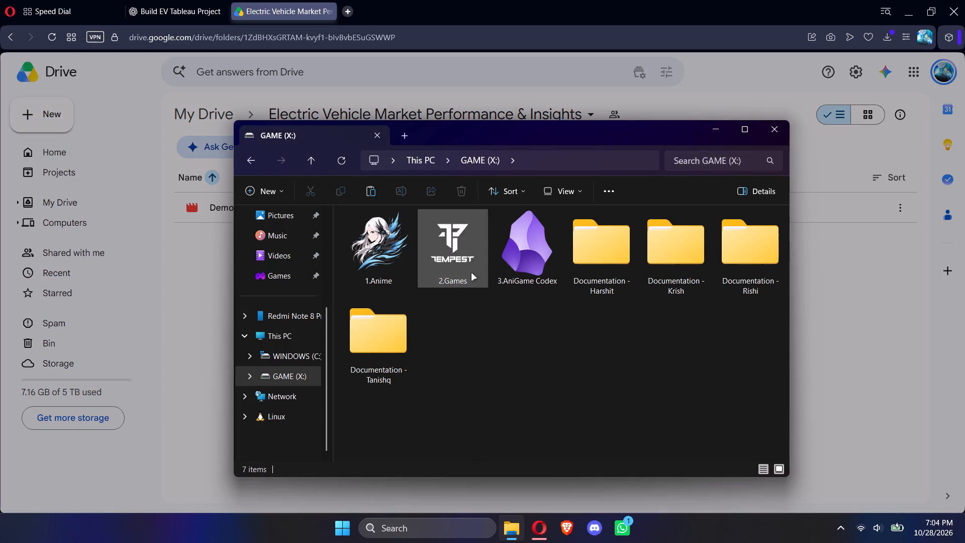
click(825, 239)
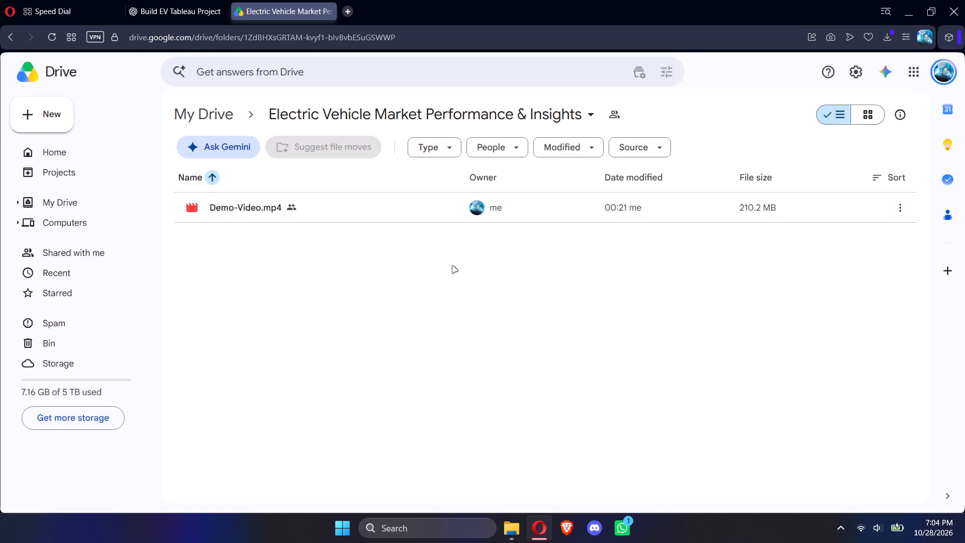
right_click(348, 264)
click(396, 234)
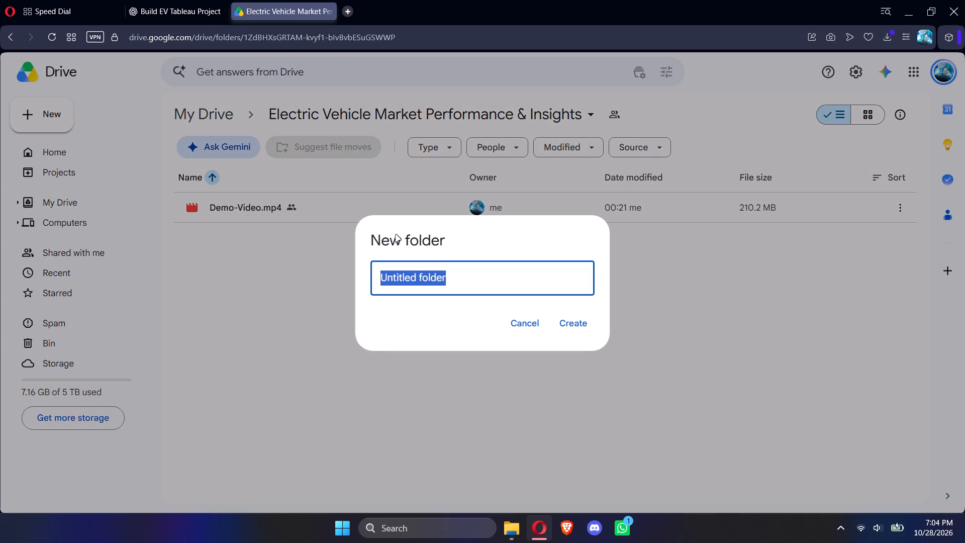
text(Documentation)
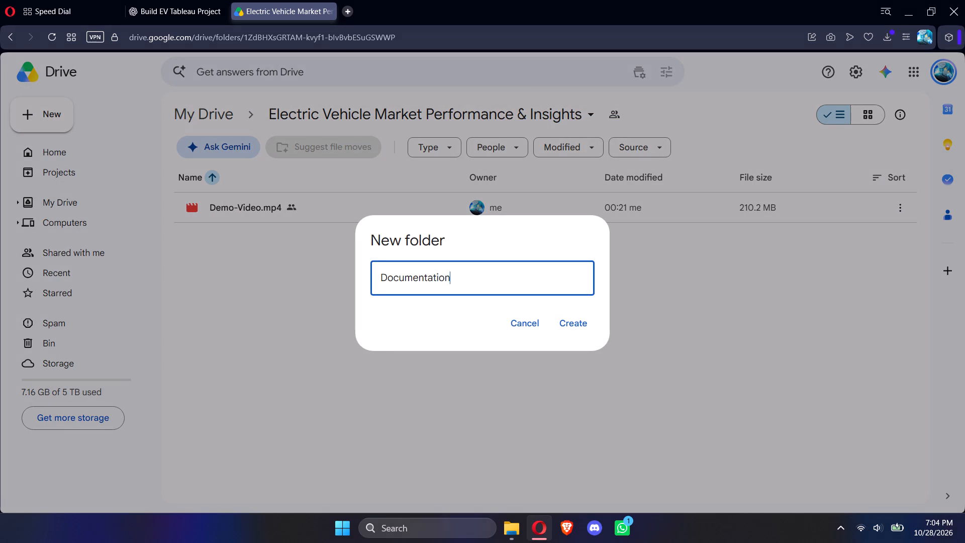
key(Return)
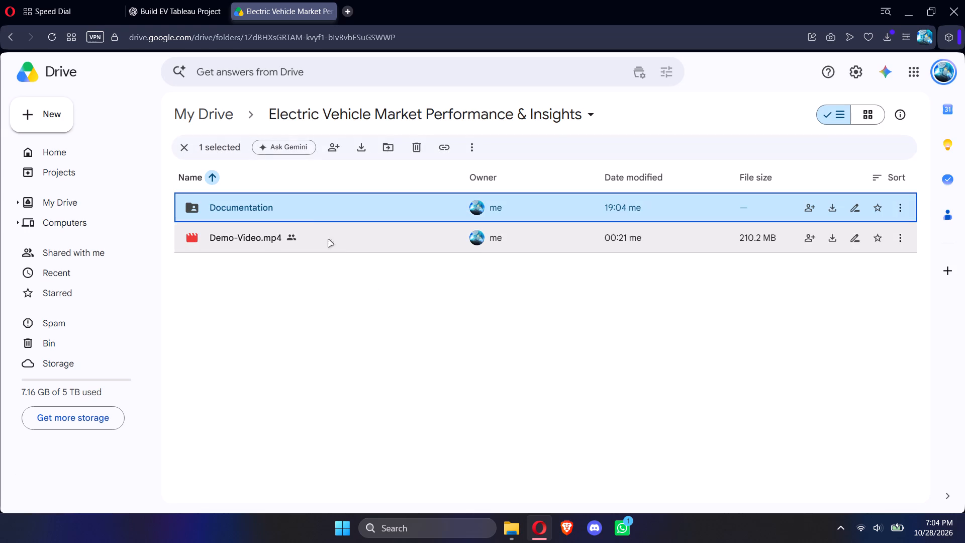
Open the new Documentation folder in Drive.
double_click(302, 205)
right_click(344, 264)
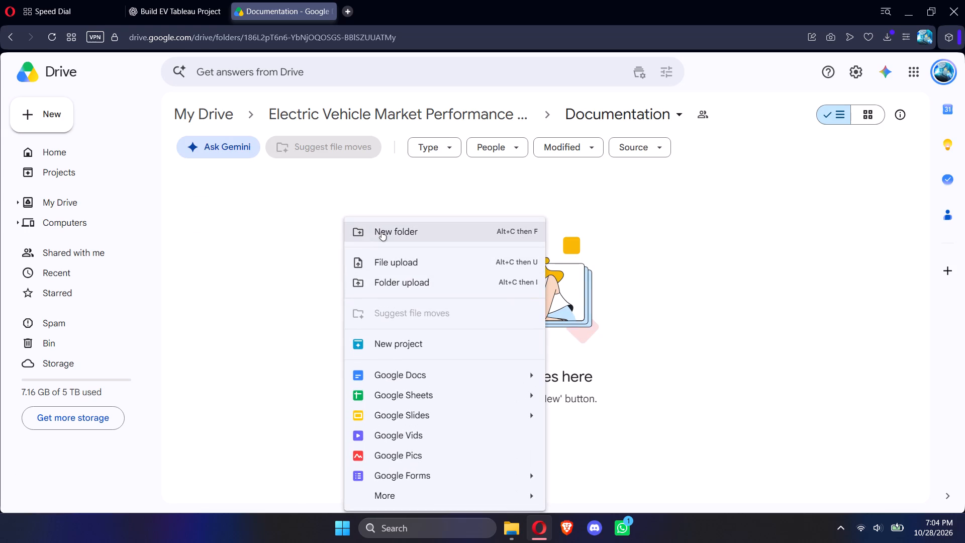
click(381, 232)
click(520, 328)
Switch to File Explorer and open the Documentation - Harshit folder on the GAME (X:) drive.
click(516, 514)
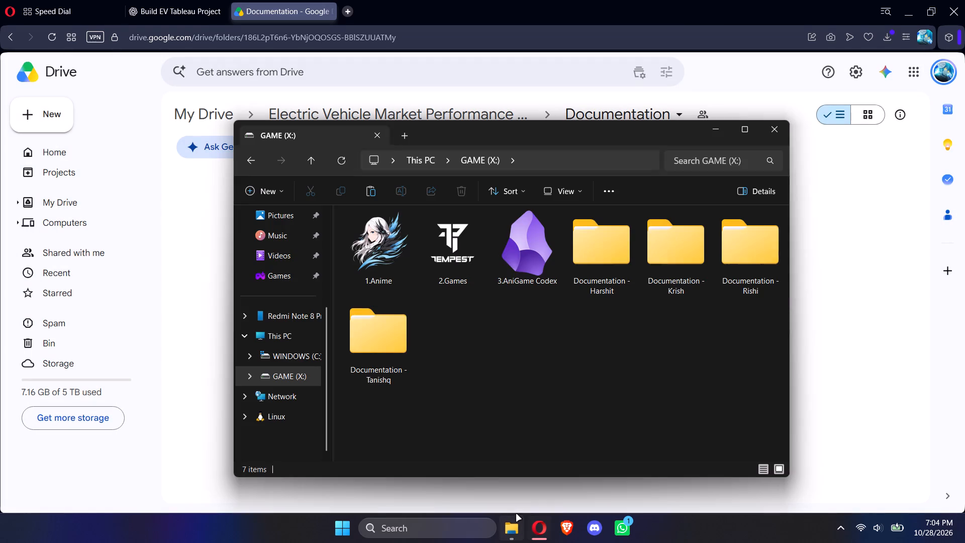
click(635, 277)
click(632, 276)
double_click(615, 235)
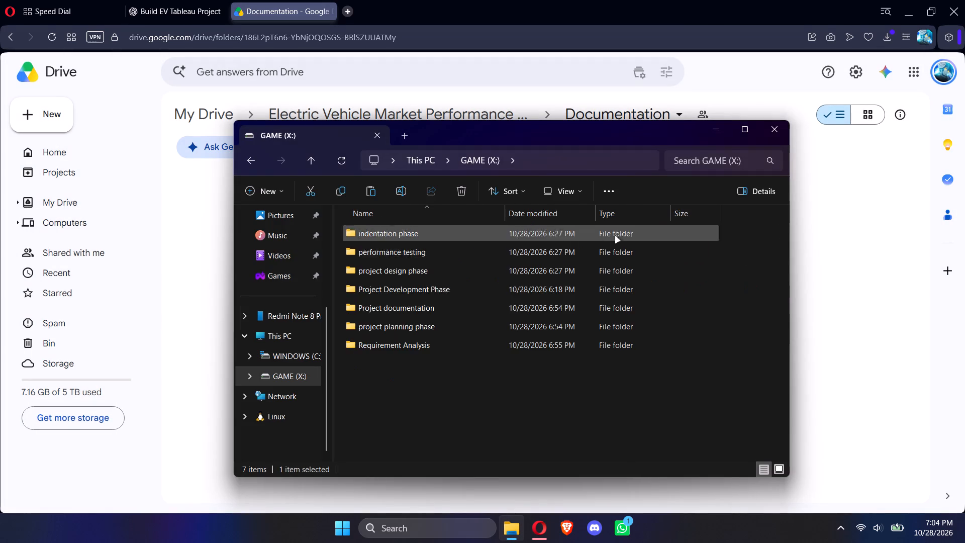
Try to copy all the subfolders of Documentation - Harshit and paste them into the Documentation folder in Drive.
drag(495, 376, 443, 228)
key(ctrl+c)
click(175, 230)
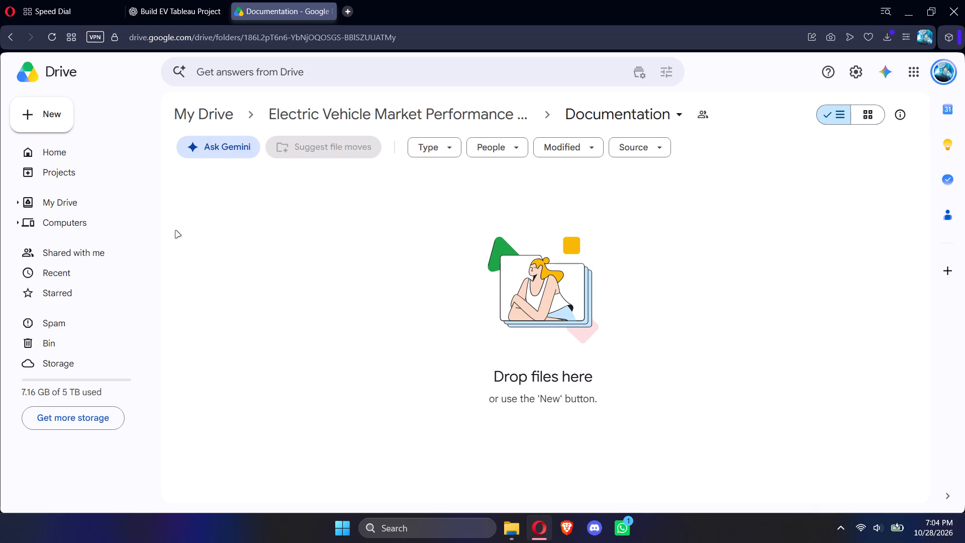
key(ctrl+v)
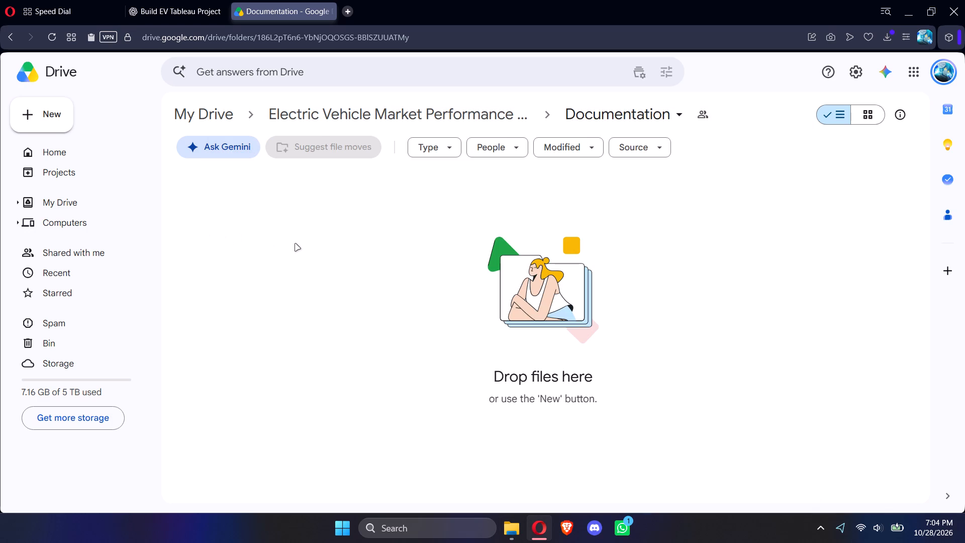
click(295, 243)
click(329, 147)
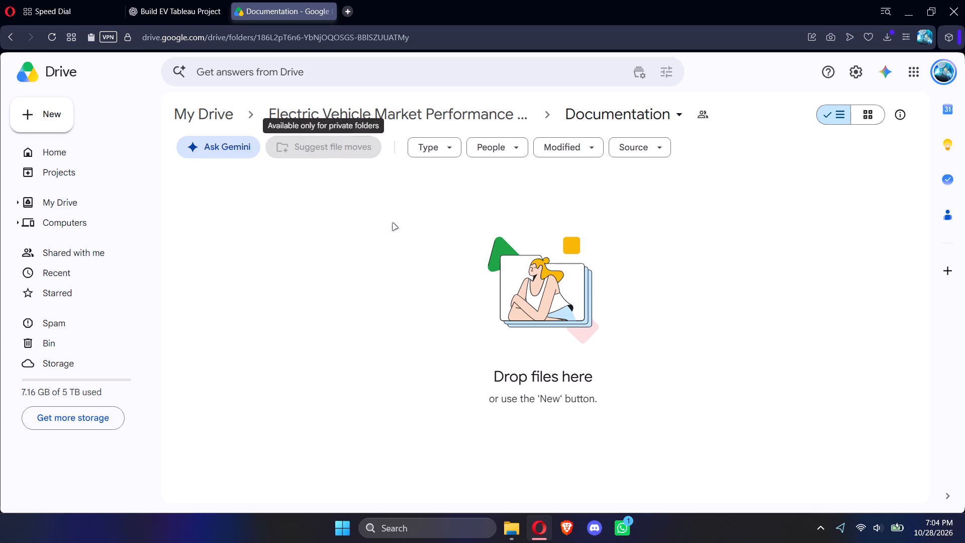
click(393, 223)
Upload the indentation phase folder from Documentation - Harshit in File Explorer to the Documentation folder in Drive.
click(502, 528)
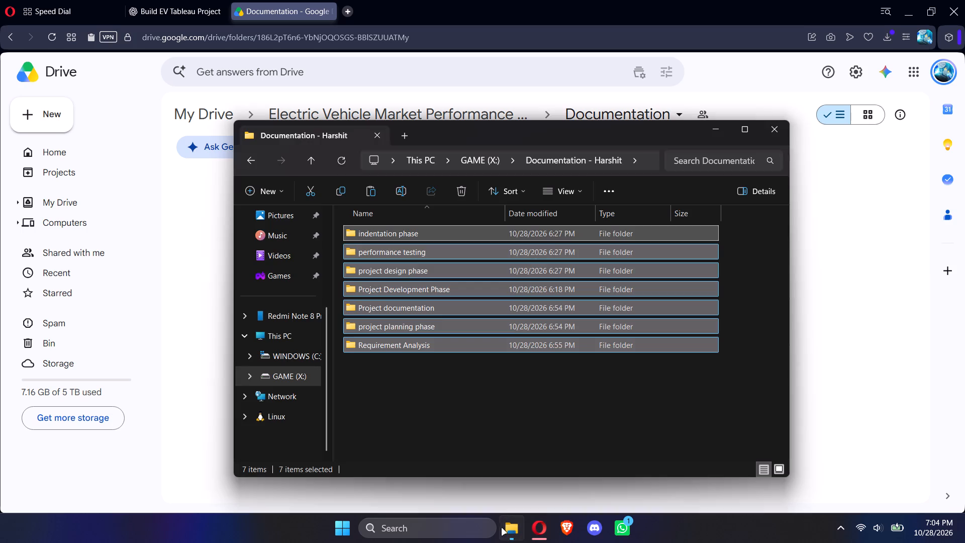
drag(467, 128, 614, 95)
click(650, 342)
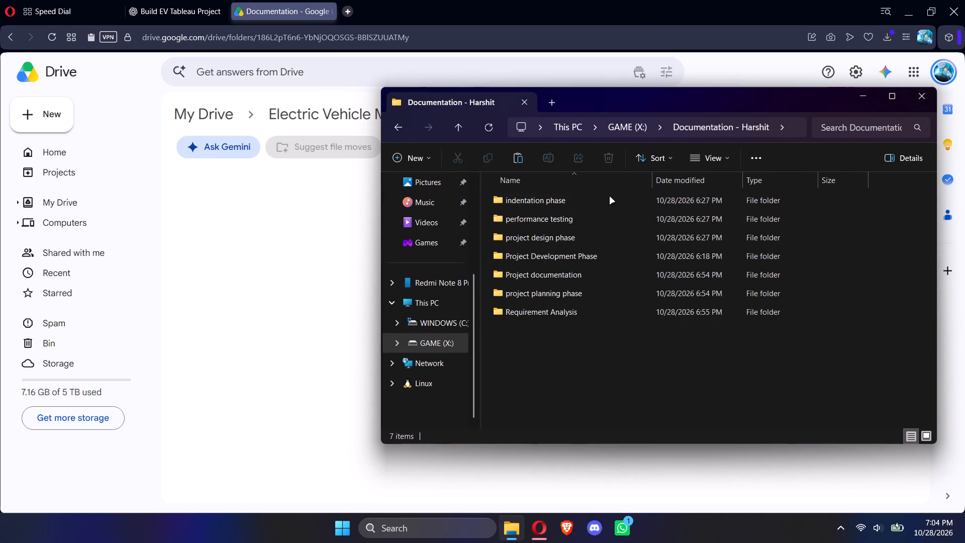
click(610, 197)
drag(599, 200, 298, 240)
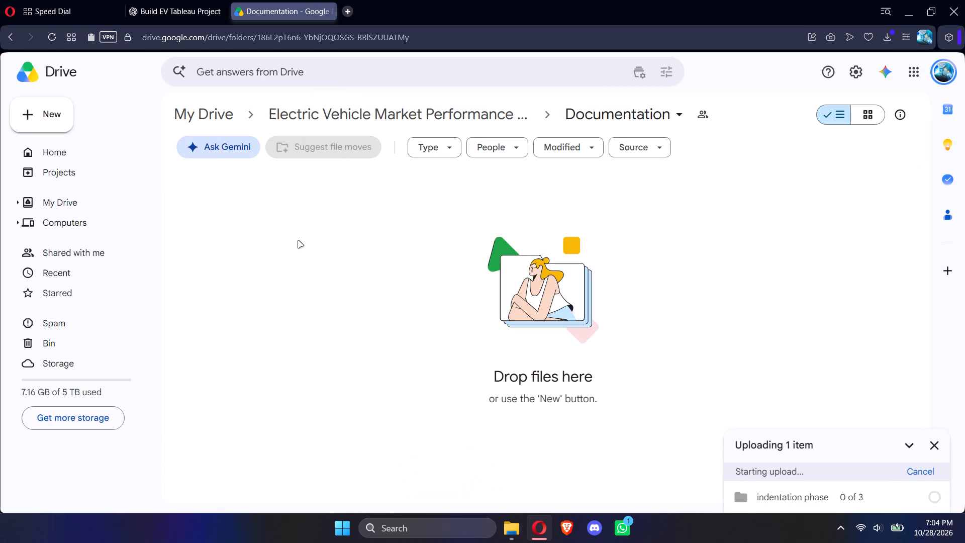
Upload the remaining Documentation - Harshit subfolders, from performance testing through Requirement Analysis, to the Documentation folder in Drive.
click(513, 540)
click(574, 222)
shift+click(618, 314)
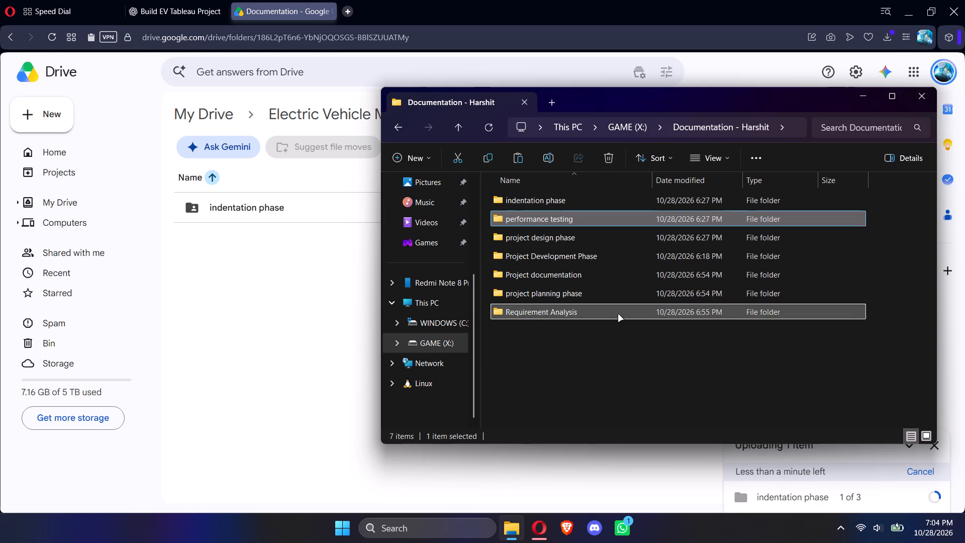
drag(608, 215, 260, 292)
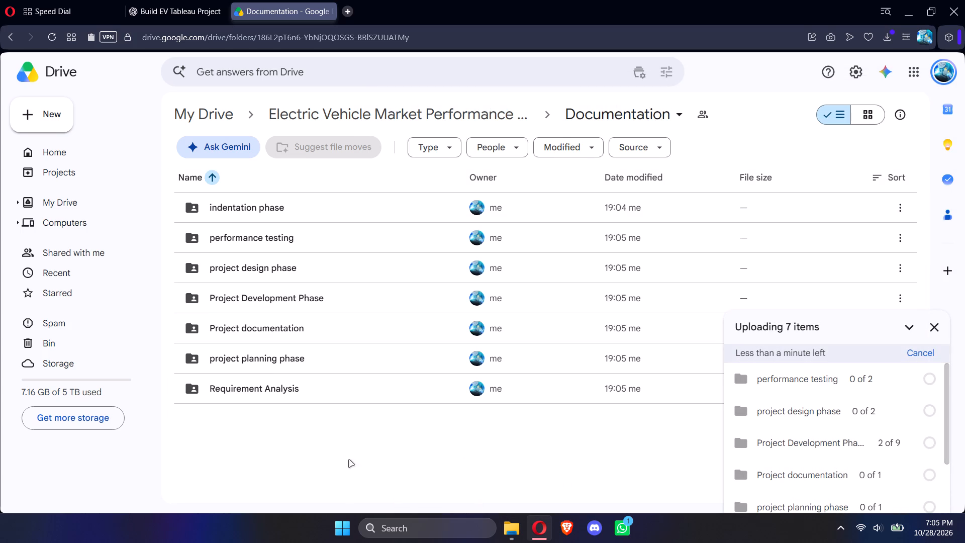
click(350, 436)
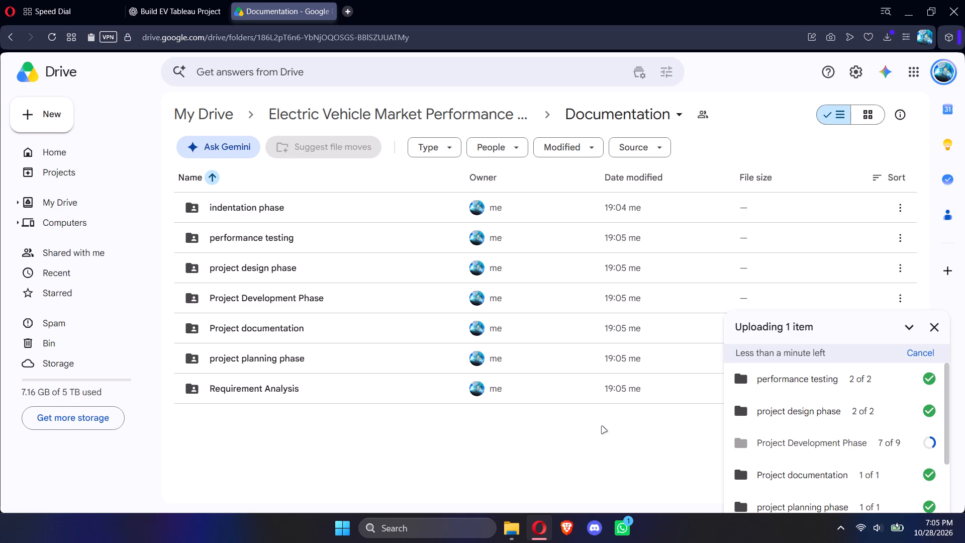
Check the upload status of all the documentation folders, then dismiss the upload report.
click(587, 424)
scroll(926, 454, down, 5)
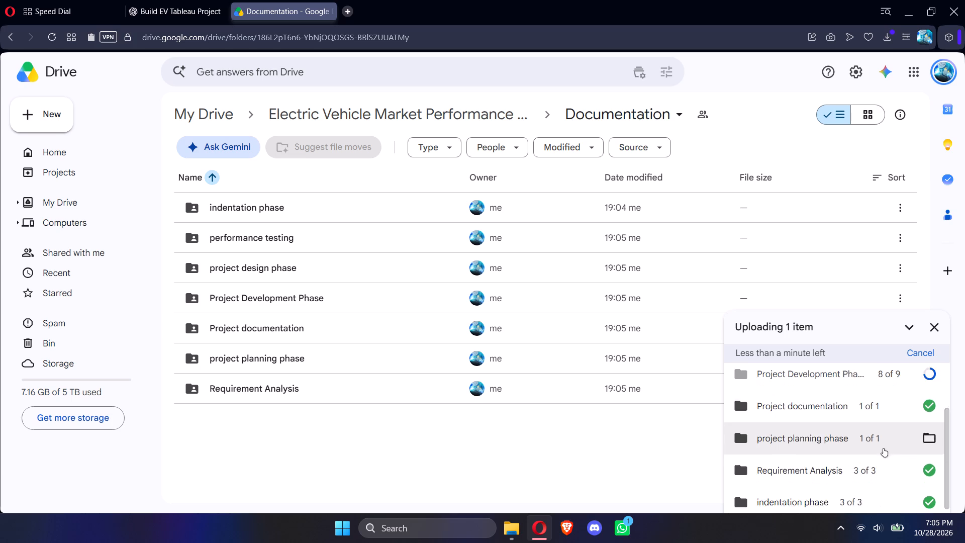
scroll(854, 447, up, 5)
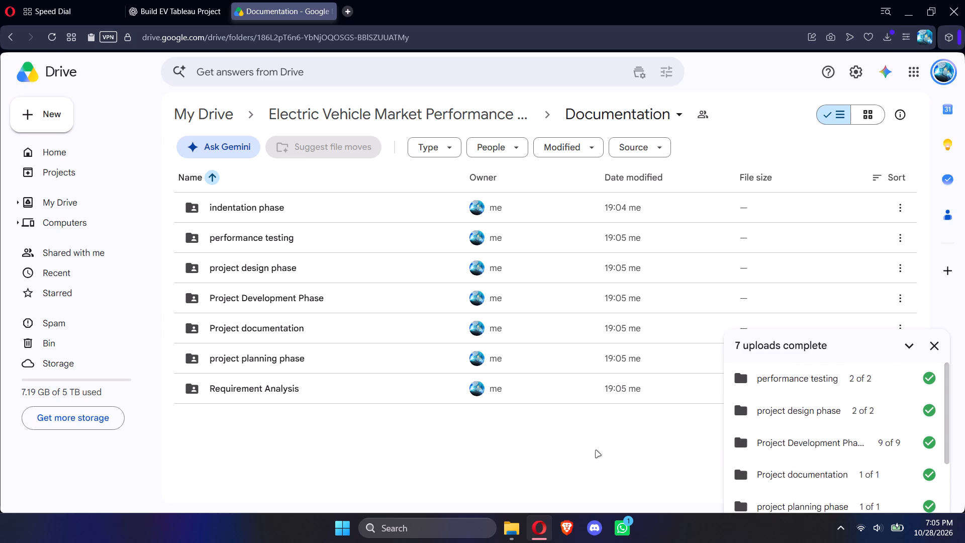
scroll(840, 449, down, 11)
scroll(646, 475, up, 3)
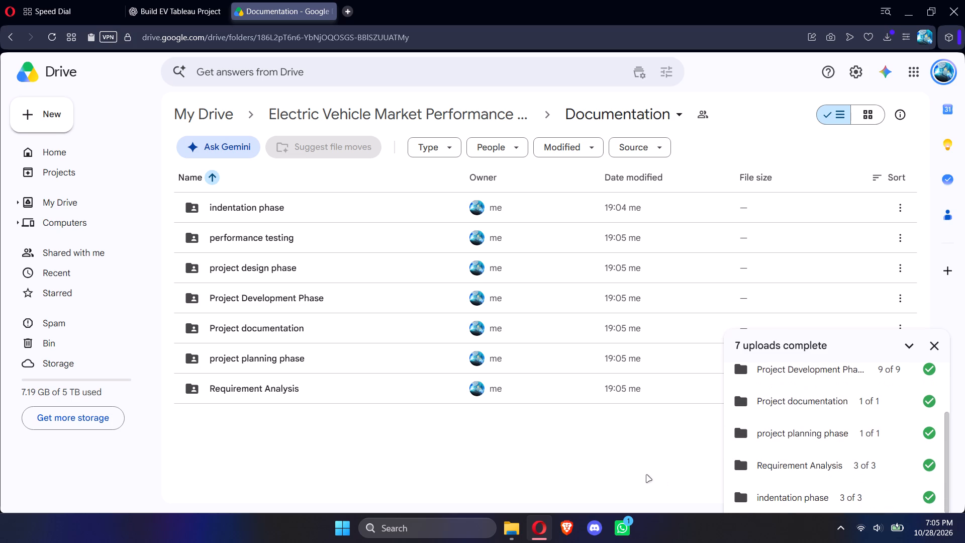
scroll(646, 475, up, 4)
click(929, 349)
click(570, 420)
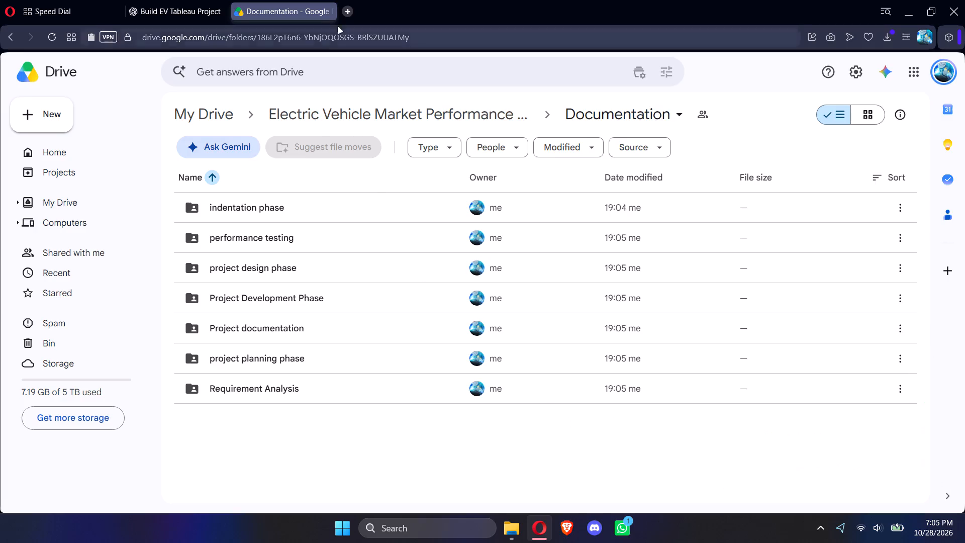
click(947, 73)
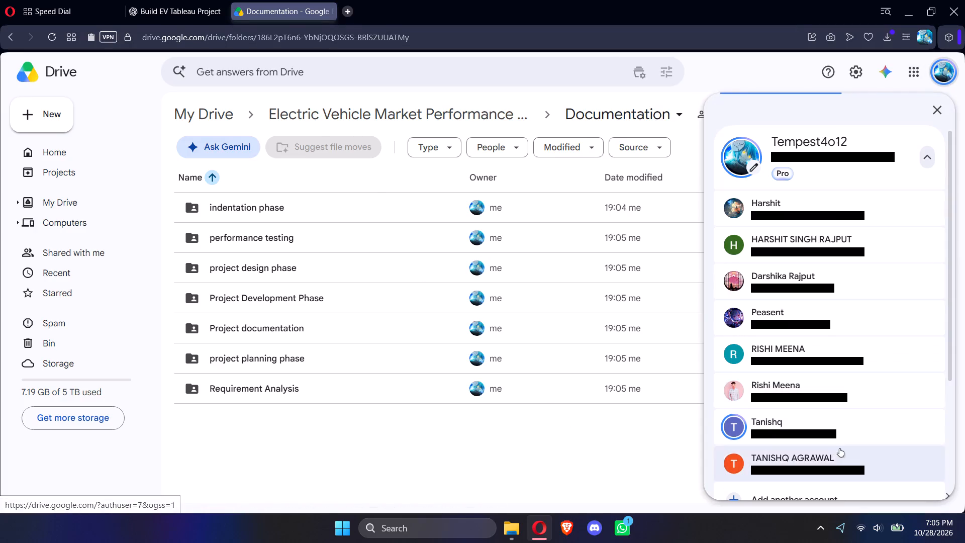
scroll(835, 447, down, 5)
scroll(829, 420, up, 5)
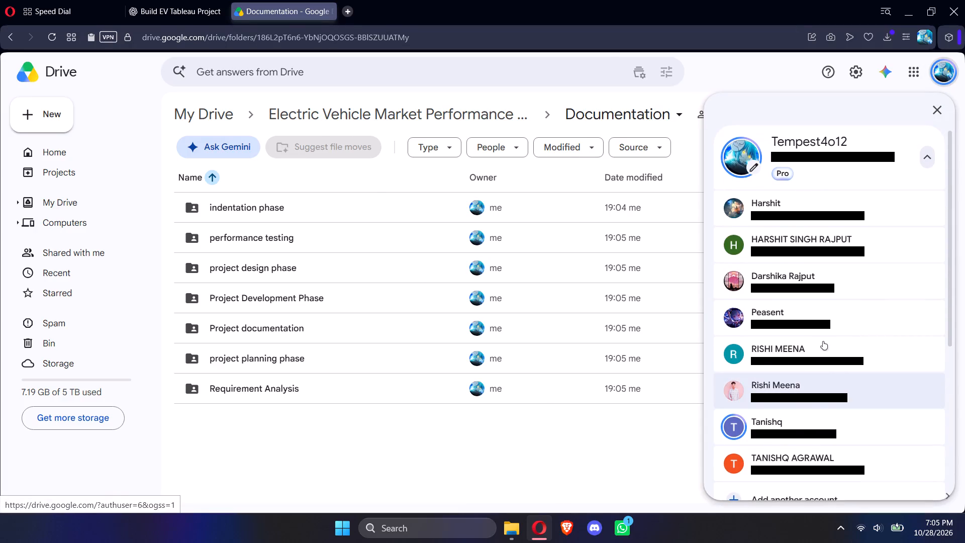
click(842, 388)
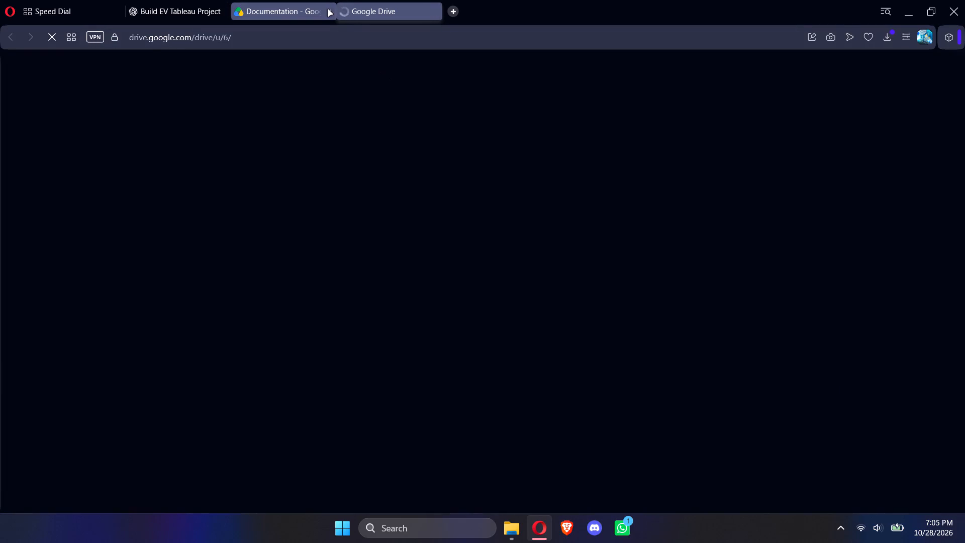
click(328, 9)
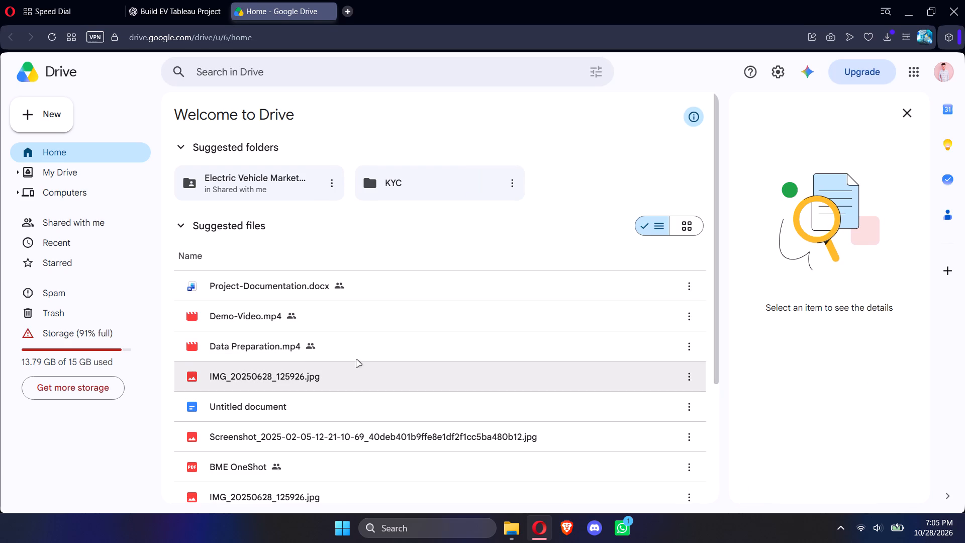
click(62, 170)
click(907, 110)
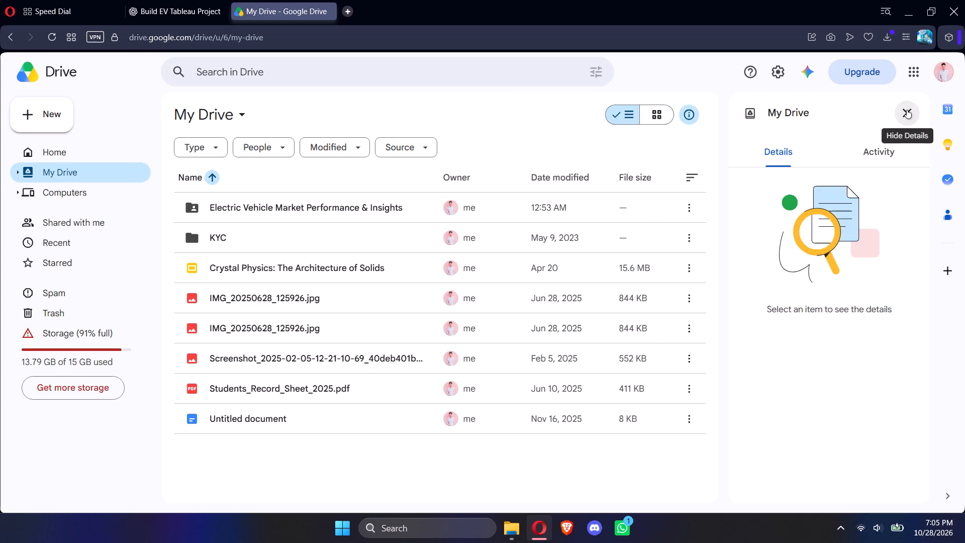
double_click(341, 210)
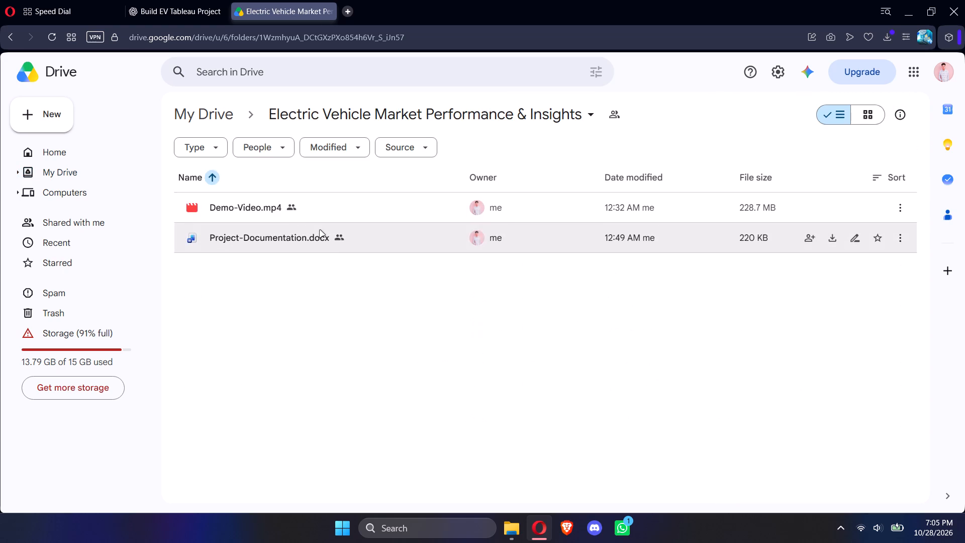
Move Project-Documentation.docx in Rishi's Electric Vehicle Market Performance & Insights folder to the trash.
click(320, 230)
key(Delete)
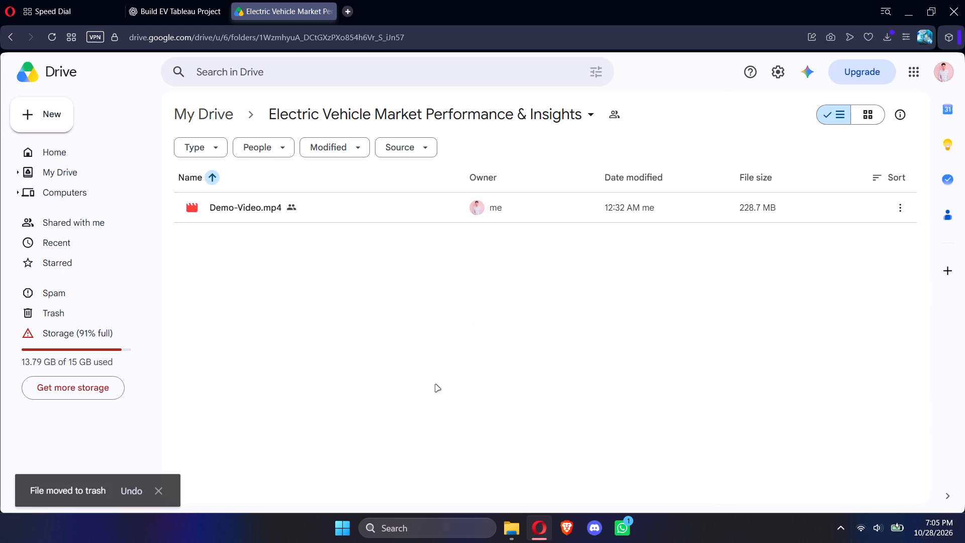
Upload the Documentation - Rishi folder from GAME (X:) in File Explorer to Rishi's Drive project folder, then dismiss the upload report.
click(512, 523)
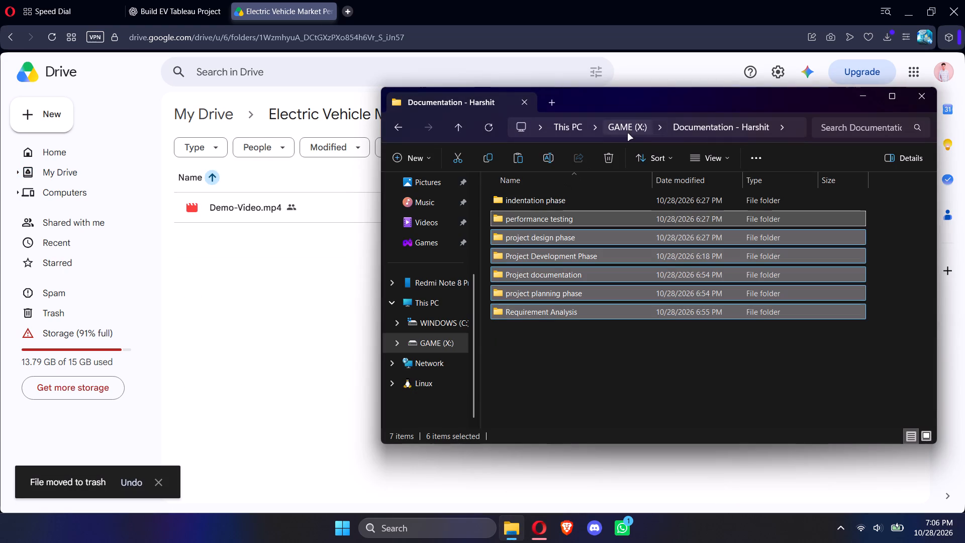
click(636, 126)
click(831, 211)
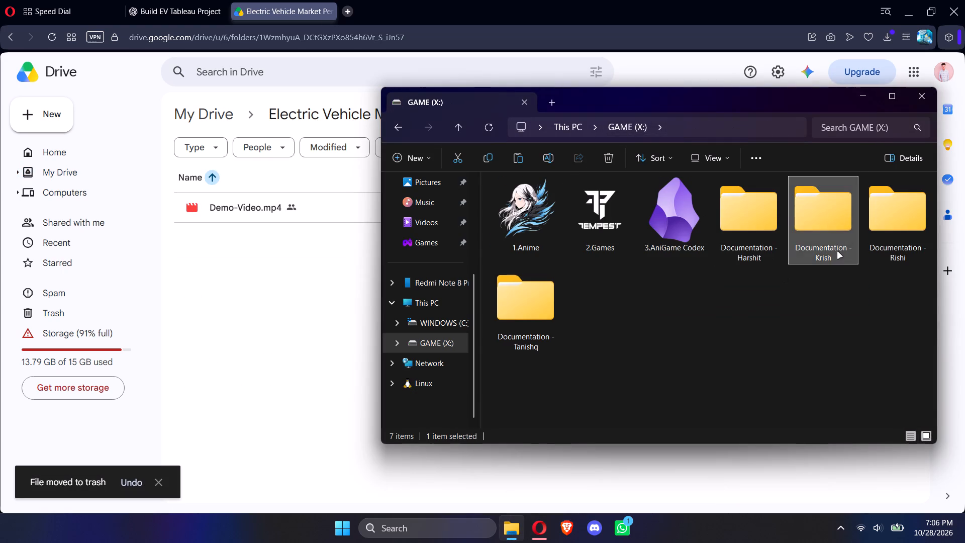
click(883, 225)
drag(894, 201, 890, 230)
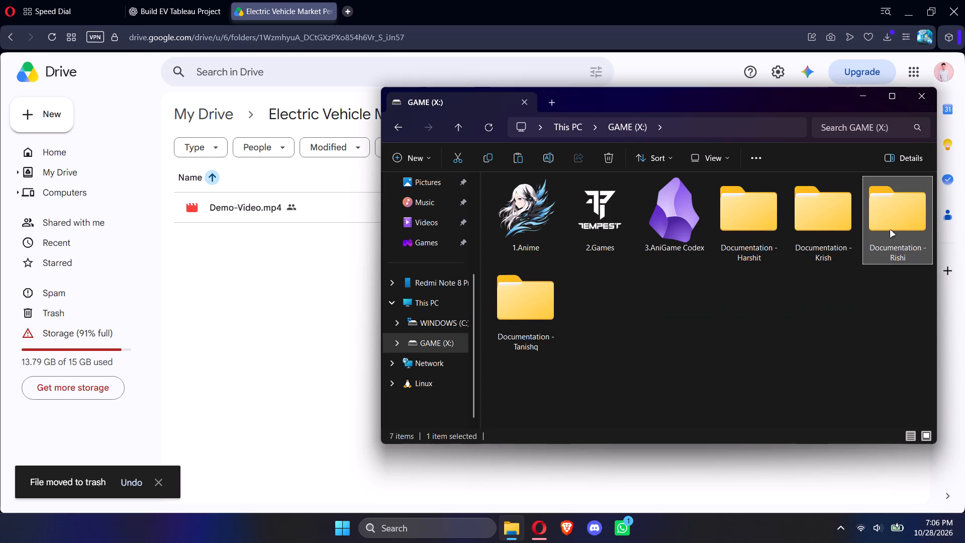
drag(890, 230, 264, 307)
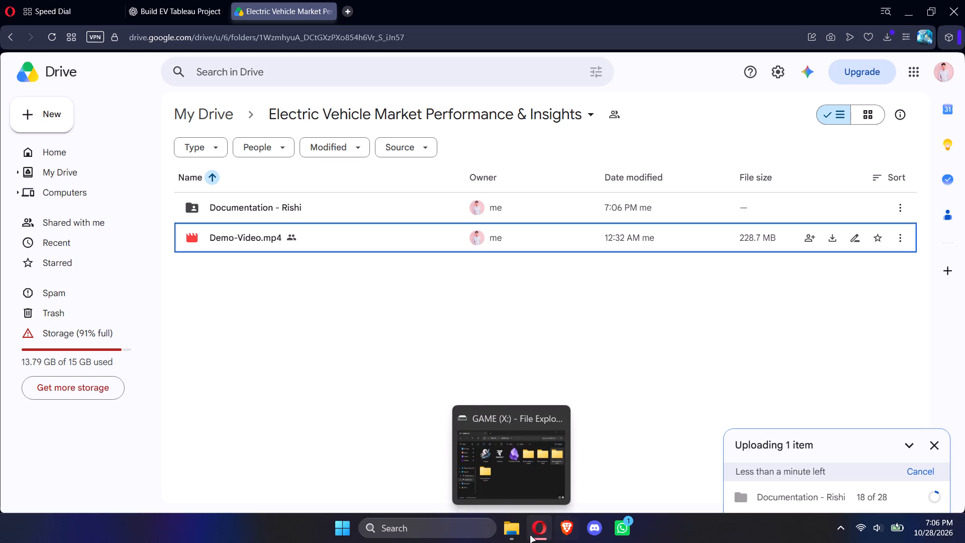
click(517, 530)
click(354, 323)
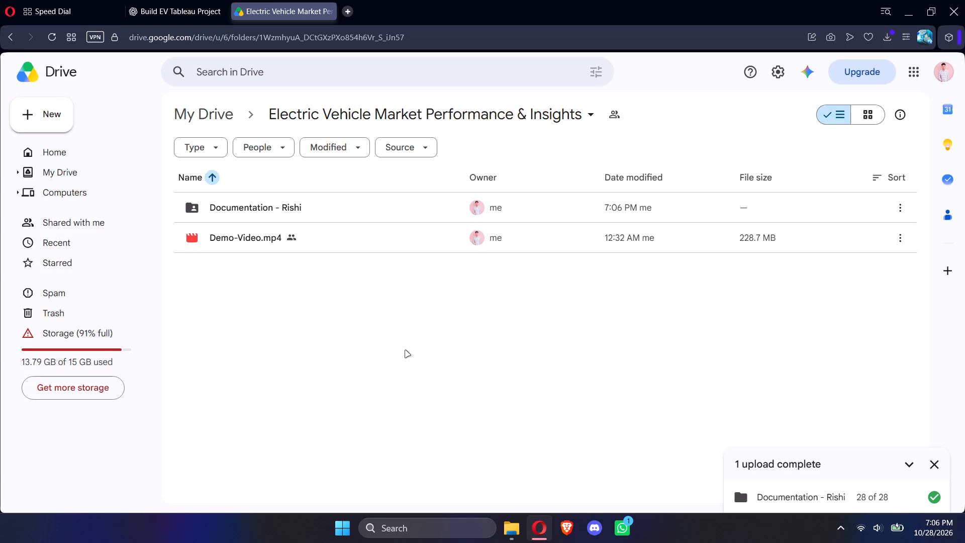
click(932, 464)
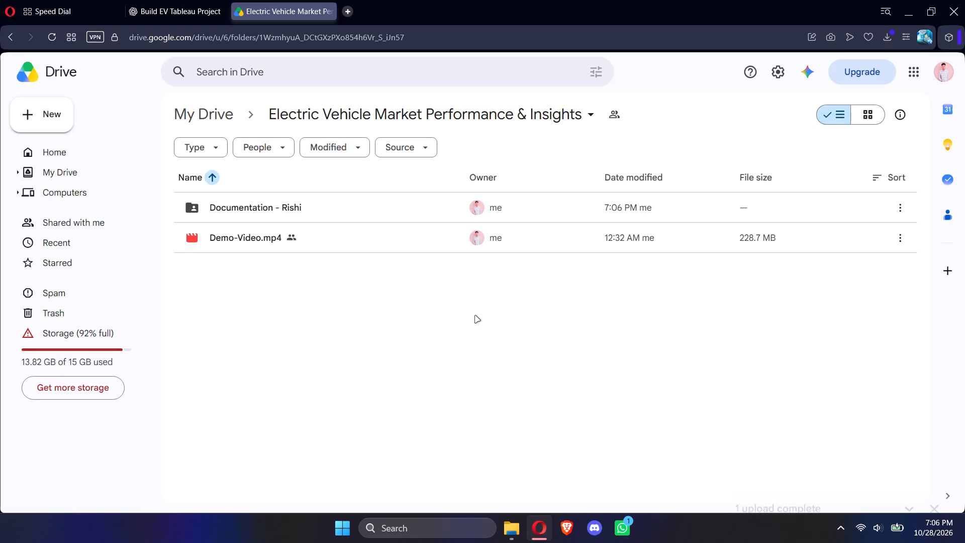
Open the uploaded Documentation - Rishi folder to check its subfolders, then return to the project folder.
click(475, 315)
double_click(271, 207)
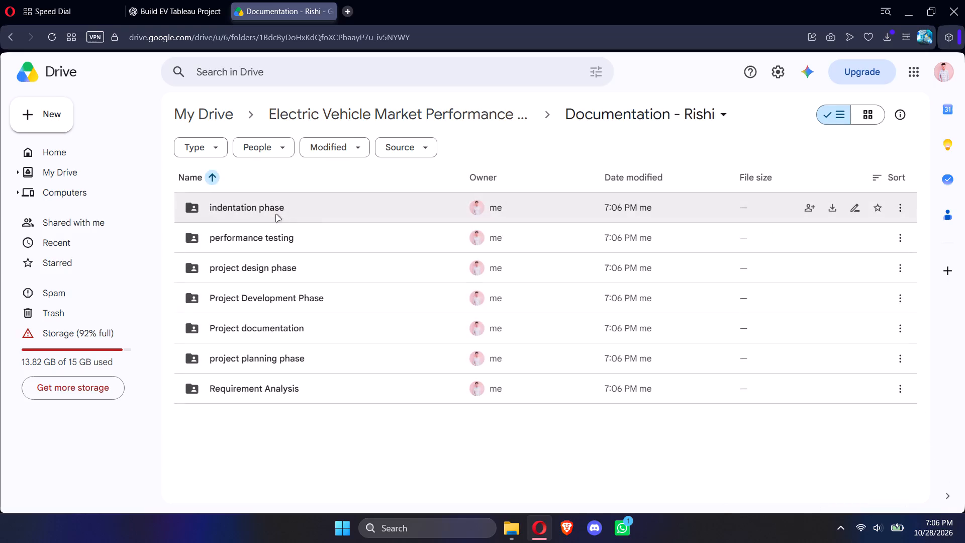
click(274, 220)
drag(300, 326, 300, 321)
Switch Drive to the Tanishq account, close Rishi's tab, and open the Electric Vehicle Market Performance & Insights folder.
click(953, 72)
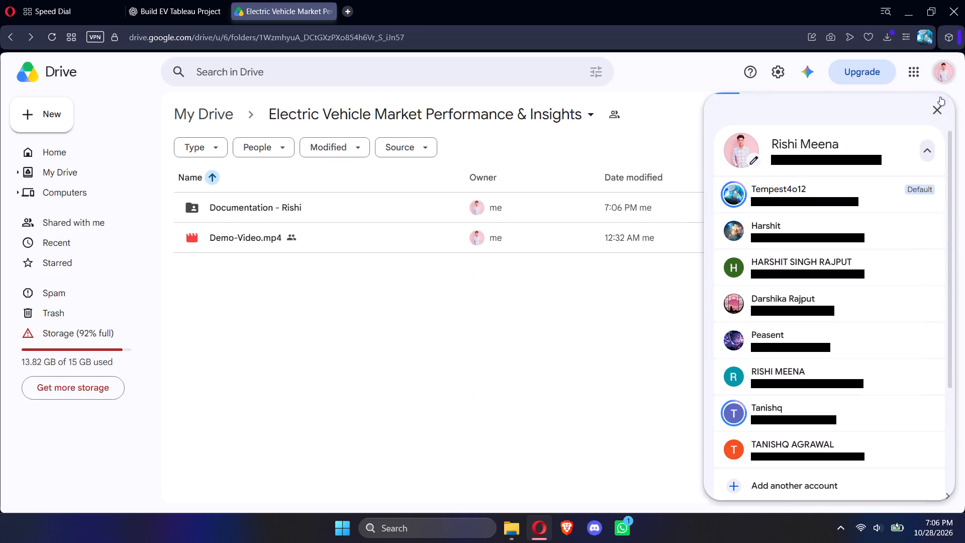
click(851, 409)
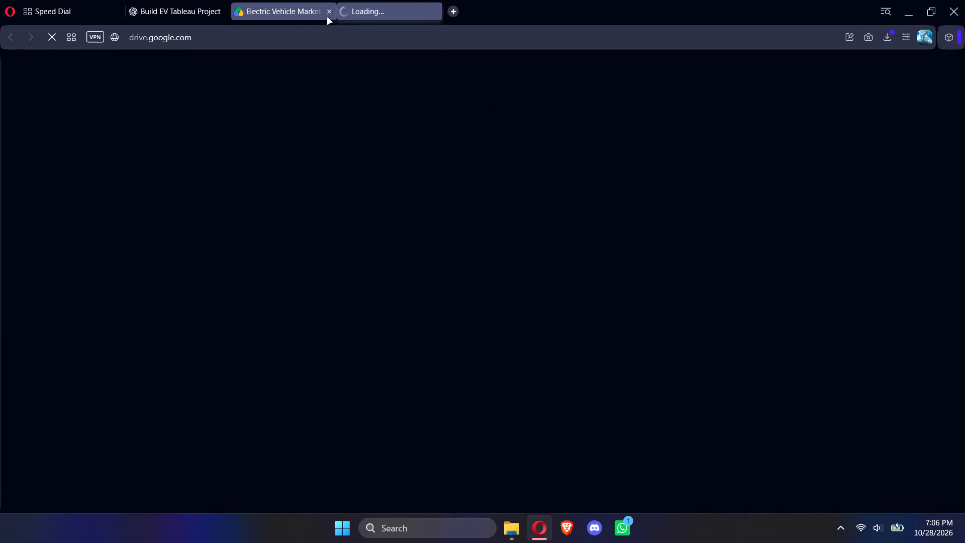
click(330, 15)
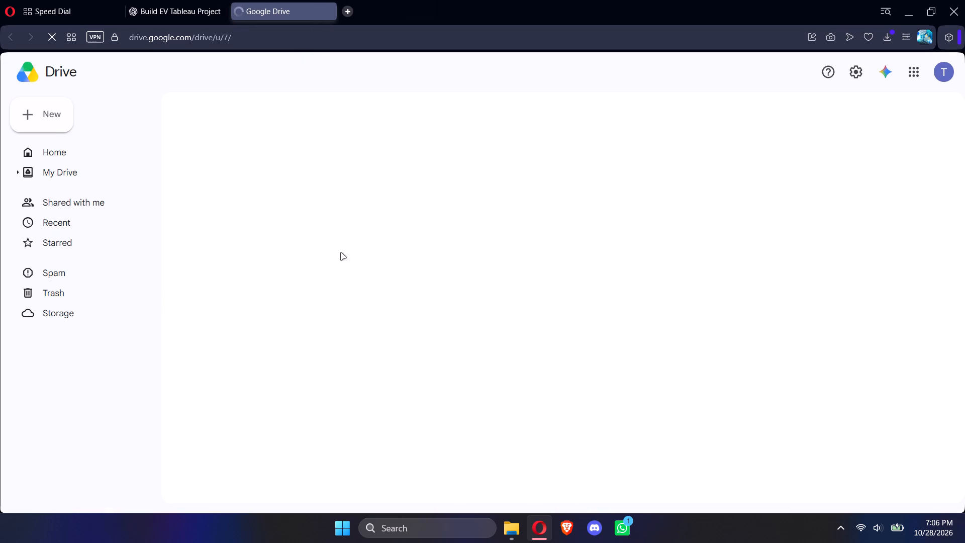
click(66, 169)
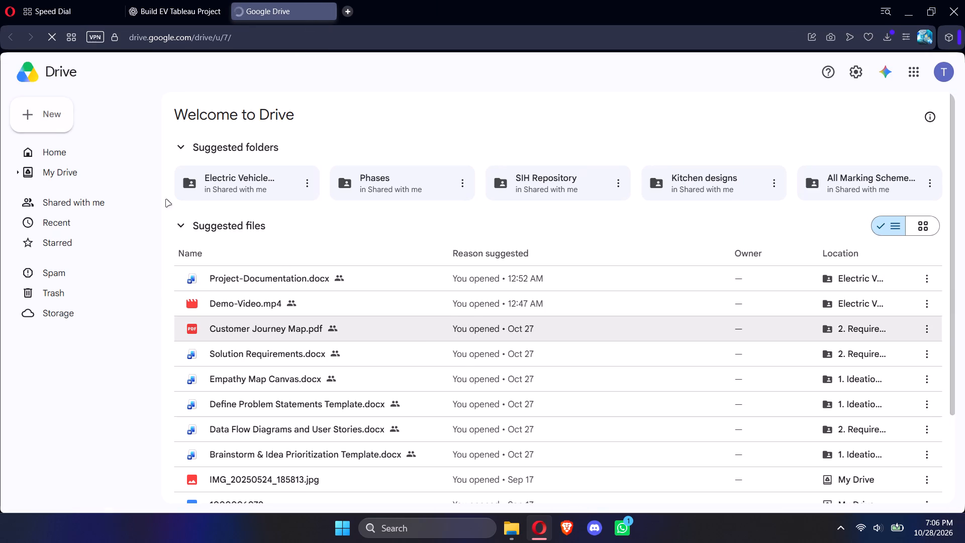
click(87, 171)
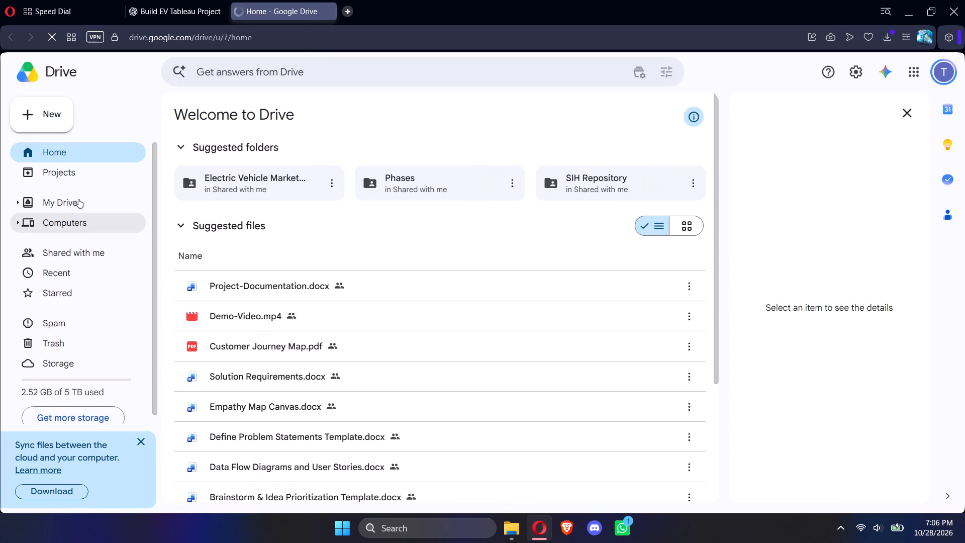
click(68, 204)
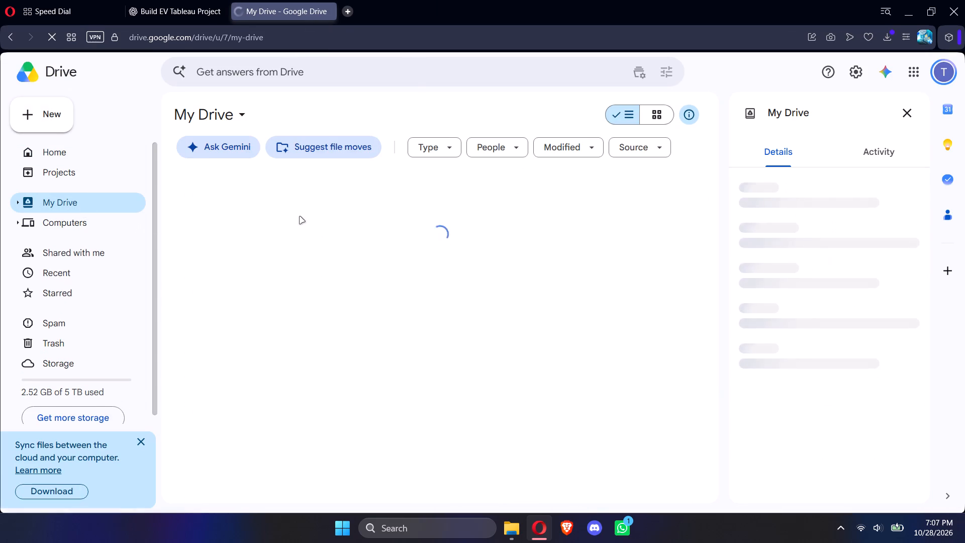
click(907, 110)
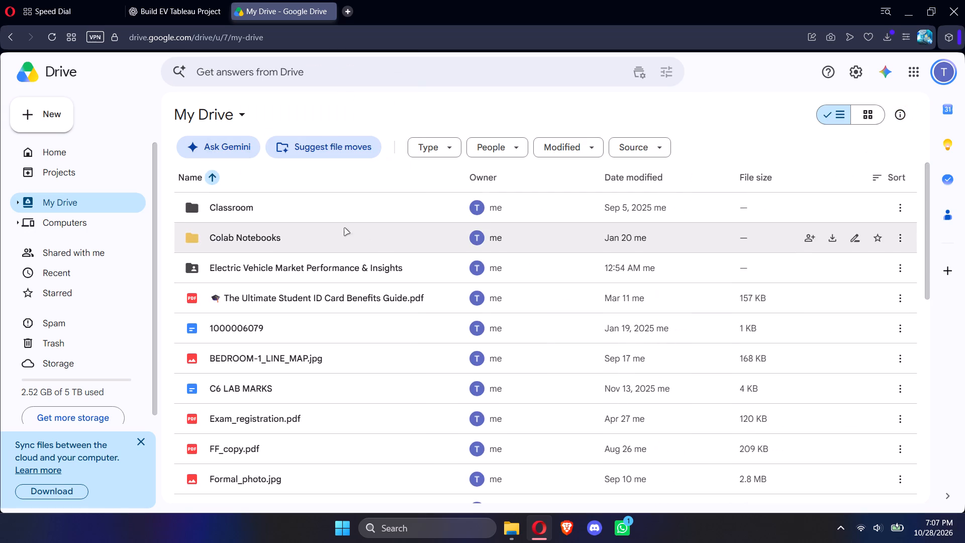
double_click(323, 264)
Move Project-Documentation.docx in Tanishq's Electric Vehicle Market Performance & Insights folder to the trash.
click(313, 240)
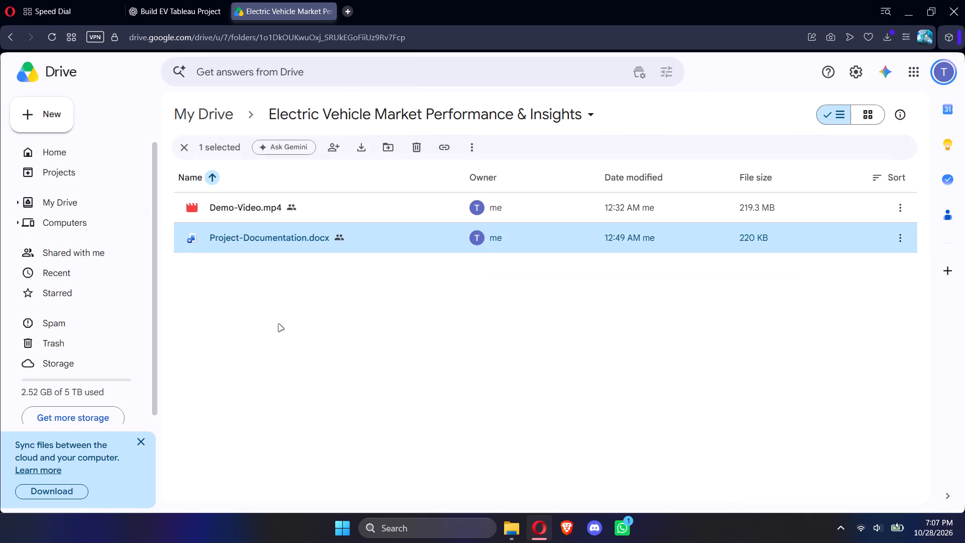
key(Delete)
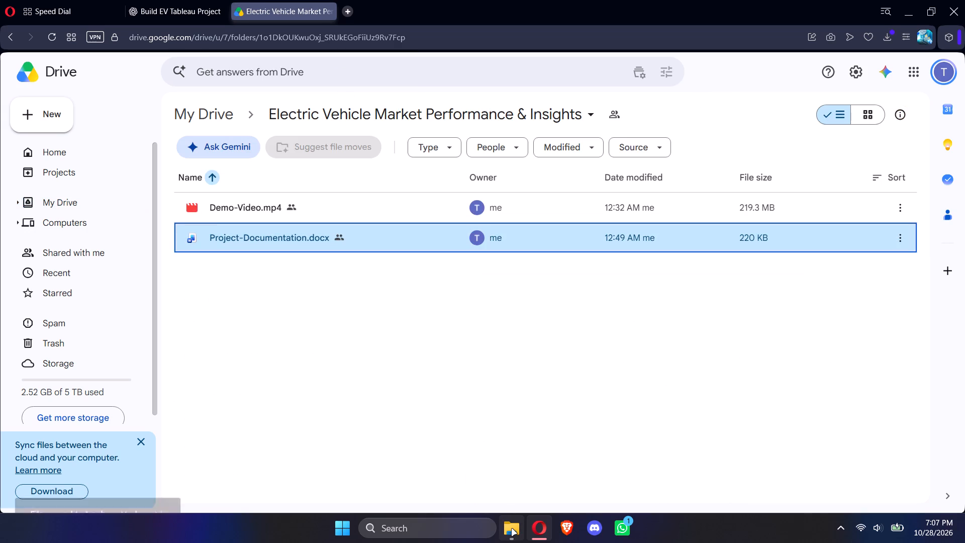
Upload the Documentation - Tanishq folder from GAME (X:) in File Explorer to Tanishq's Drive project folder, then dismiss the upload report.
click(512, 528)
click(524, 301)
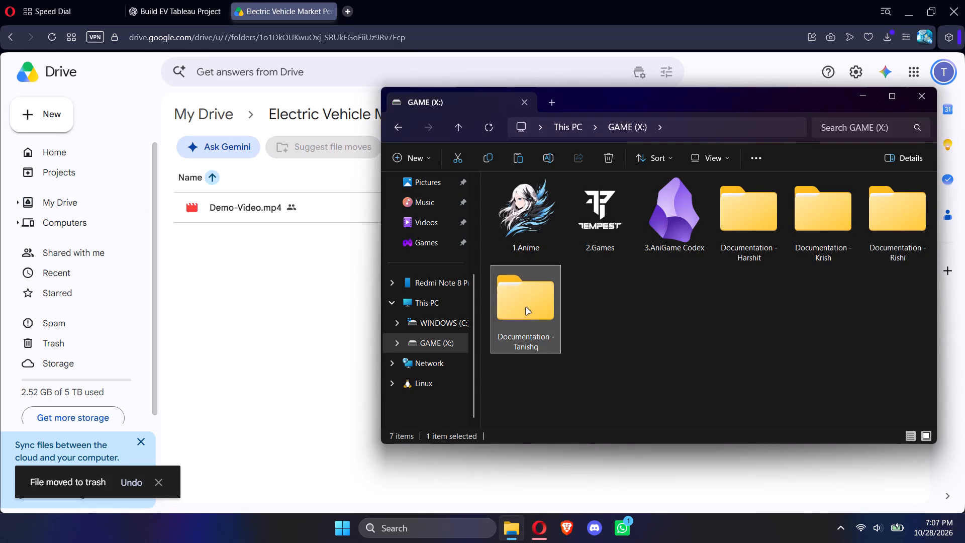
drag(526, 307, 273, 311)
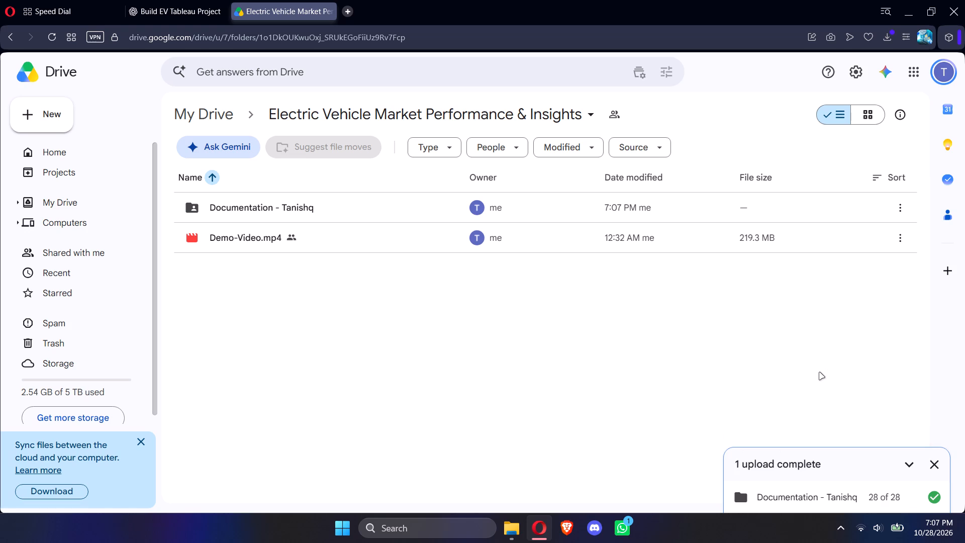
click(936, 463)
click(374, 276)
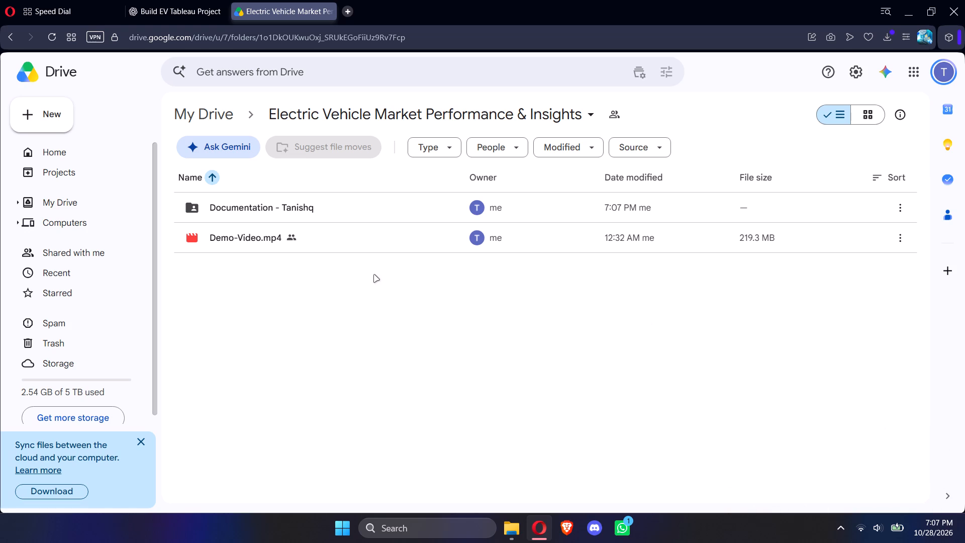
Close the Drive page, the ChatGPT conversation and the browser window.
click(328, 11)
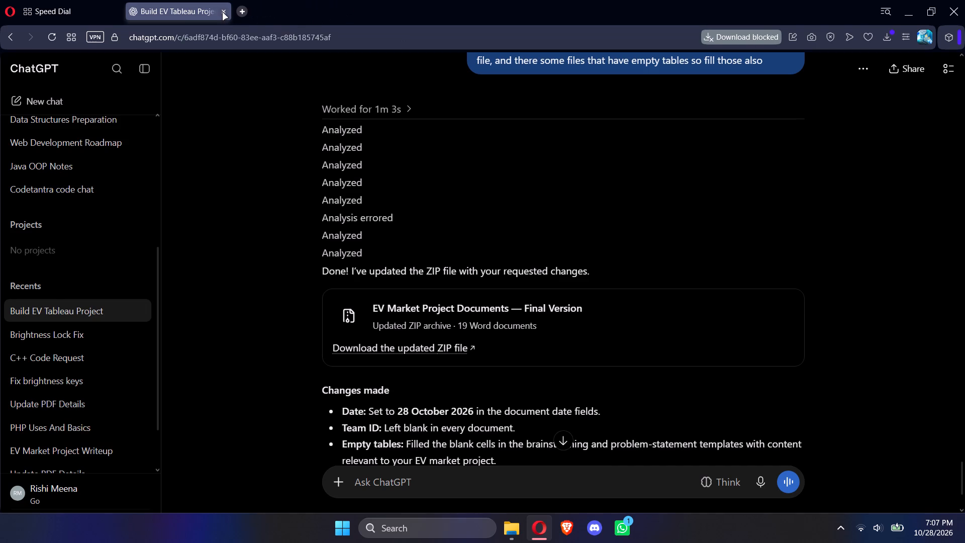
click(223, 13)
click(944, 0)
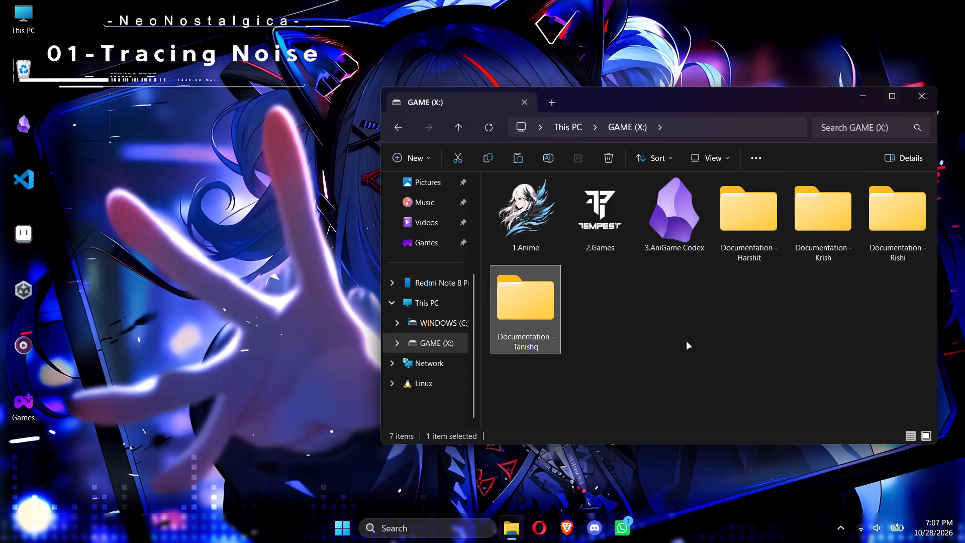
Delete the Documentation folders for Krish, Rishi and Tanishq from GAME (X:) in File Explorer.
drag(715, 99, 514, 118)
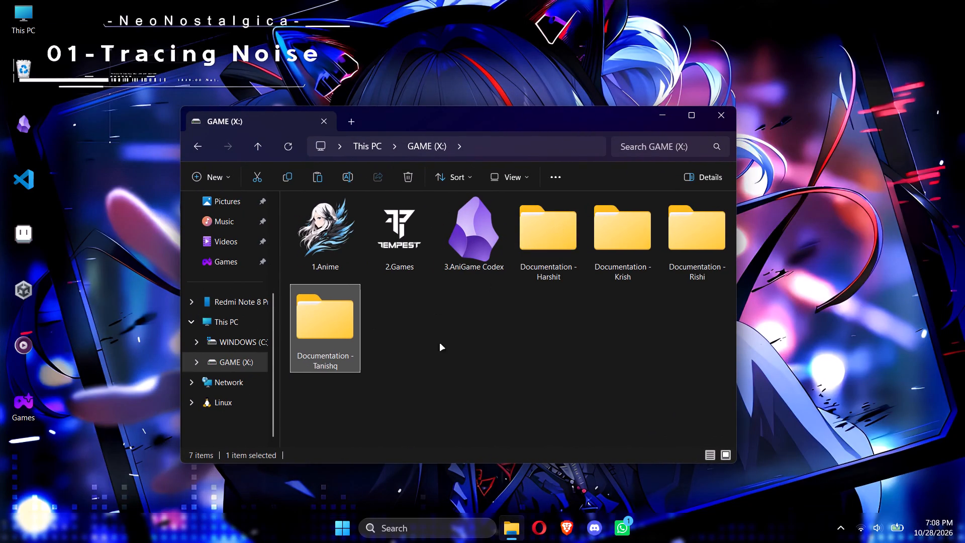
shift+click(603, 244)
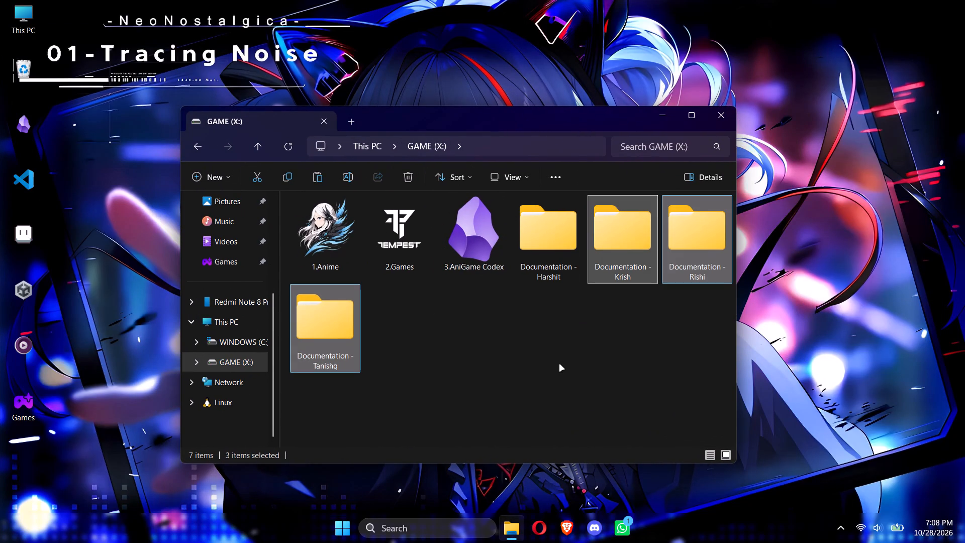
key(Delete)
Compress the Documentation - Harshit folder into a ZIP archive on GAME (X:).
click(564, 249)
right_click(540, 261)
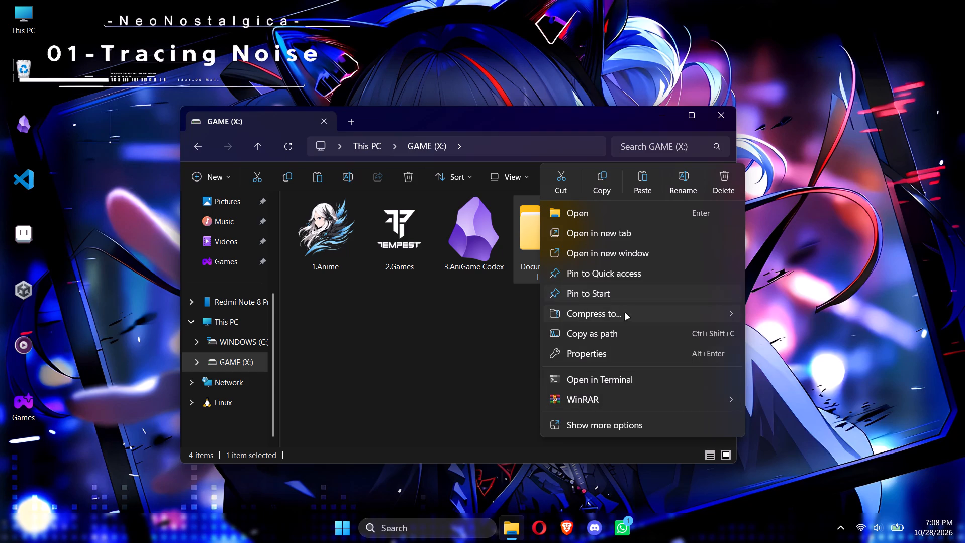
click(782, 314)
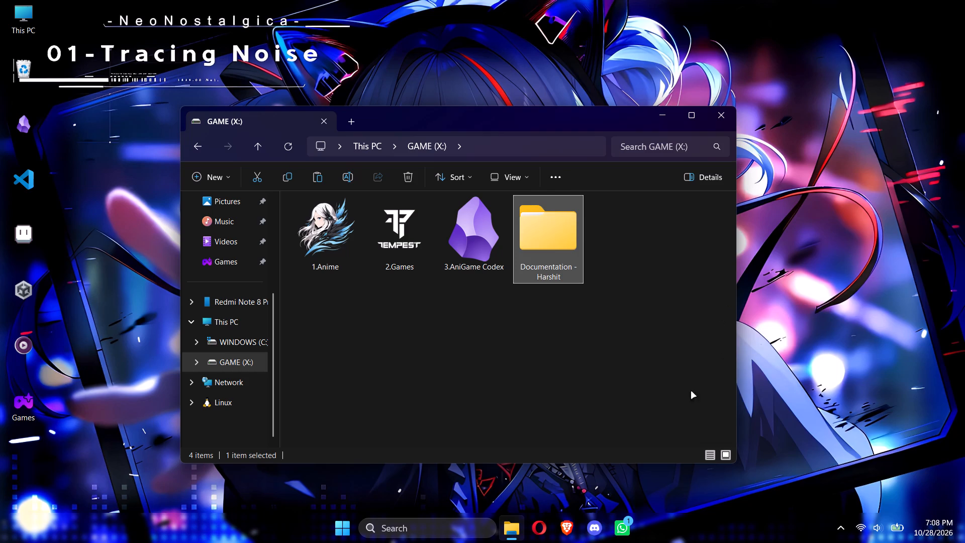
Delete the uncompressed Documentation - Harshit folder from GAME (X:).
click(548, 233)
click(404, 173)
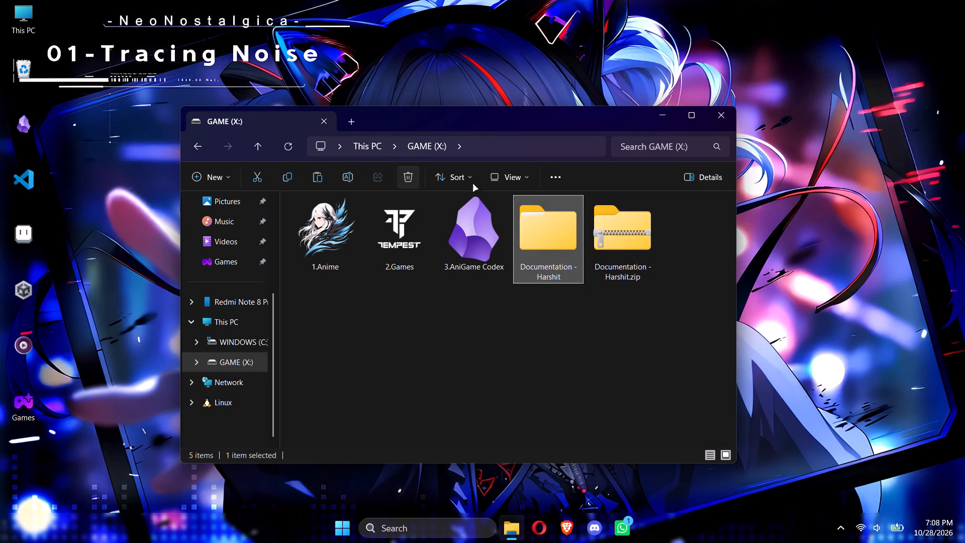
Copy Documentation - Harshit.zip from GAME (X:) to the clipboard.
click(568, 221)
key(ctrl+c)
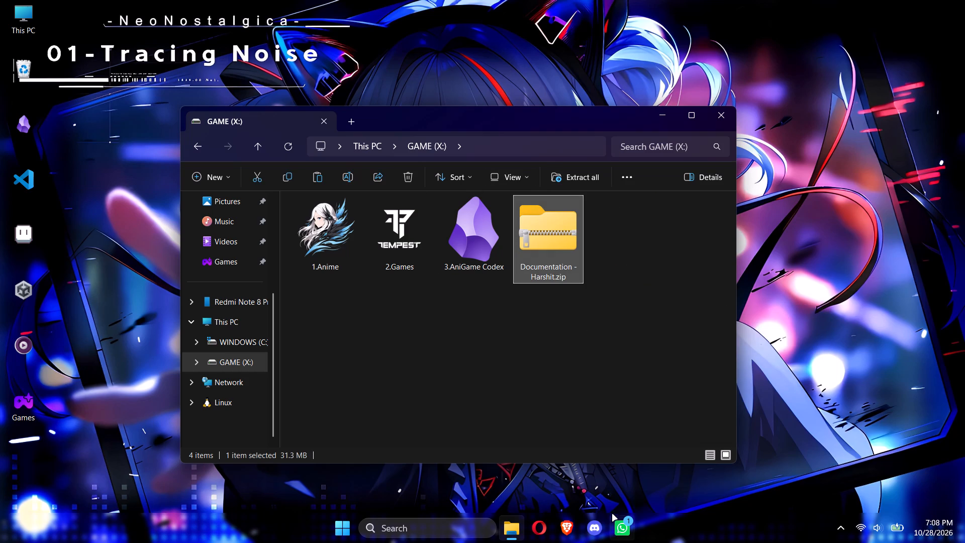
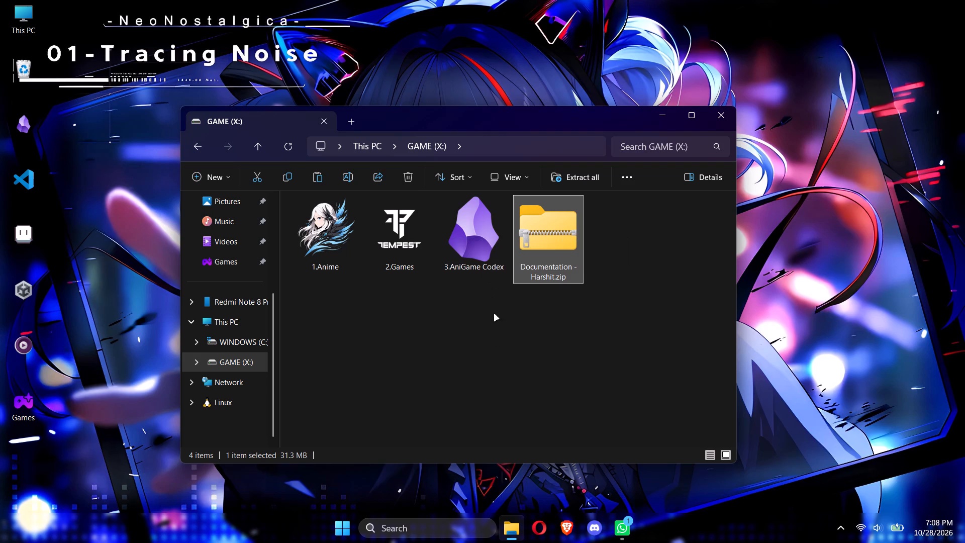
Delete Documentation - Harshit.zip from GAME (X:).
click(408, 178)
click(415, 318)
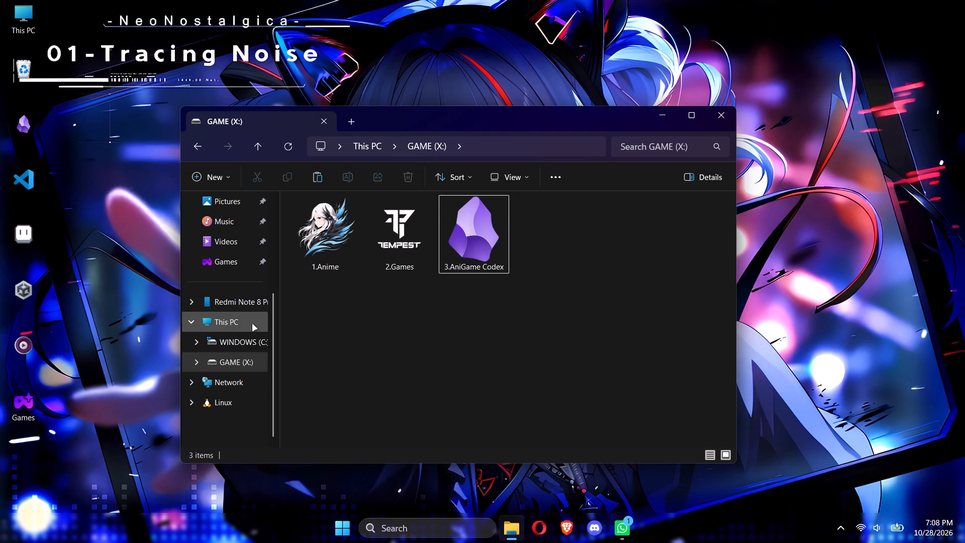
Delete Smart brige tablura.zip from the Downloads folder.
click(234, 326)
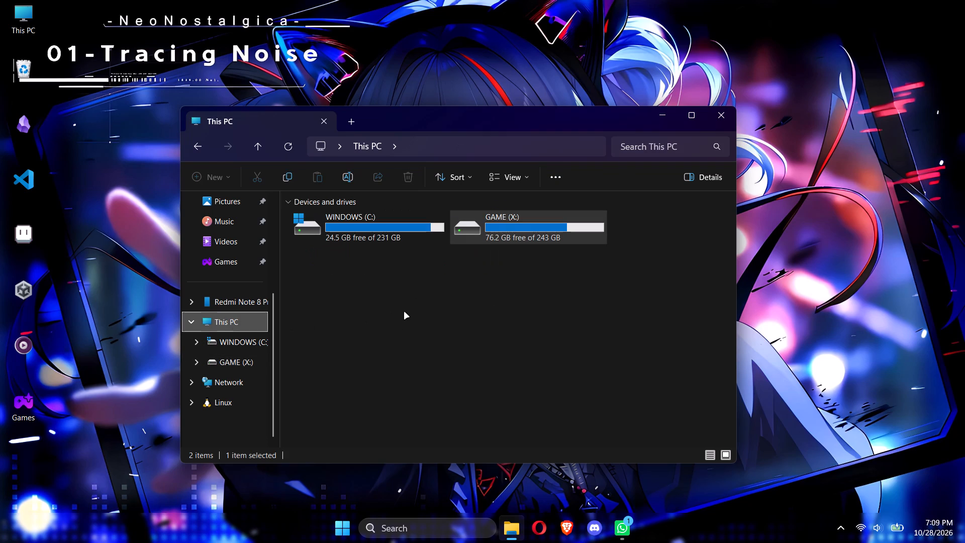
click(404, 312)
scroll(247, 332, up, 3)
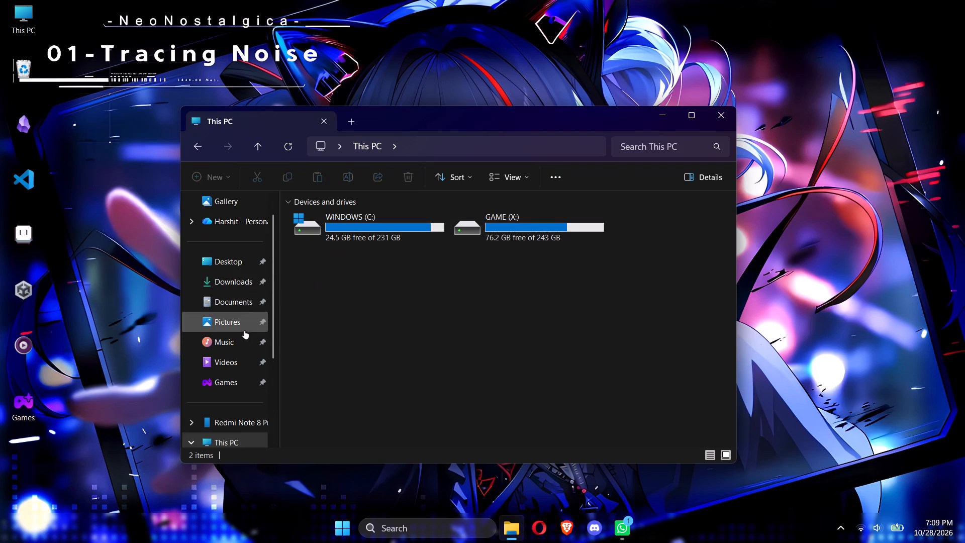
click(232, 275)
click(479, 233)
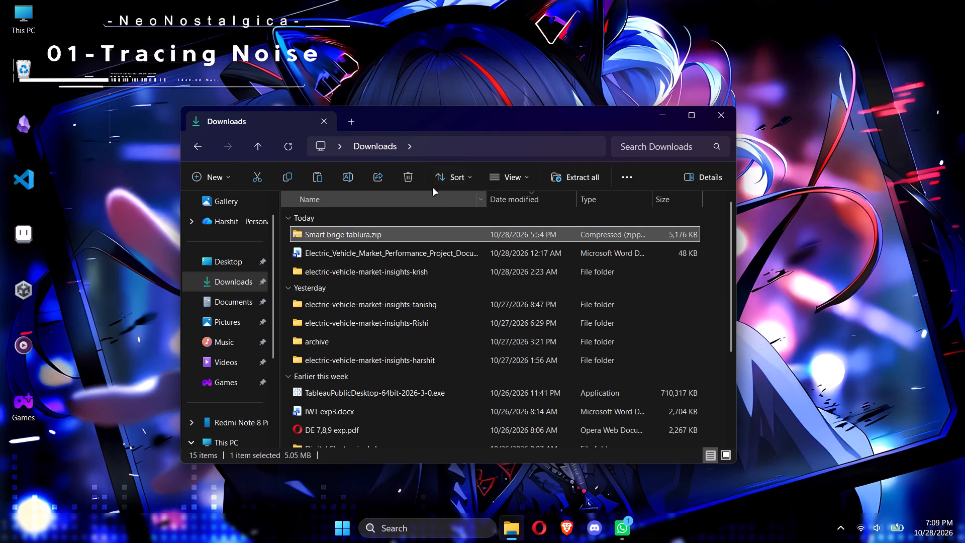
click(406, 178)
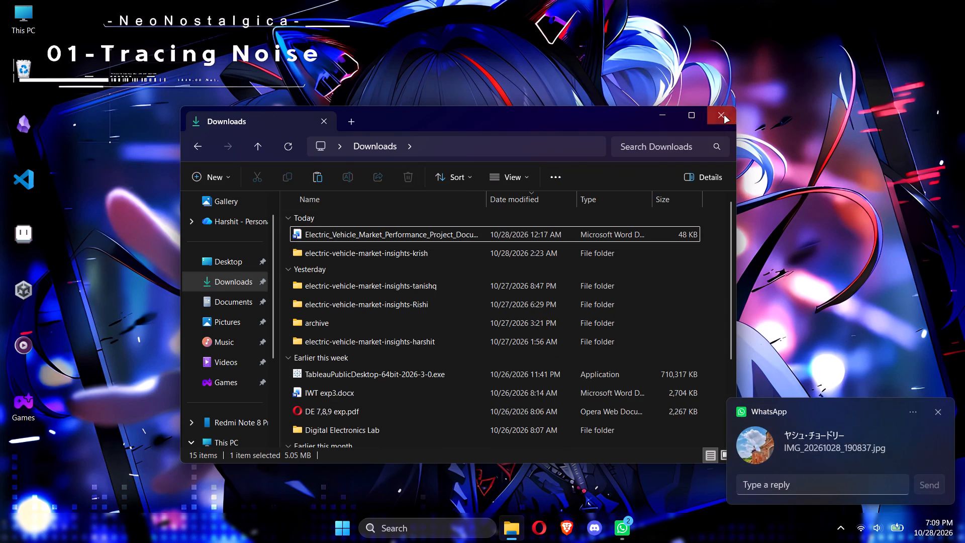
Close the Downloads window and dismiss the WhatsApp message notification.
click(724, 116)
click(939, 413)
click(613, 540)
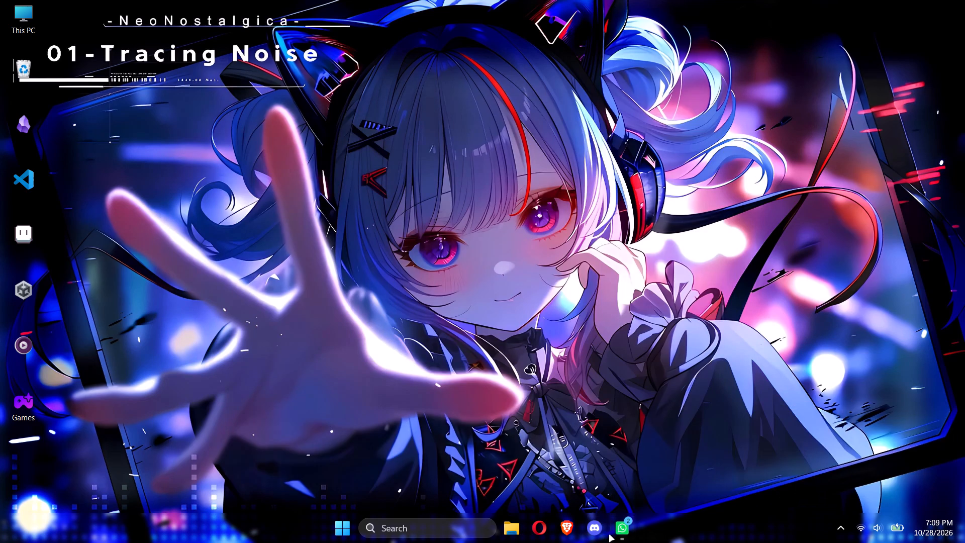